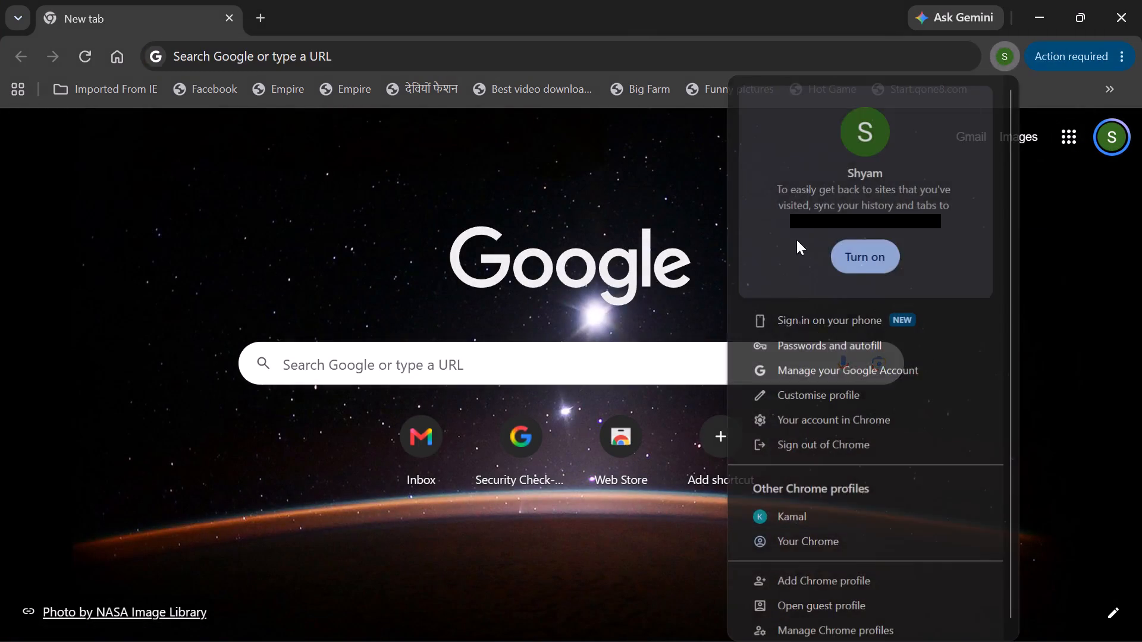
Switch to the first profile under the other Chrome profiles and open a new Incognito window from it.
double_click(796, 518)
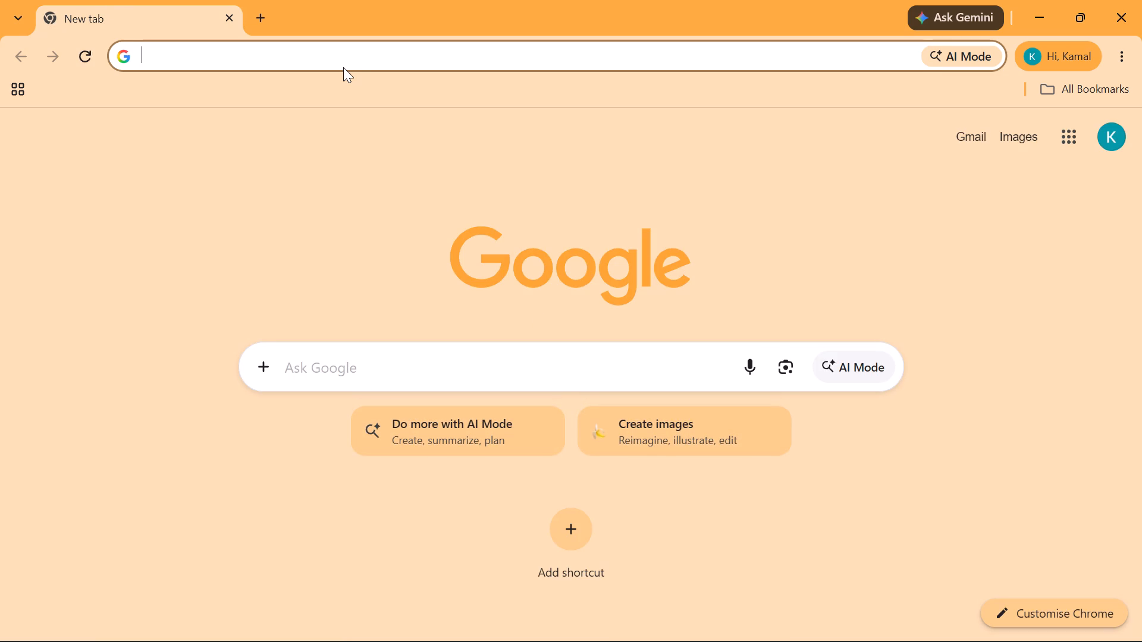
key(ctrl+shift+n)
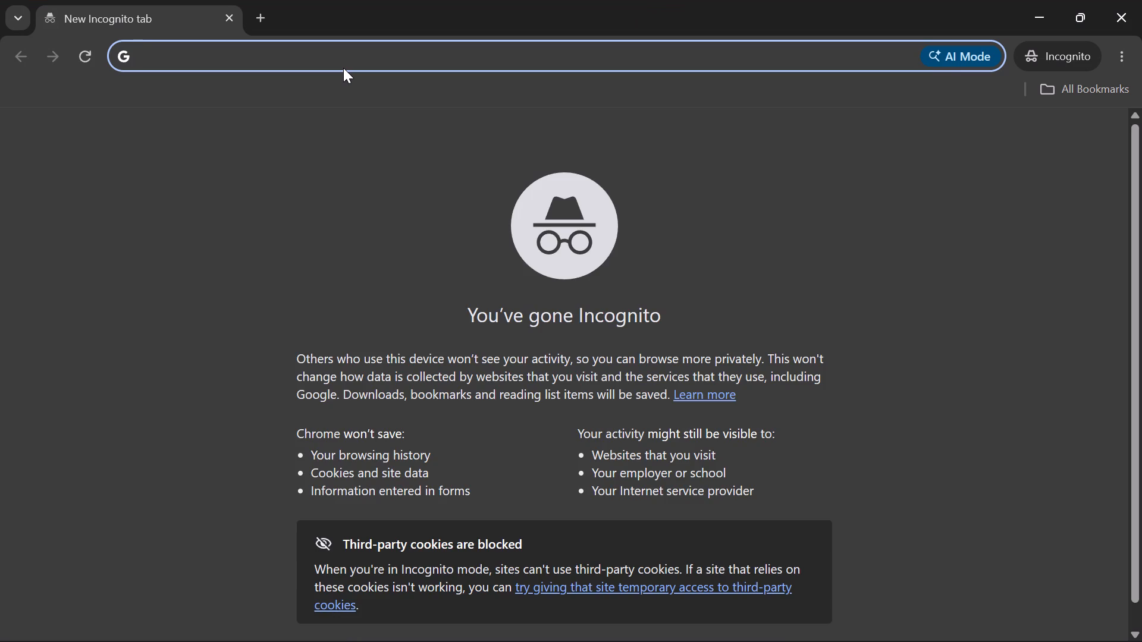
Search Google for "30580385 dollars in rupees".
key(3)
key(0)
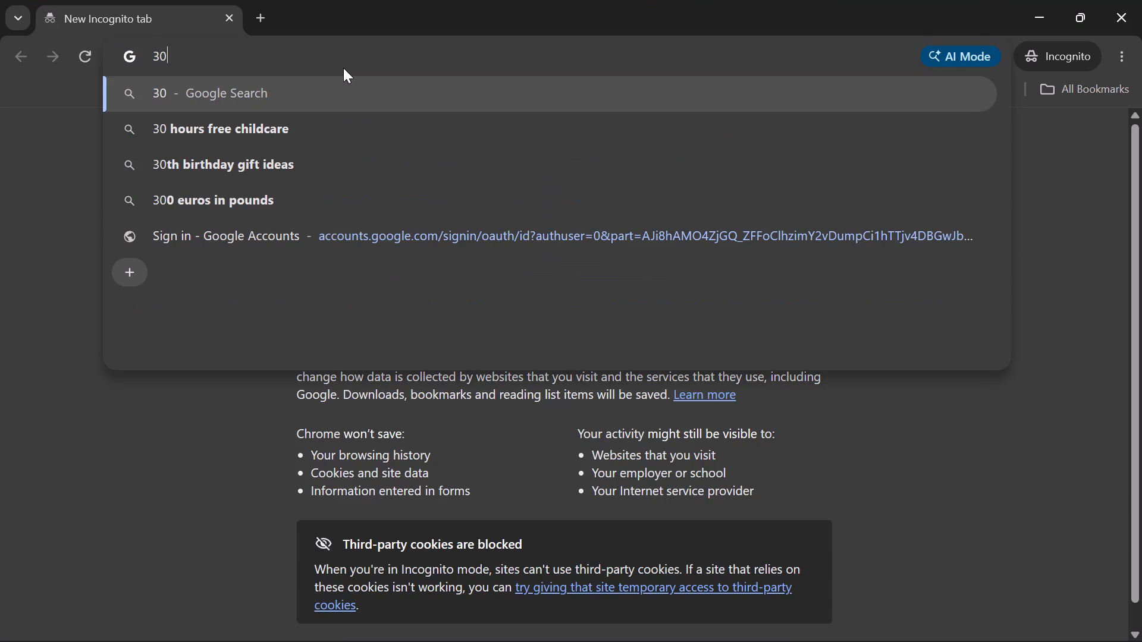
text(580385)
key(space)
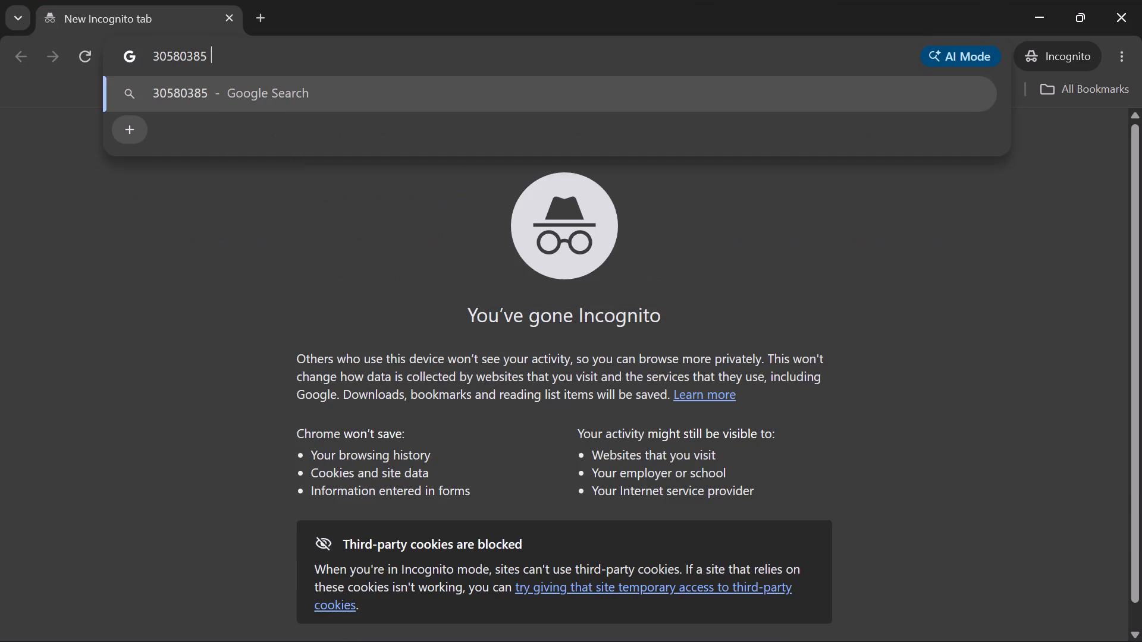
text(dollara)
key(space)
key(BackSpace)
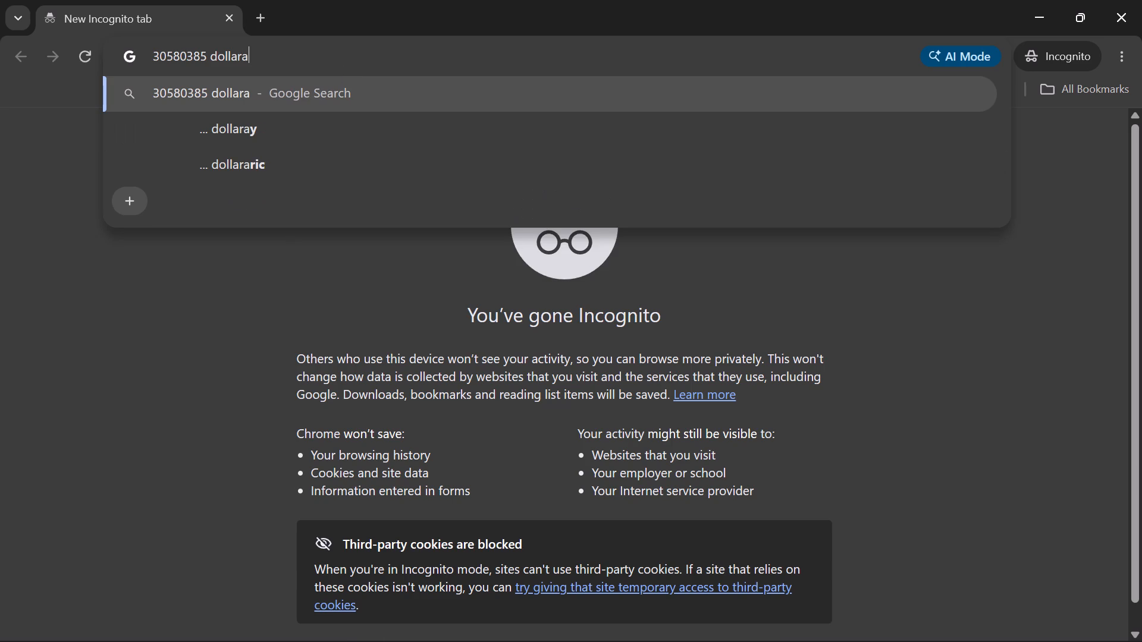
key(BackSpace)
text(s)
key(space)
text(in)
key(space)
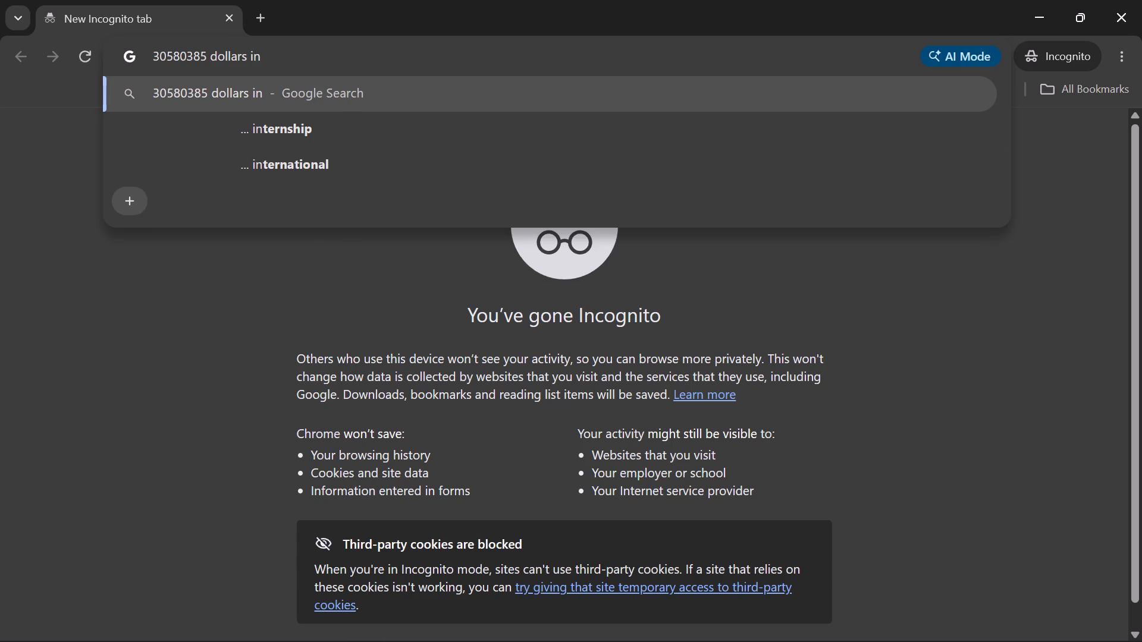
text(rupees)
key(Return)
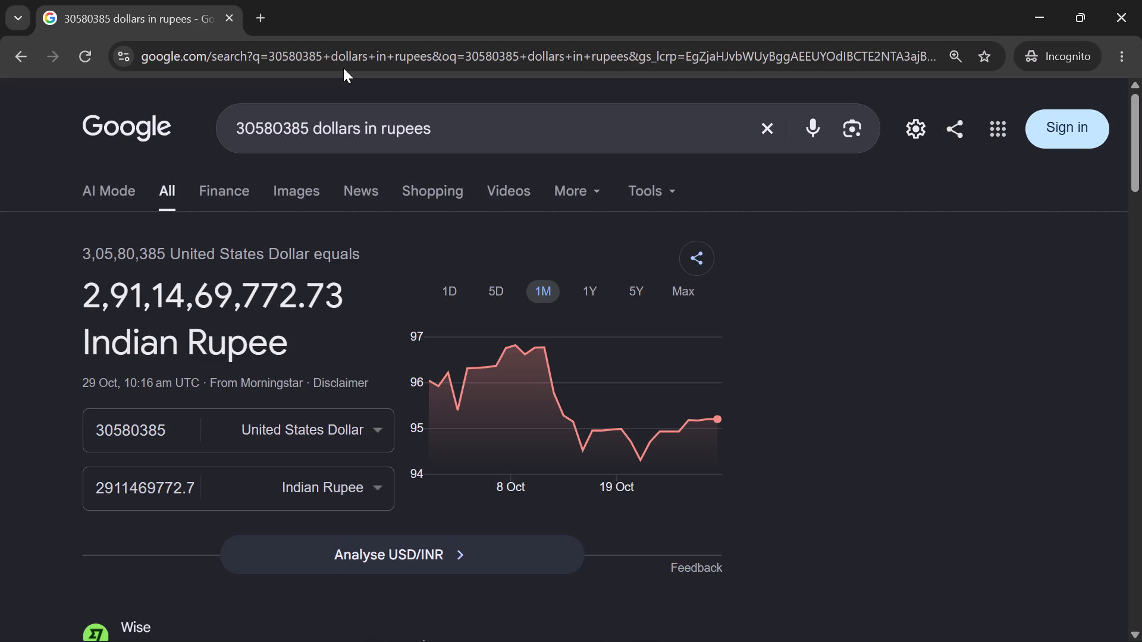
Extend the query to "30580385 dollars in rupees in words" and run the search again.
scroll(316, 404, down, 1)
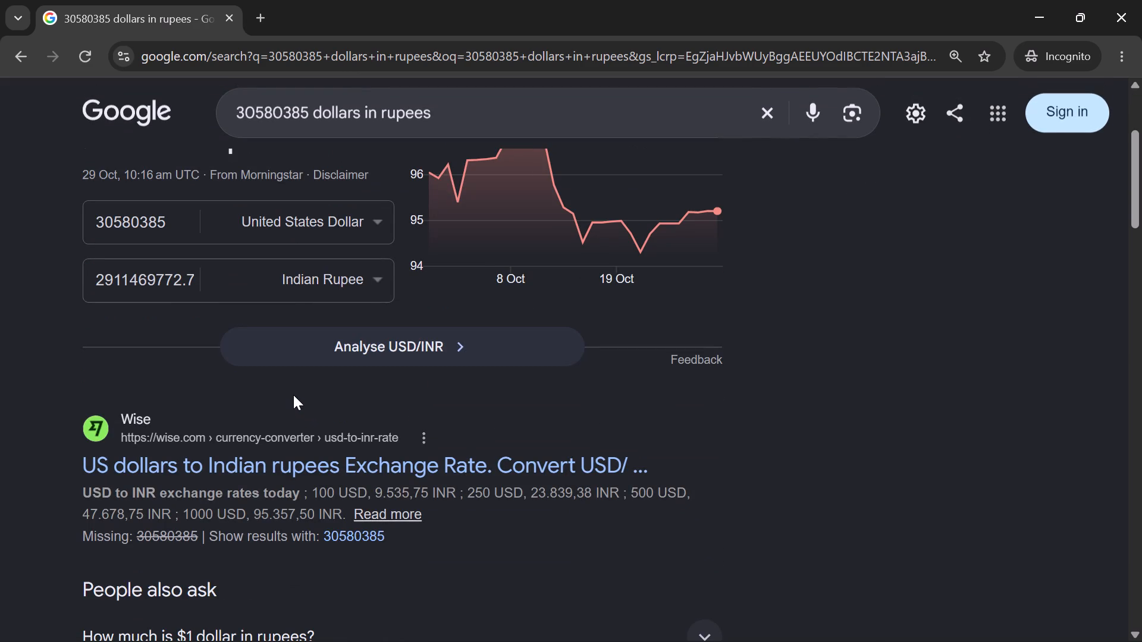
scroll(260, 403, up, 2)
click(500, 125)
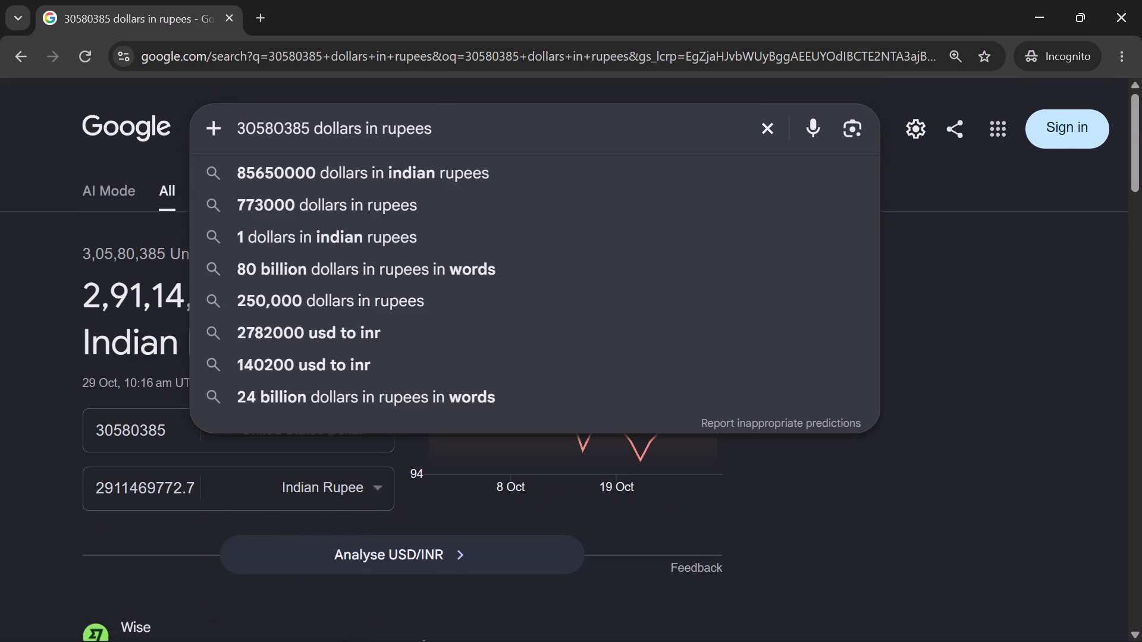
key(Down)
key(Down)
key(Up)
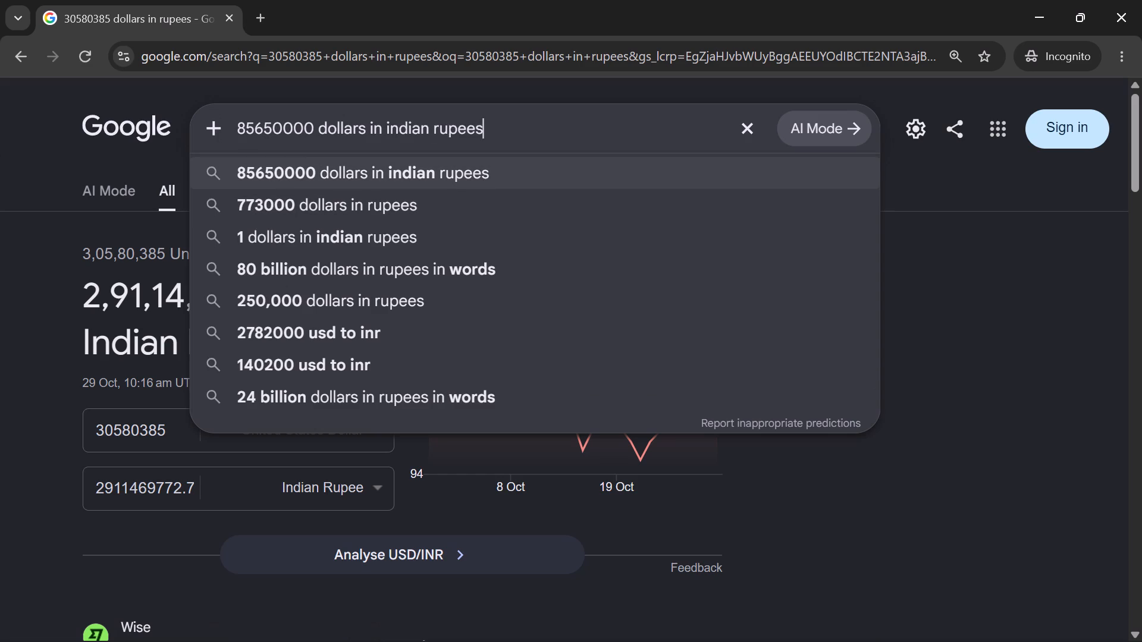
key(Up)
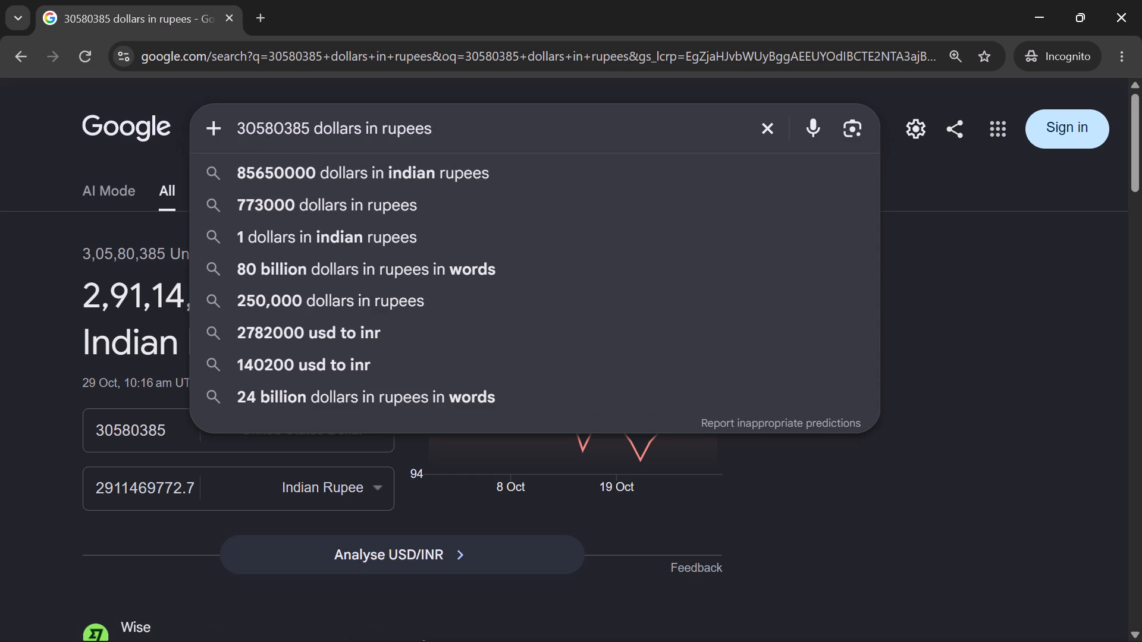
key(space)
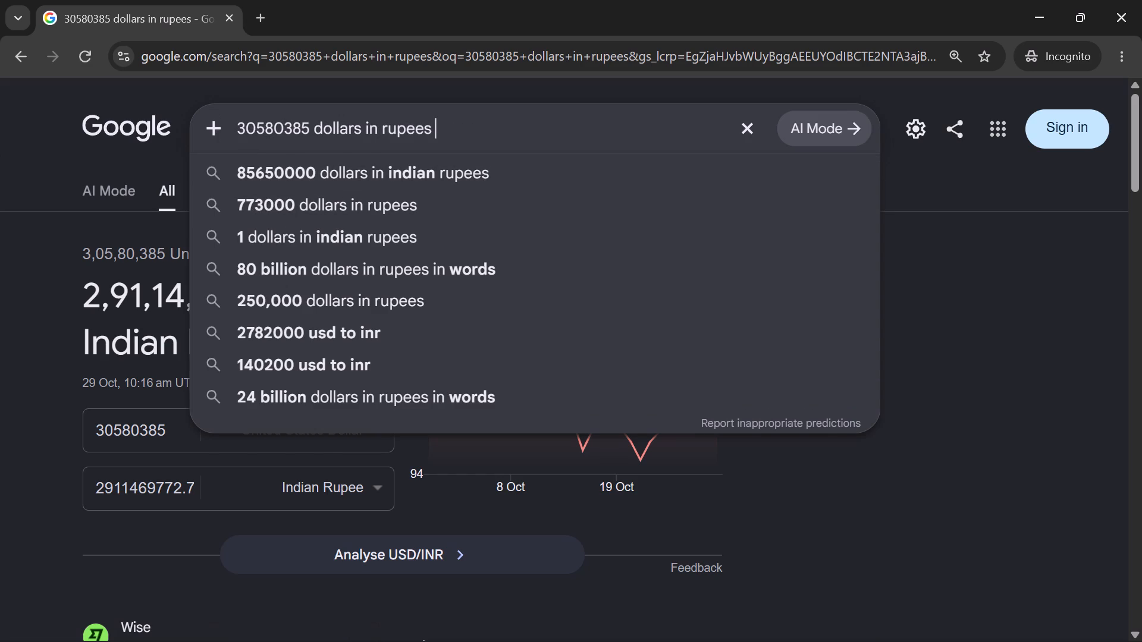
text(in)
key(space)
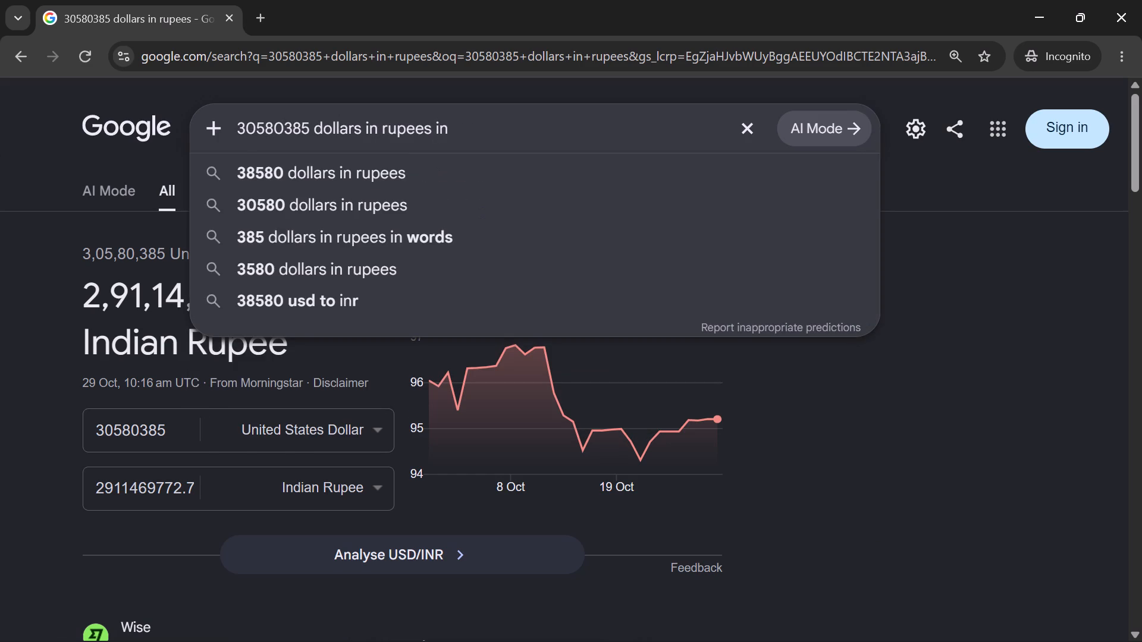
text(words)
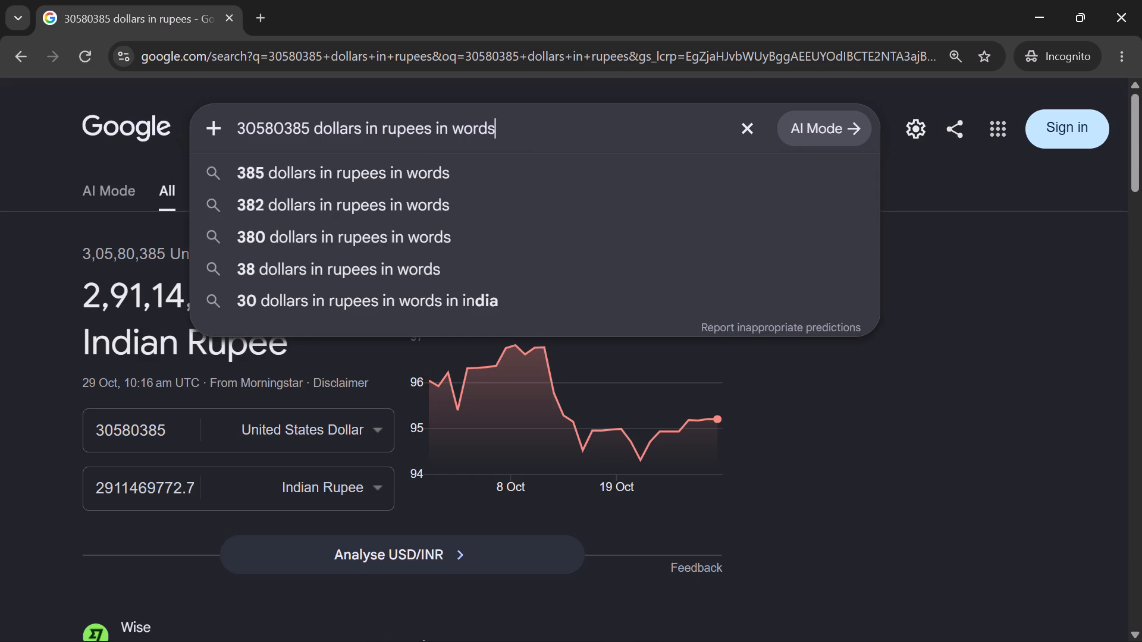
key(Return)
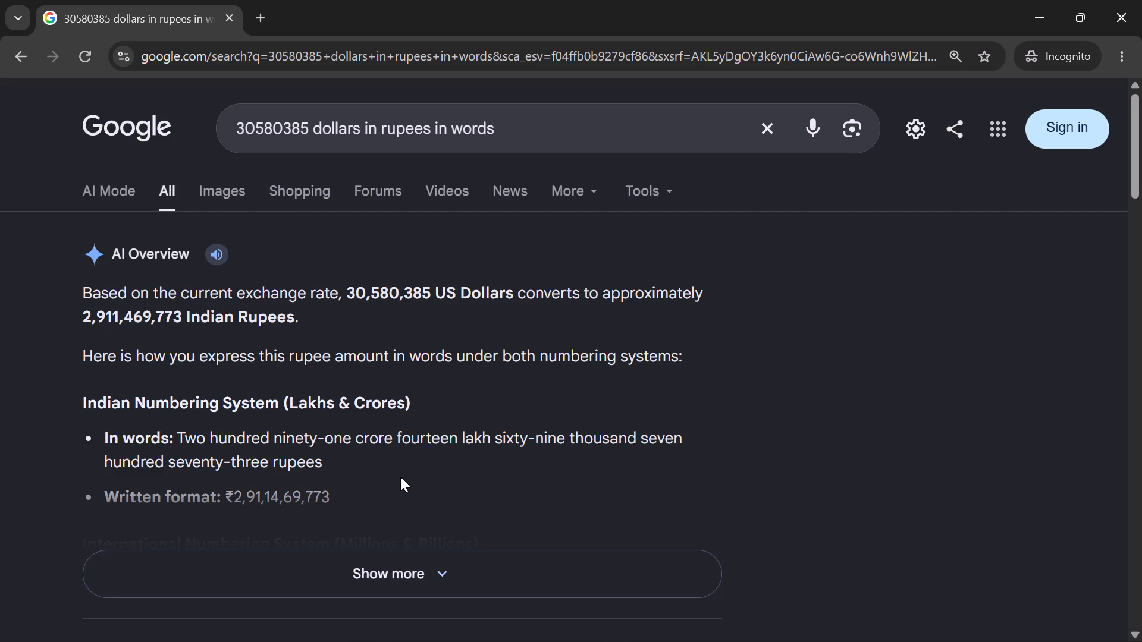
Expand the full AI Overview and read how the rupee amount is written in words in both numbering systems.
scroll(400, 477, down, 1)
click(369, 373)
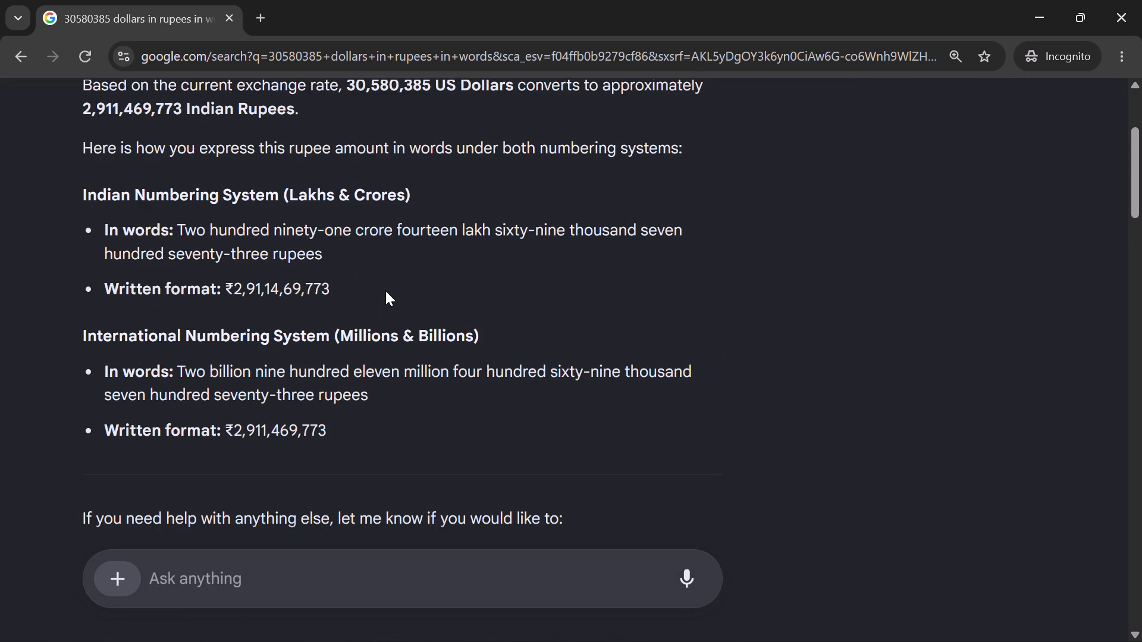
scroll(385, 291, up, 1)
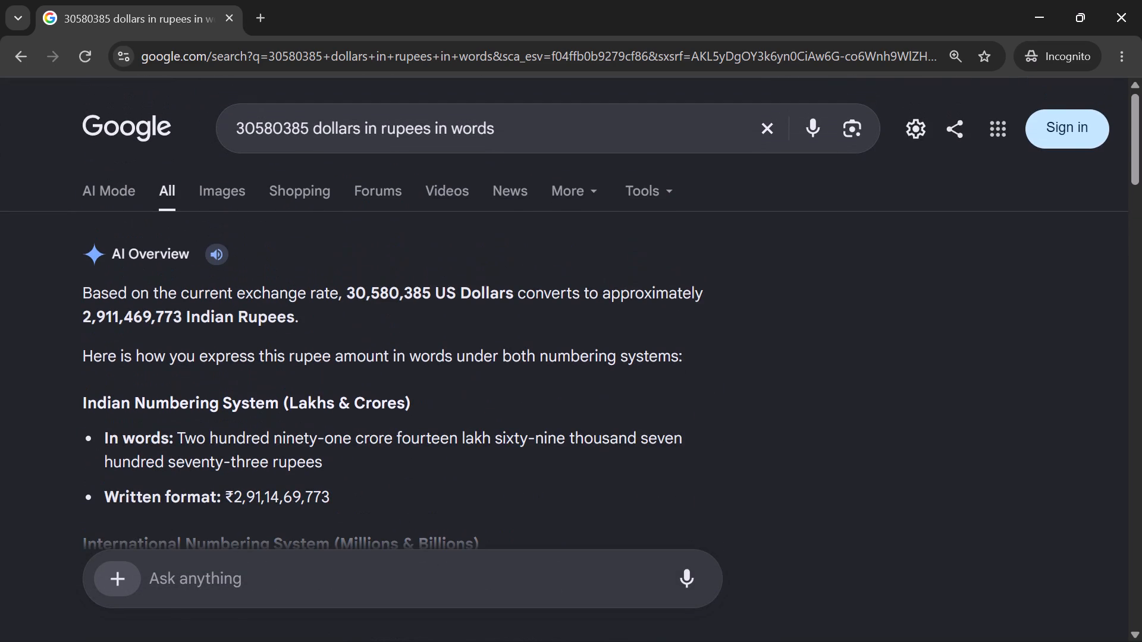
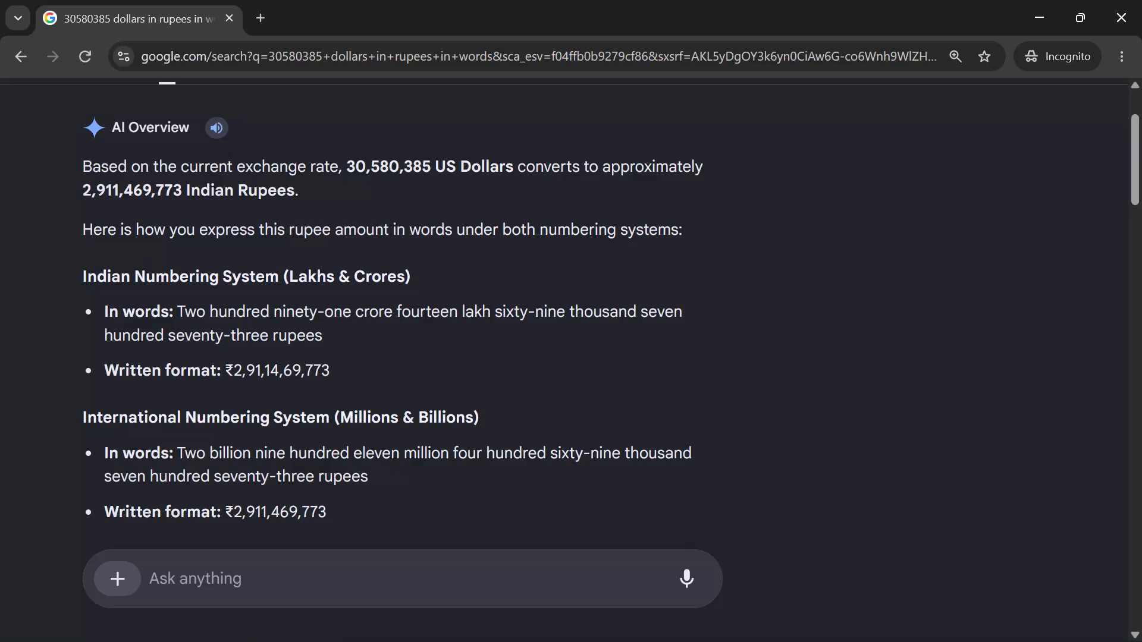
Review the AI Overview again and skim the web results below it for the dollar-to-rupee conversion in words.
scroll(290, 472, up, 3)
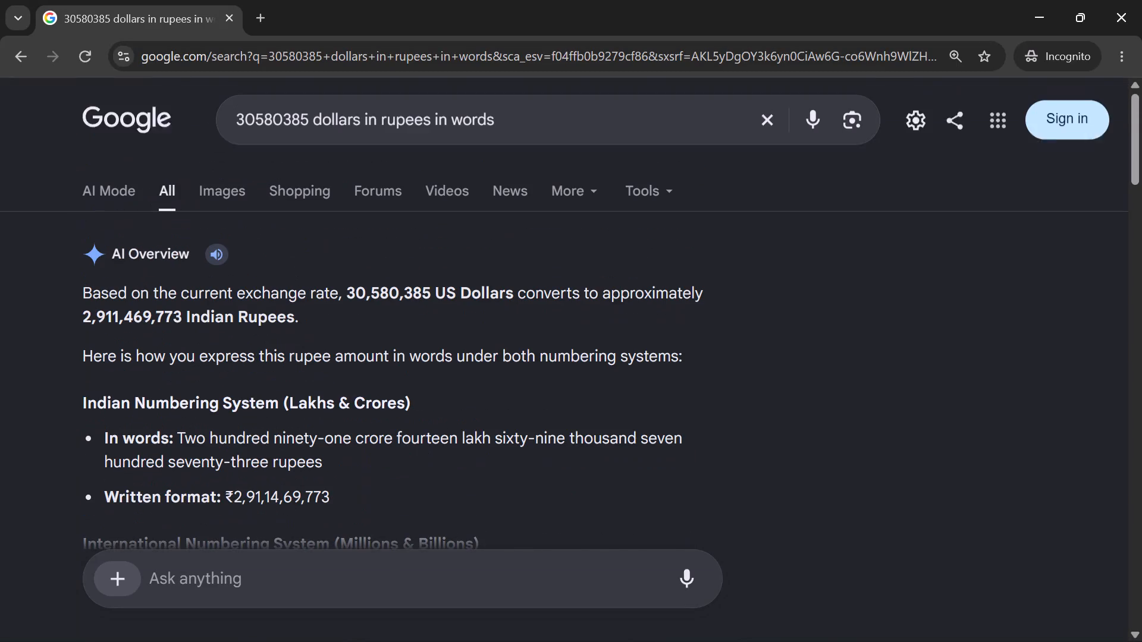
scroll(293, 424, up, 3)
scroll(307, 416, down, 10)
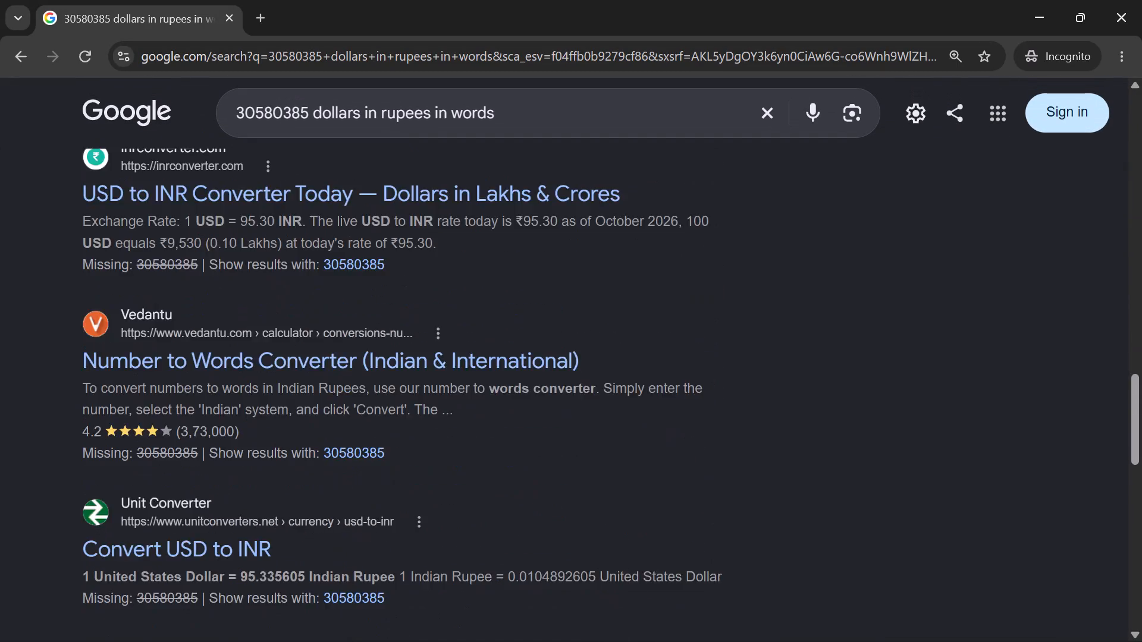
Switch from the Incognito window to the Chrome new tab window with the dark space background.
key(alt+Tab)
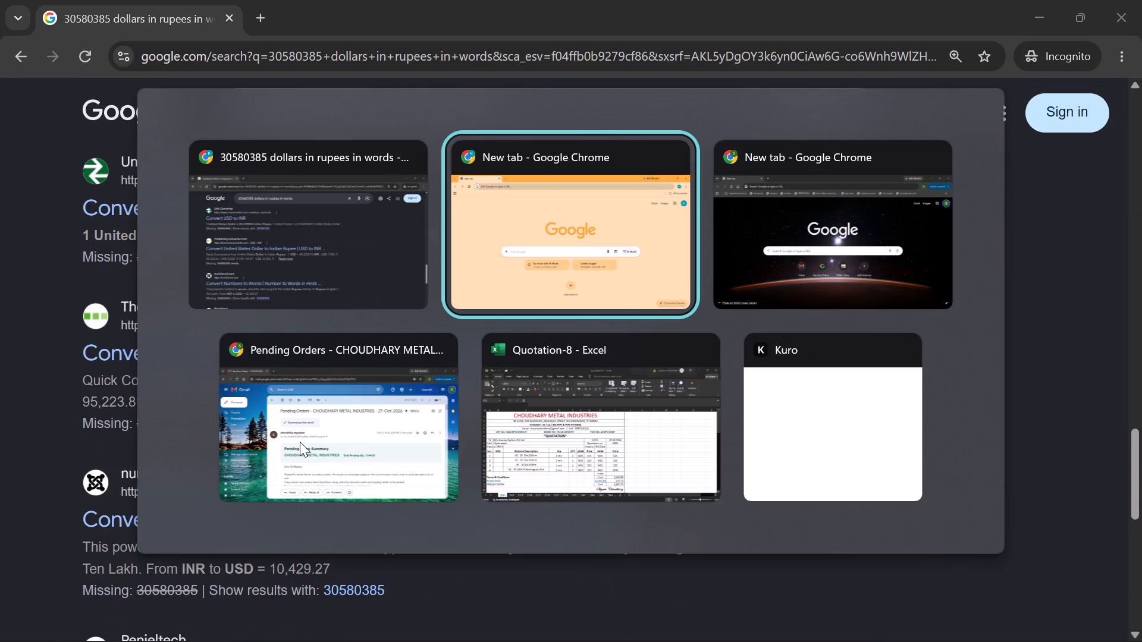
key(alt+Tab)
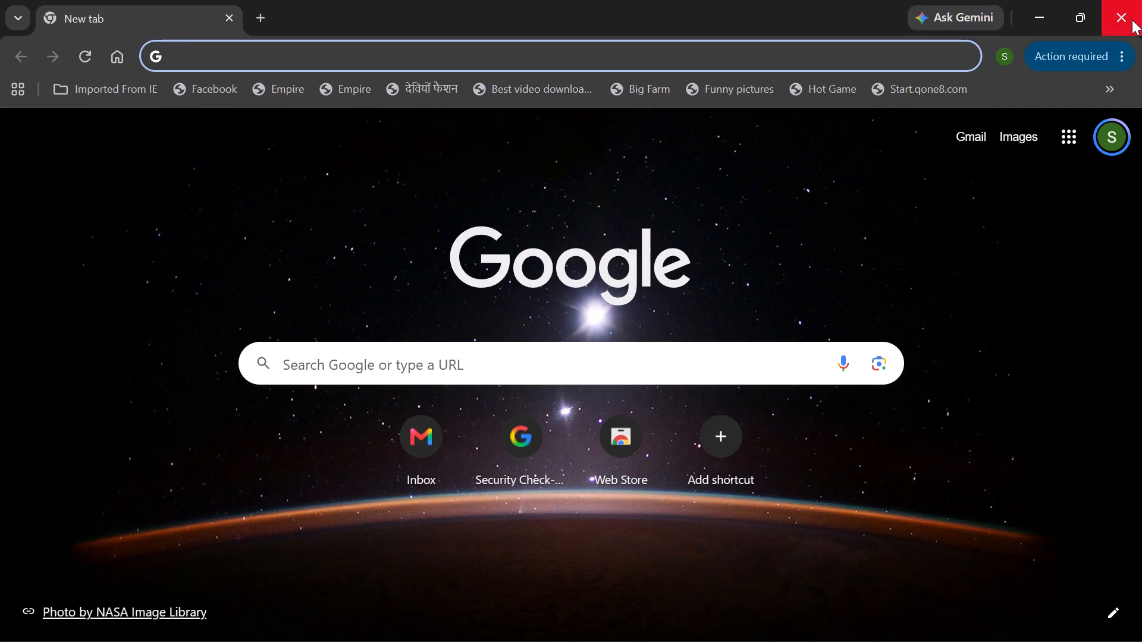
Close the Chrome new tab window with the dark space background.
click(1132, 20)
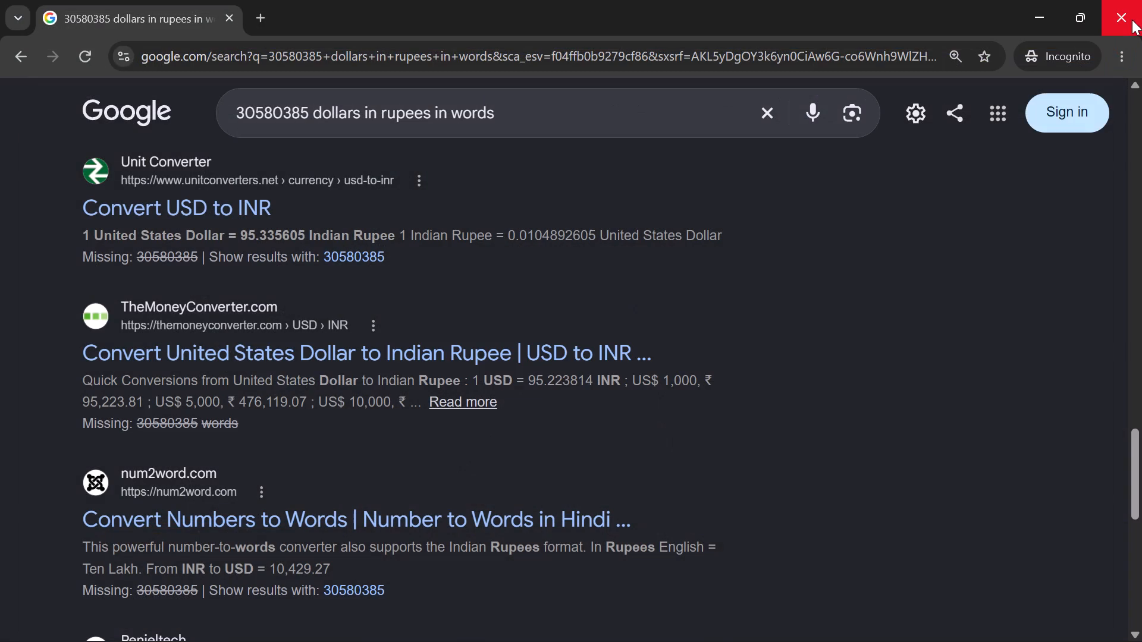
Switch from the Incognito search results to the Chrome window with the Pending Orders email.
key(alt+Tab)
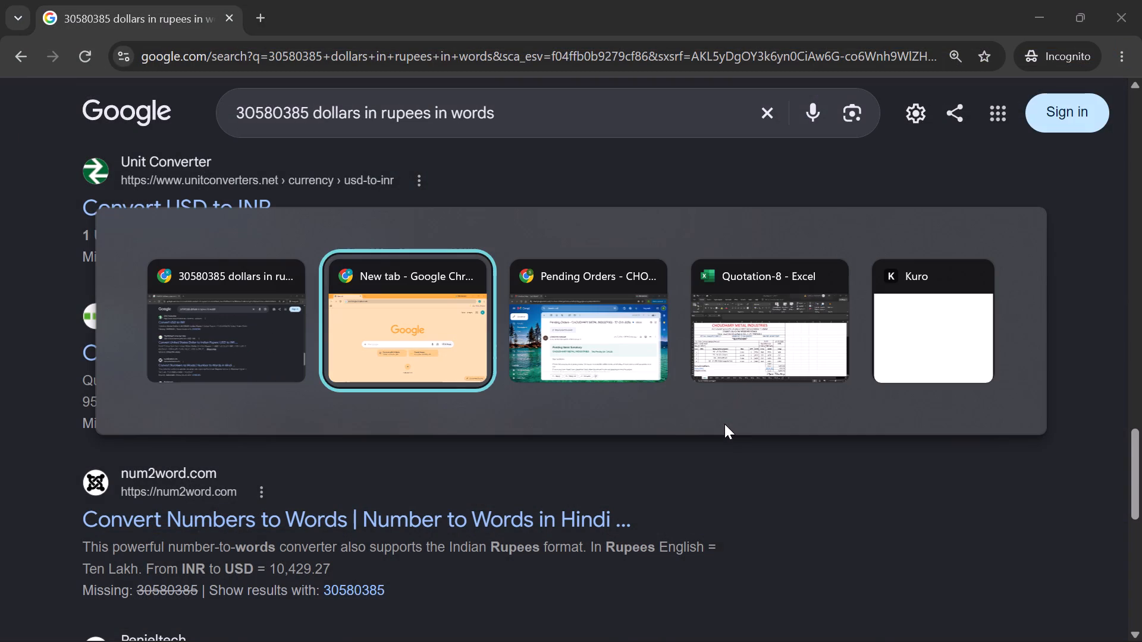
key(alt+Tab)
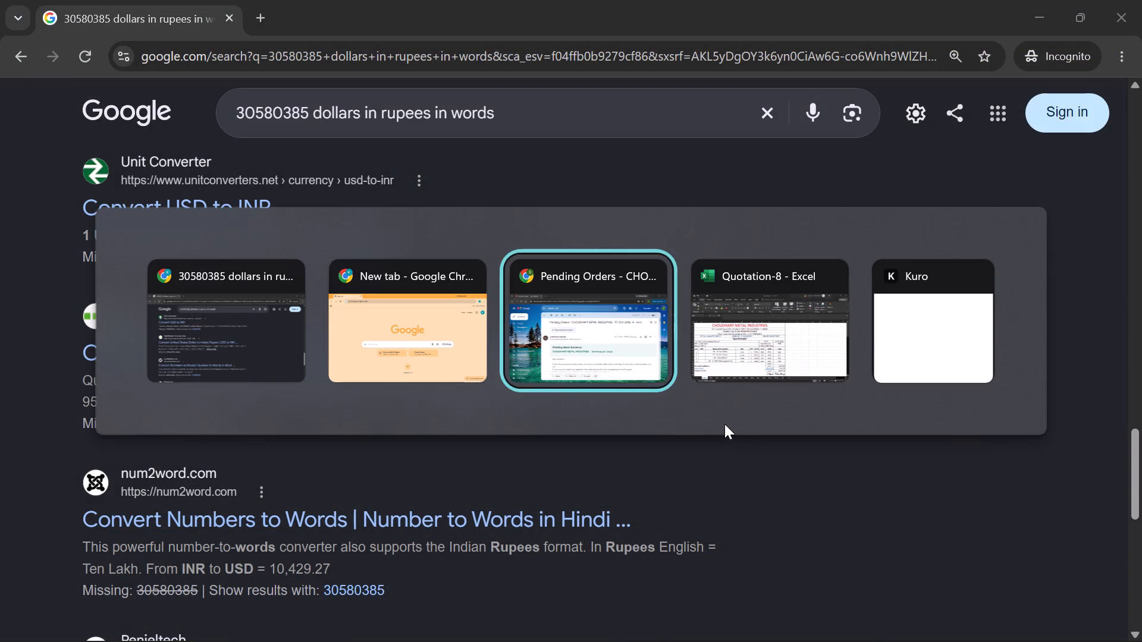
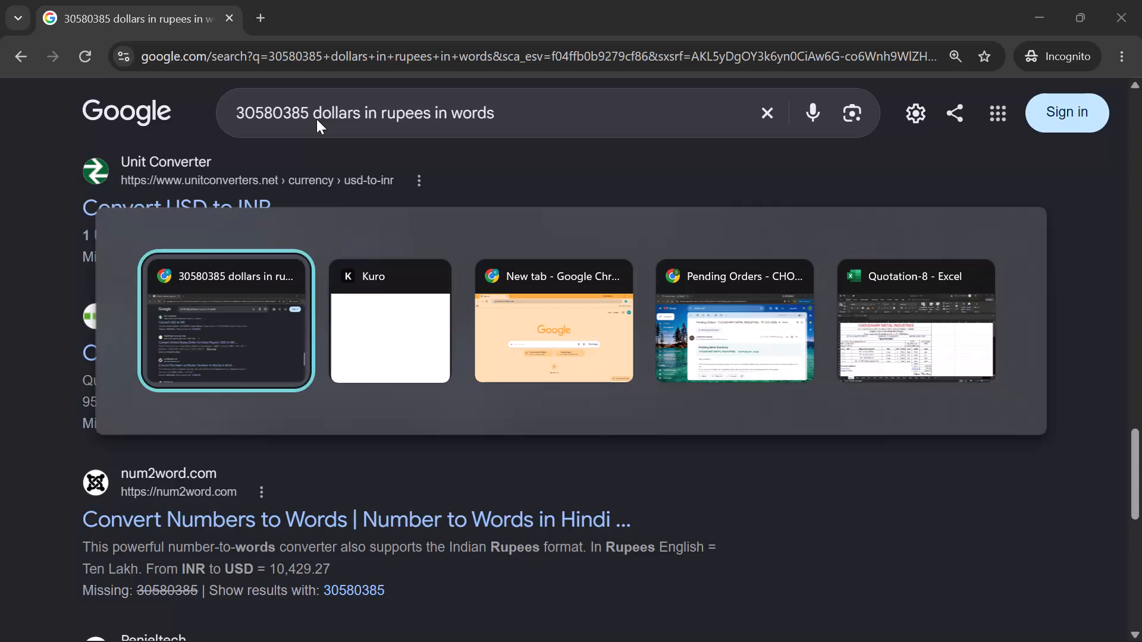
Switch from the Incognito search results to the Chrome new tab window with the orange theme.
key(alt+Tab)
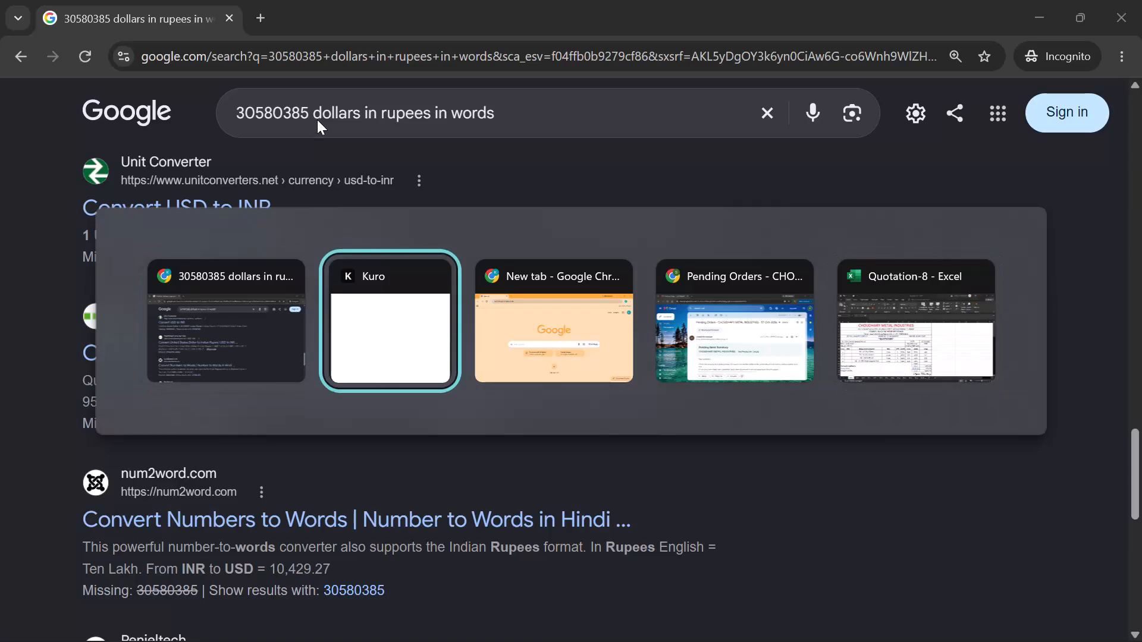
key(alt+Tab)
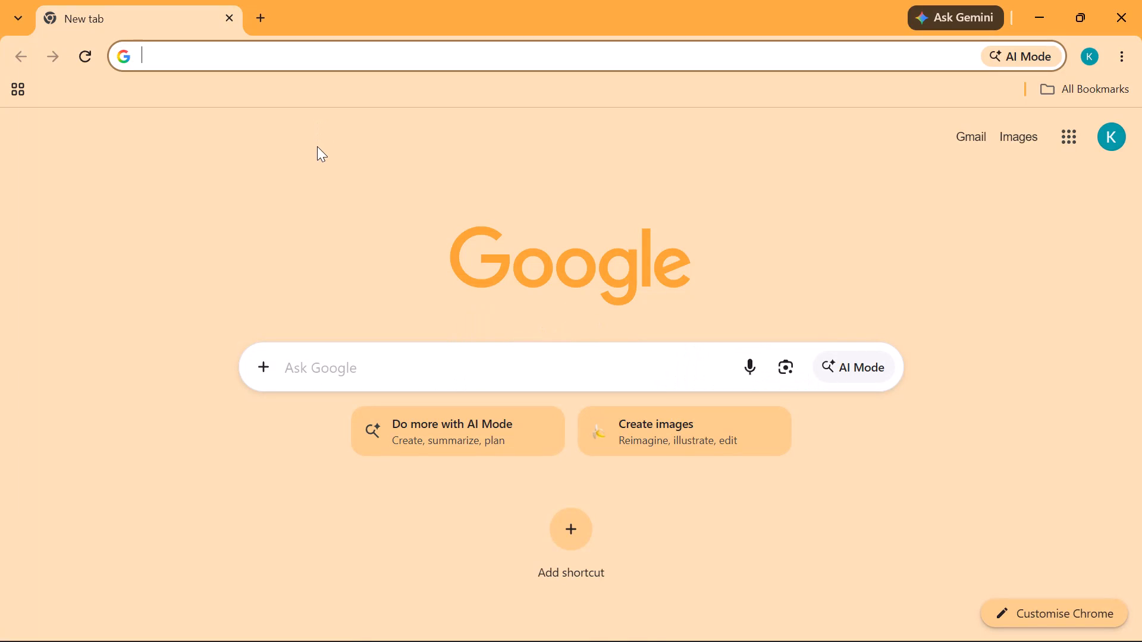
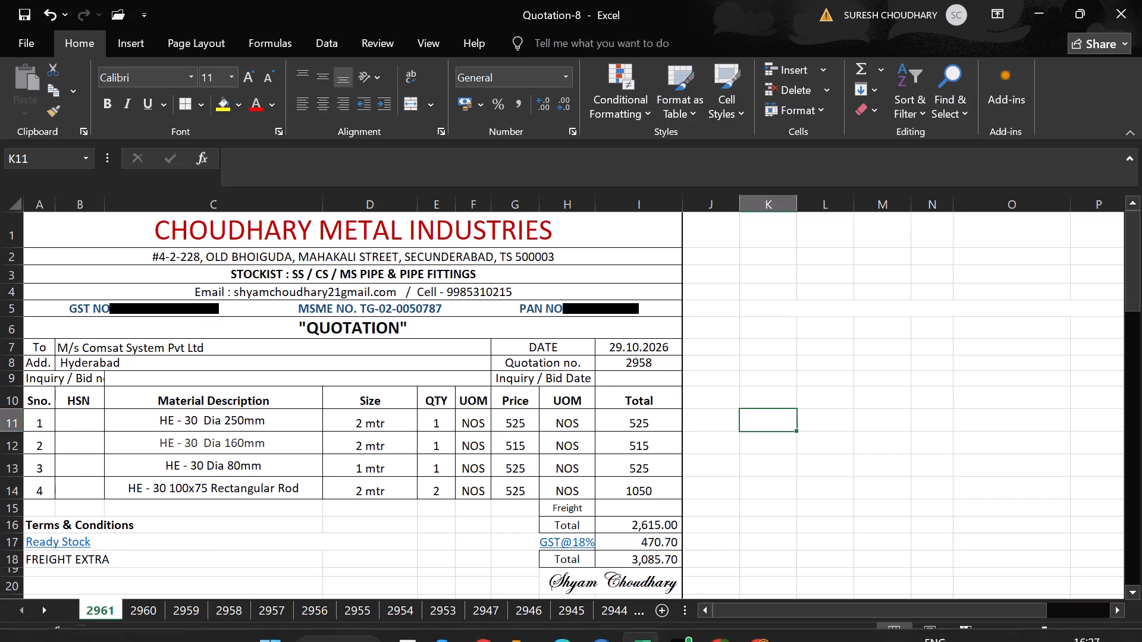
Open quotation sheet 2960 in the Quotation-8 workbook to view its contents.
click(137, 615)
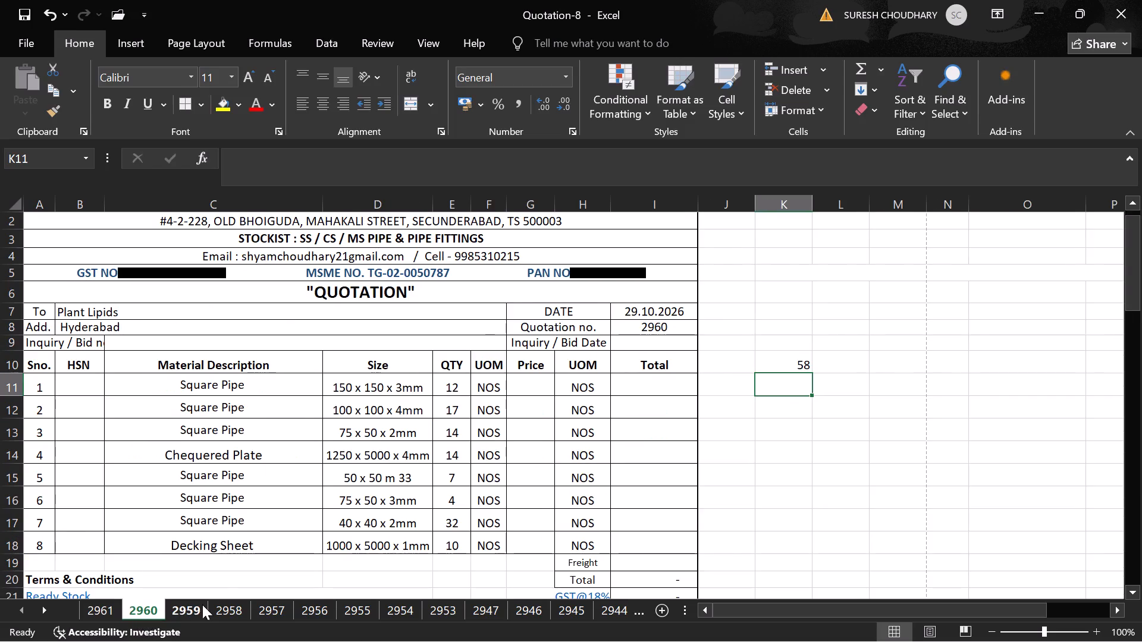
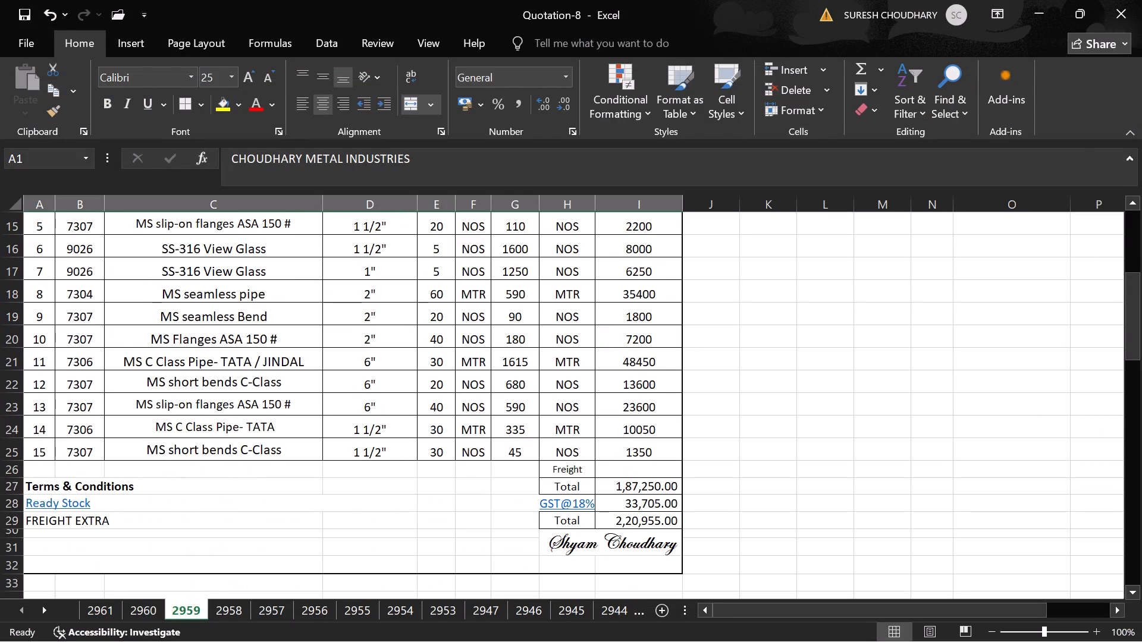
Look over quotation sheet 2959 from the totals and terms back up to the company header and customer details.
scroll(340, 408, up, 2)
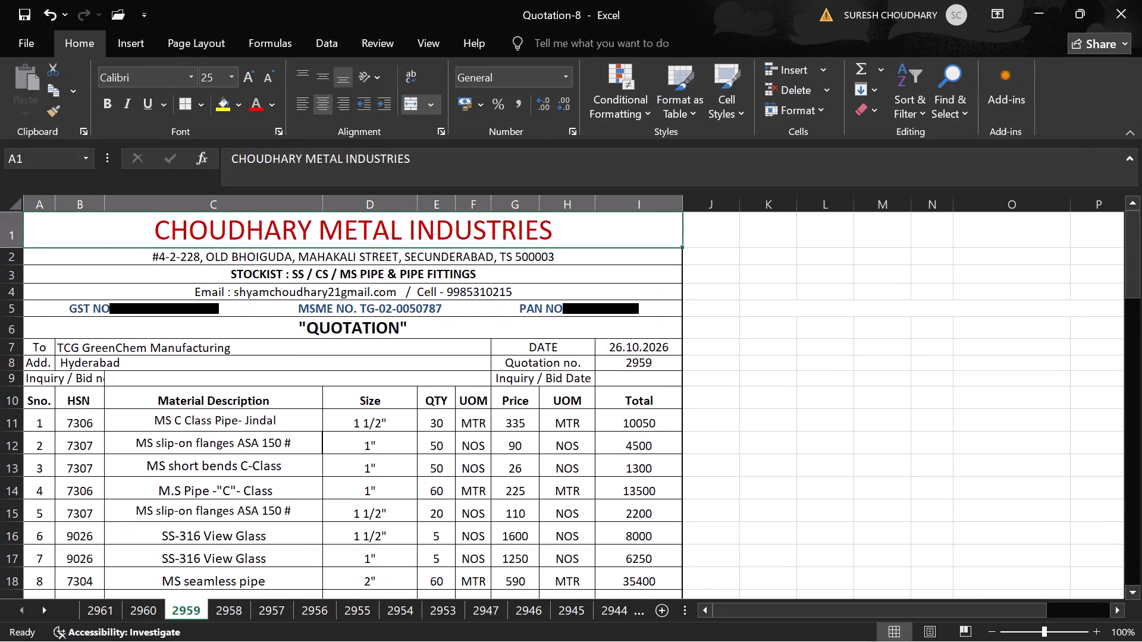
Look over quotation sheet 2959 again, from the company header down to the last items, totals and terms.
scroll(340, 408, up, 8)
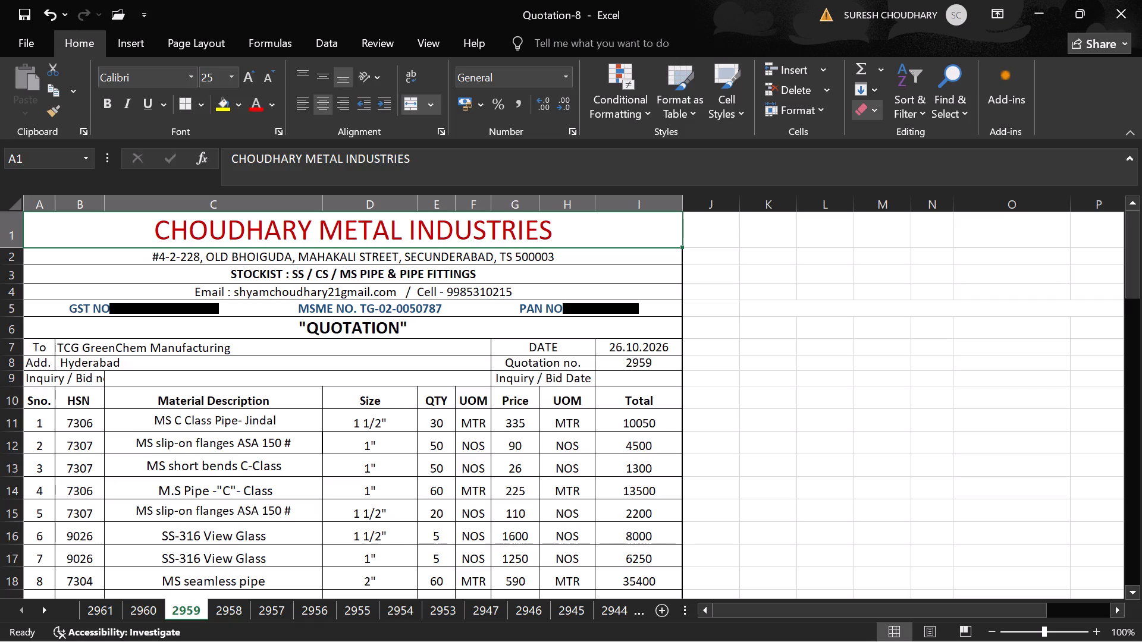
scroll(301, 410, down, 3)
scroll(301, 410, up, 1)
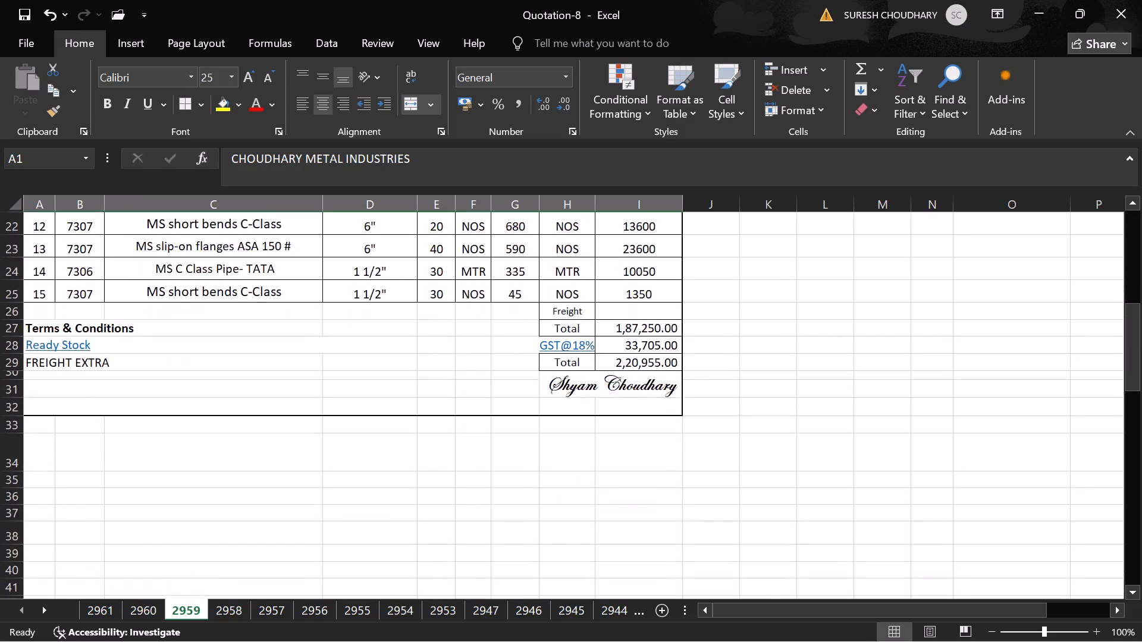
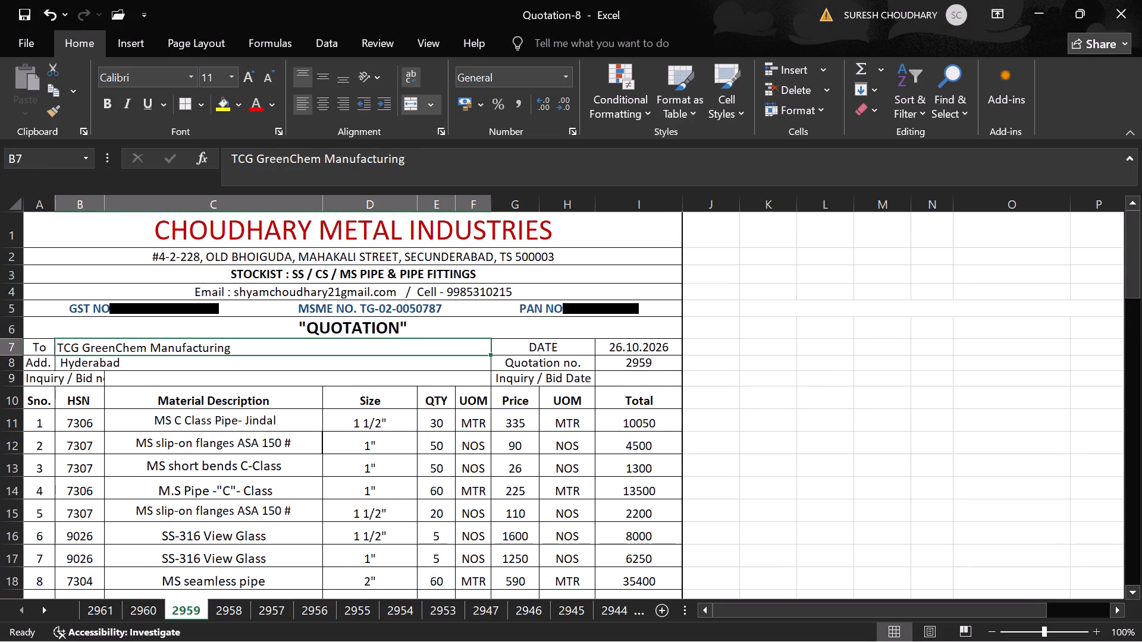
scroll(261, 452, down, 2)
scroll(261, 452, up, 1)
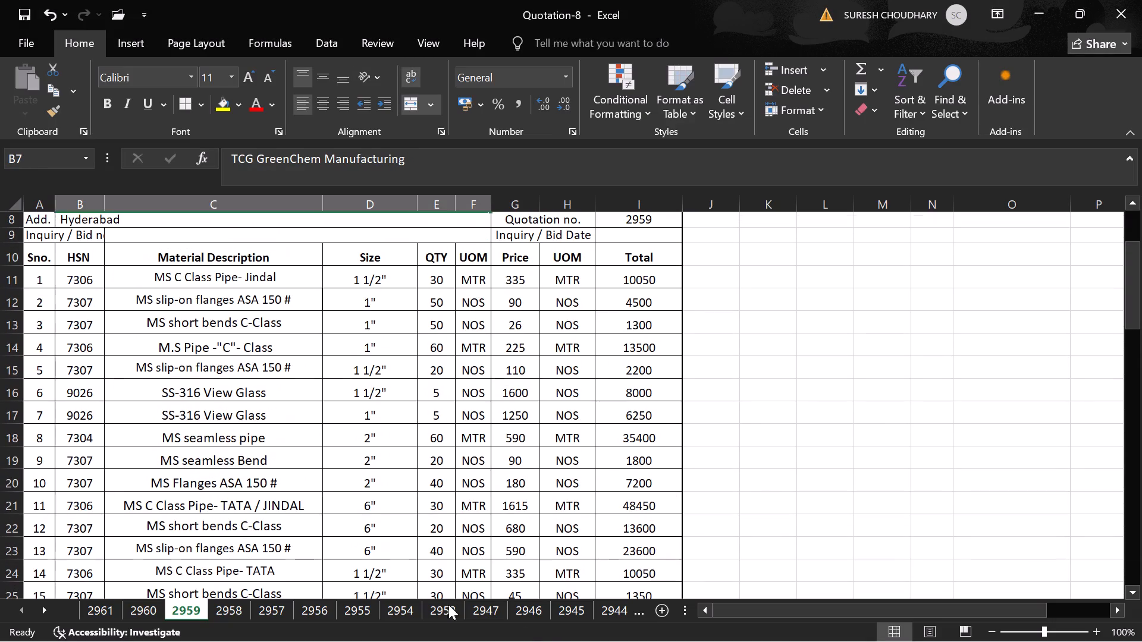
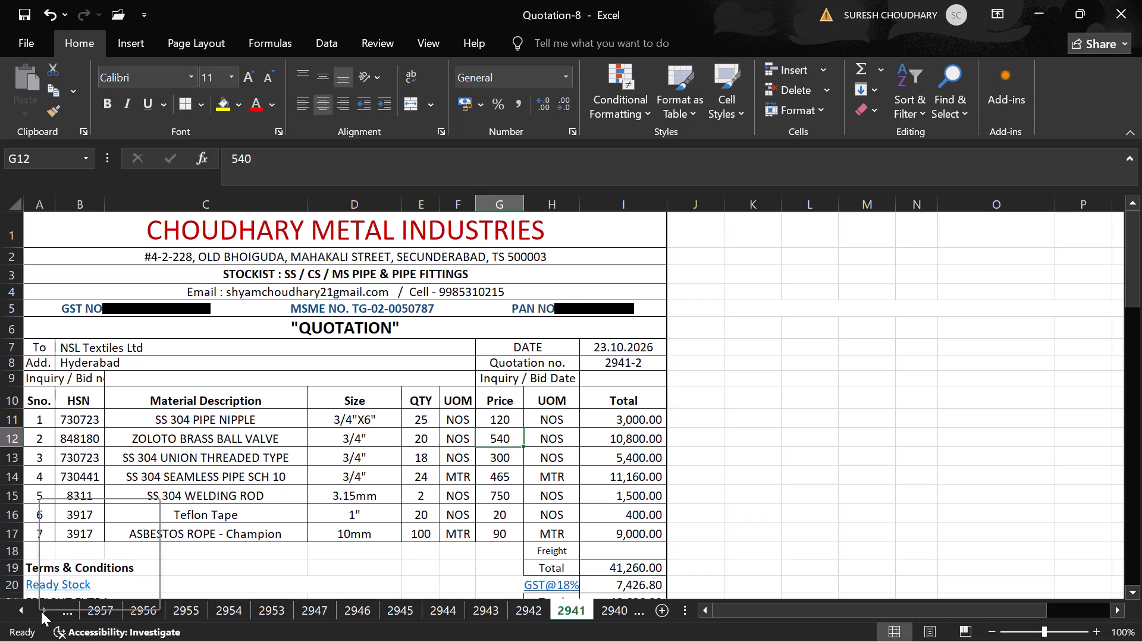
Look through the older quotation sheets 2910, 2908, 2907 and 2906, examining their customers and items.
click(36, 610)
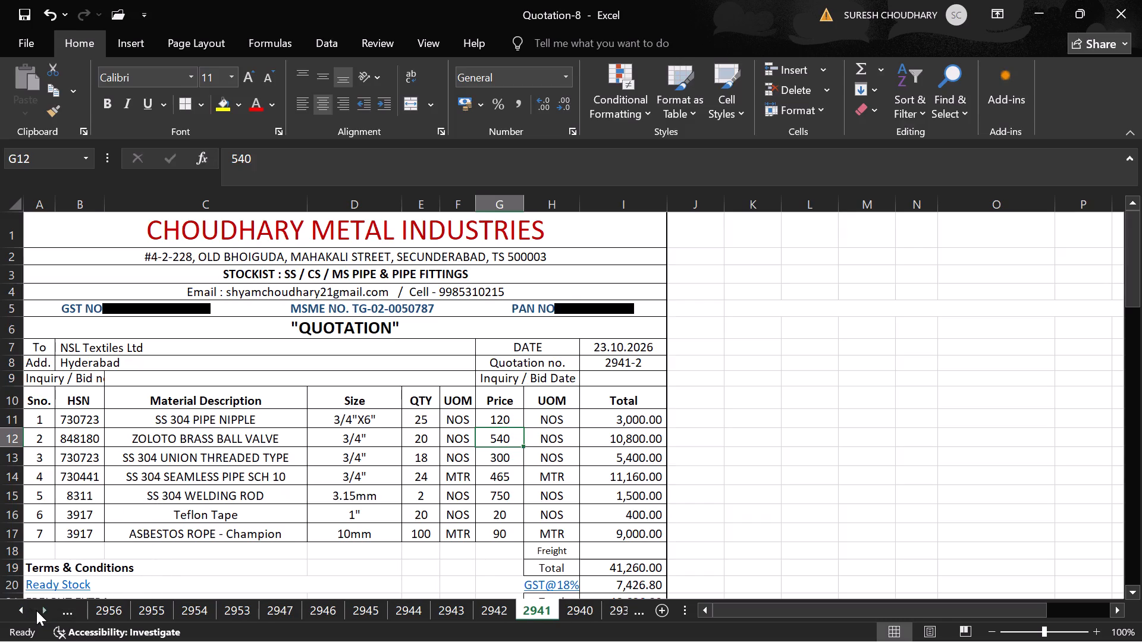
click(43, 610)
double_click(44, 610)
click(44, 612)
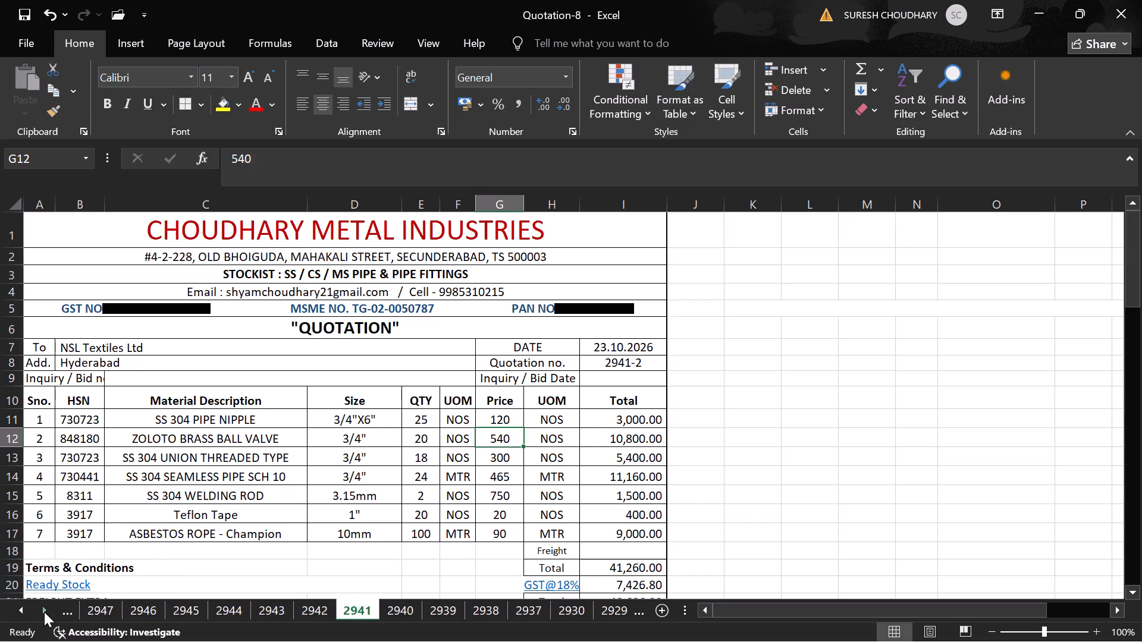
triple_click(42, 609)
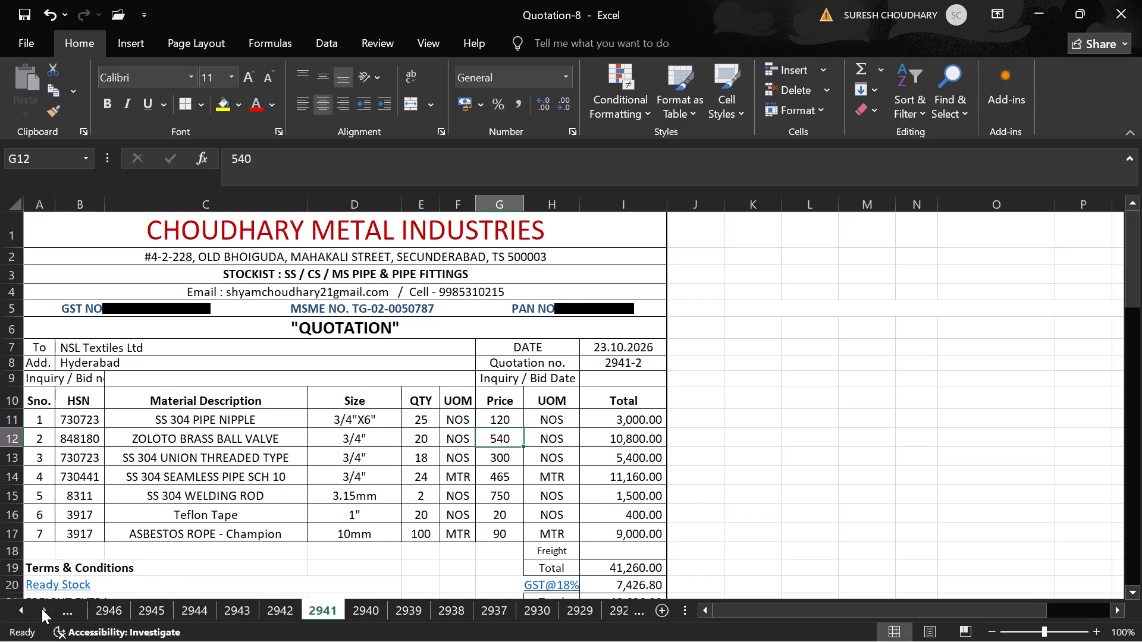
triple_click(42, 609)
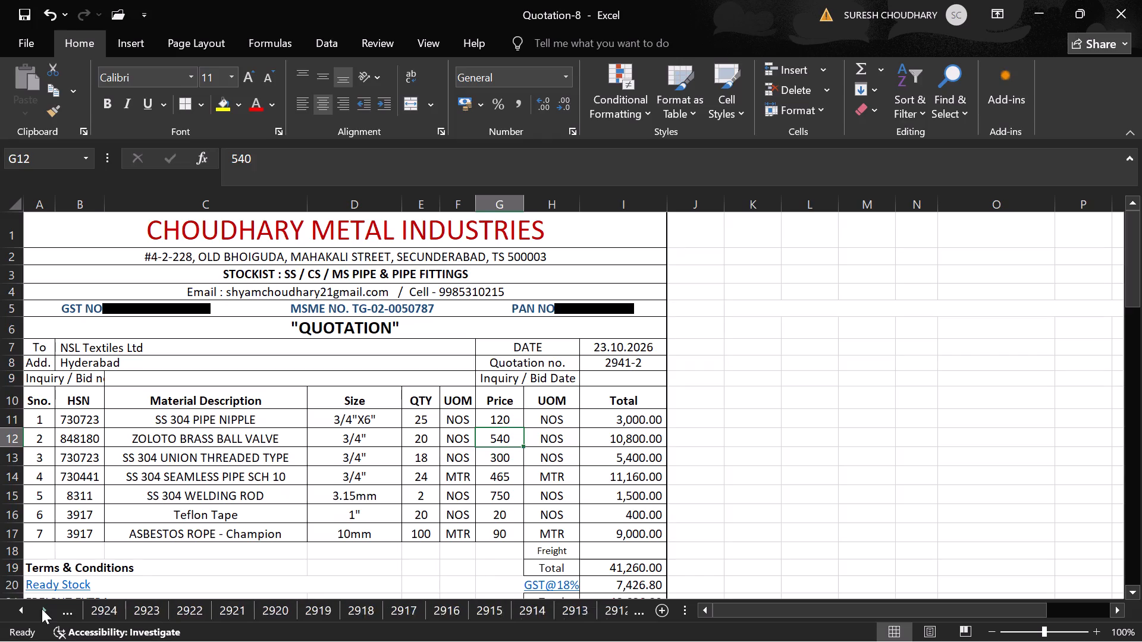
double_click(42, 609)
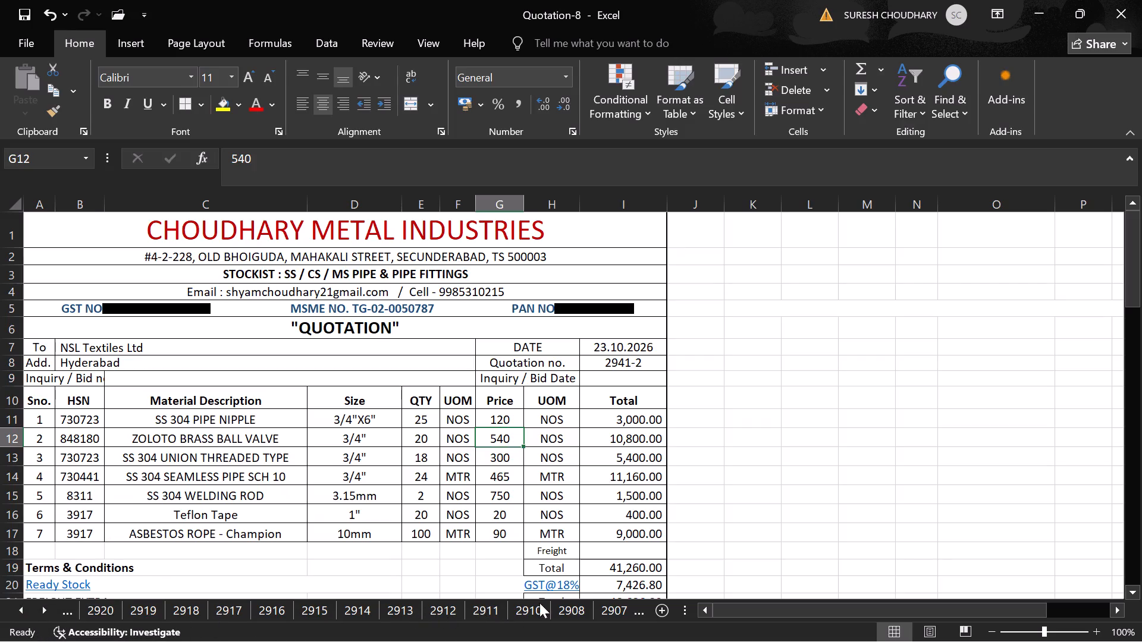
click(526, 609)
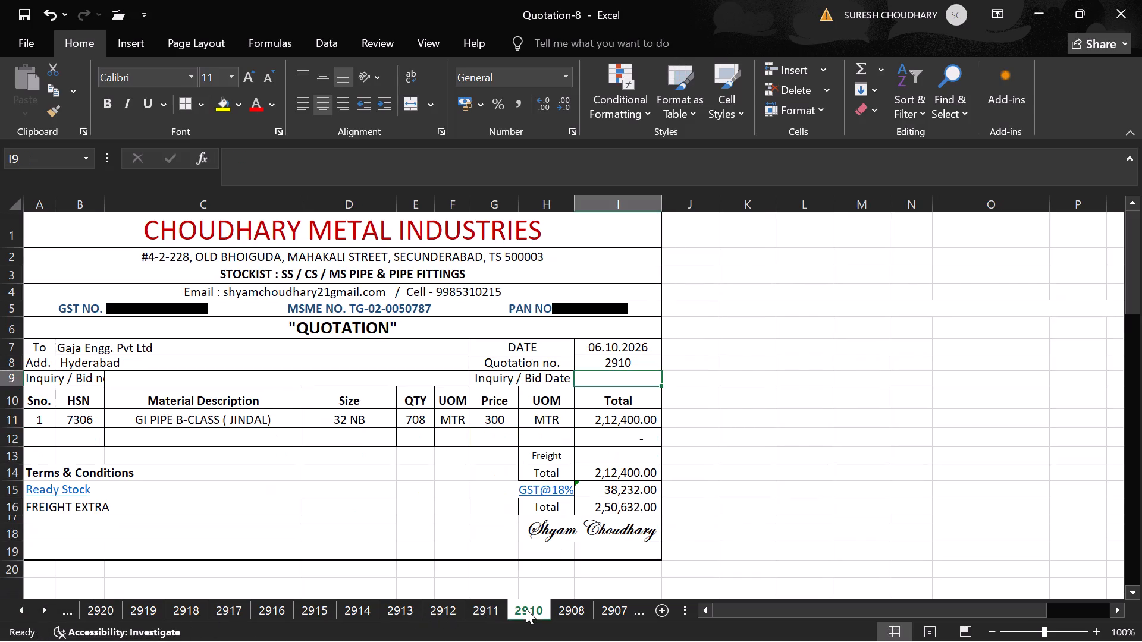
click(572, 607)
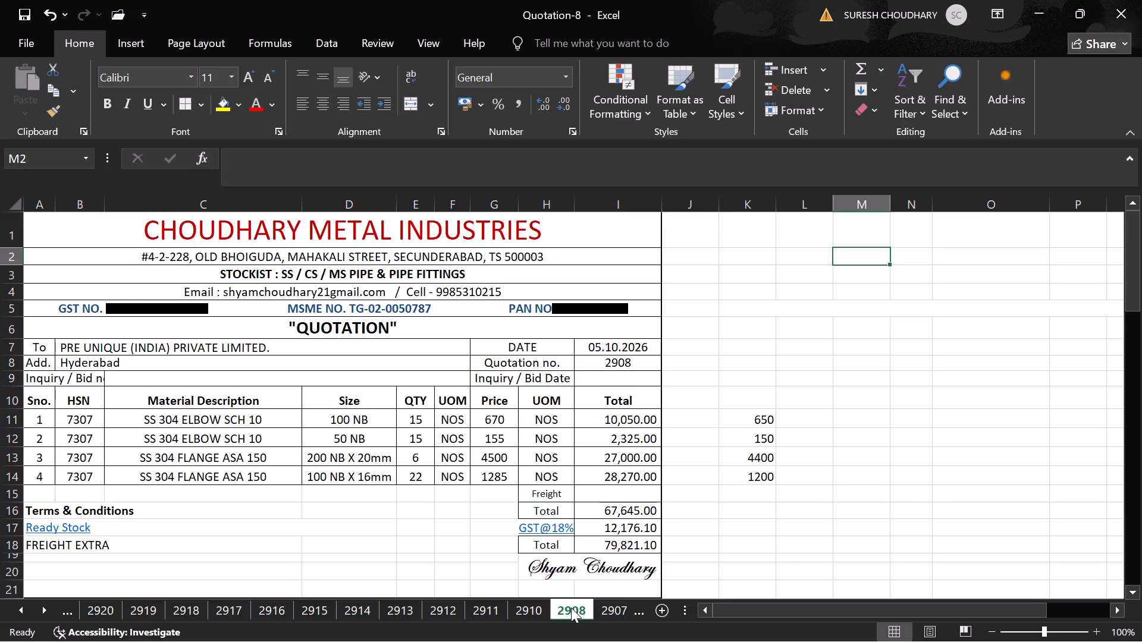
click(622, 609)
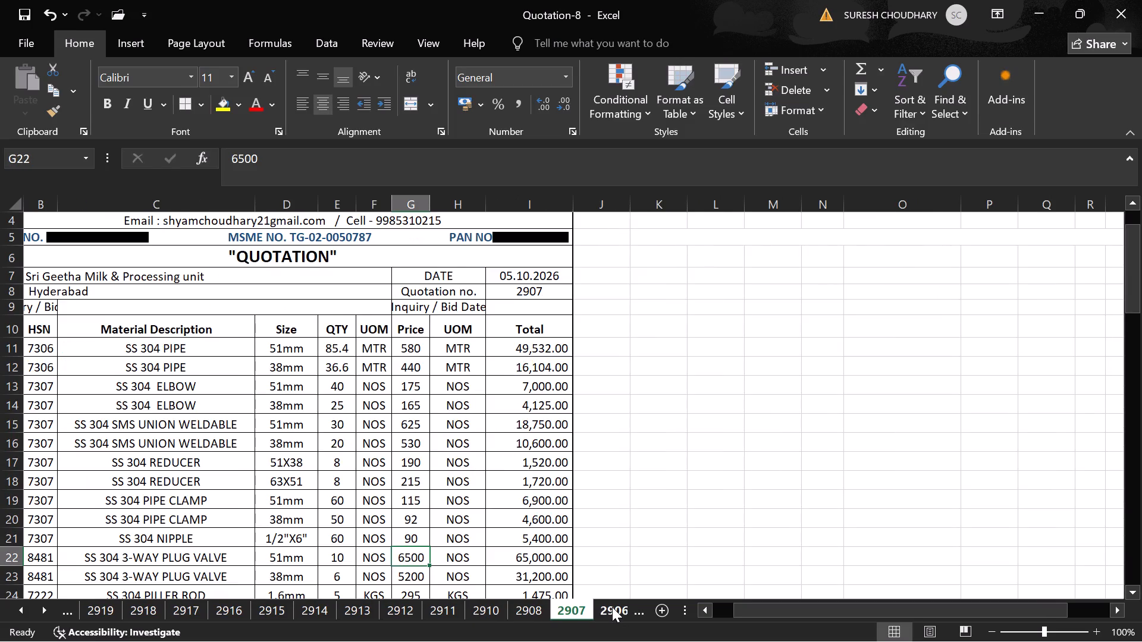
click(612, 607)
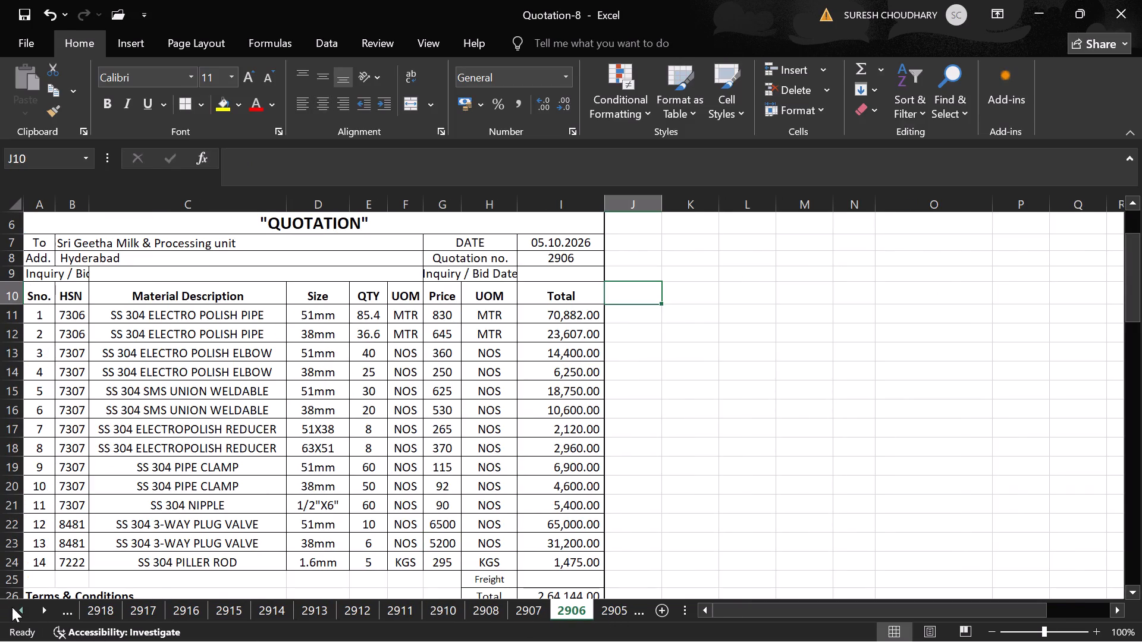
Create a copy of quotation sheet 2961 within the same workbook, placed before the first sheet.
click(19, 613)
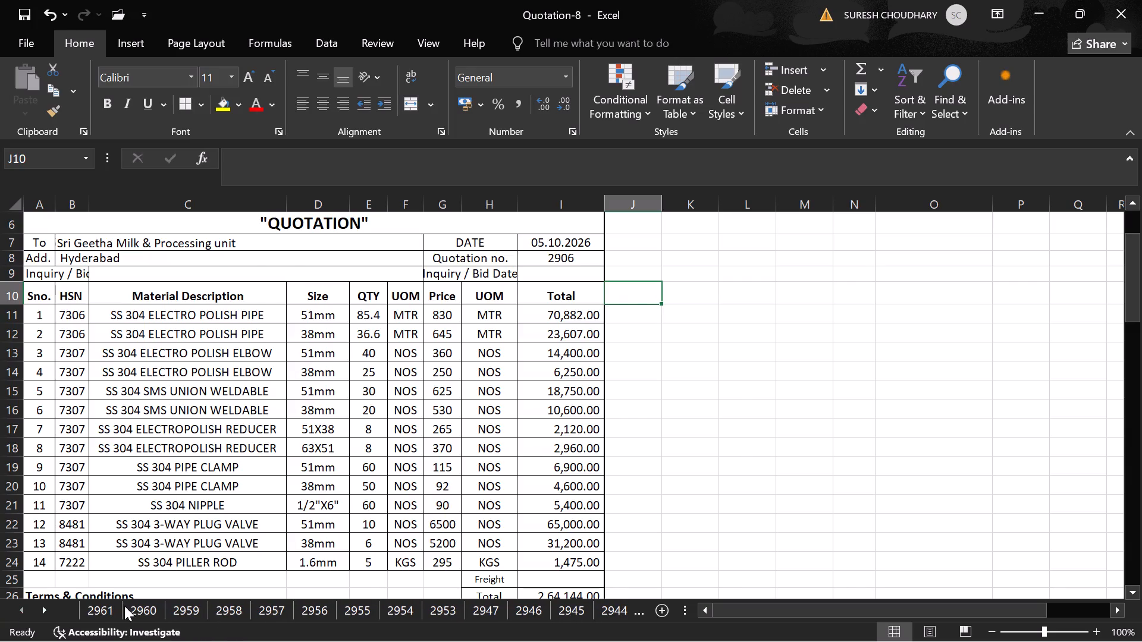
click(112, 608)
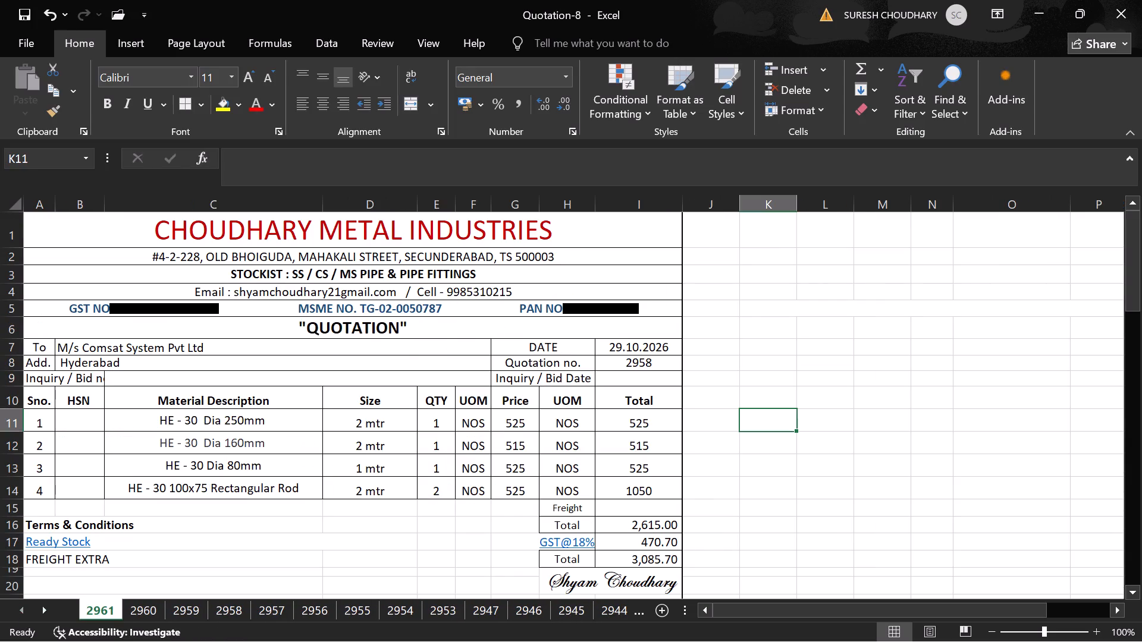
right_click(101, 610)
click(176, 461)
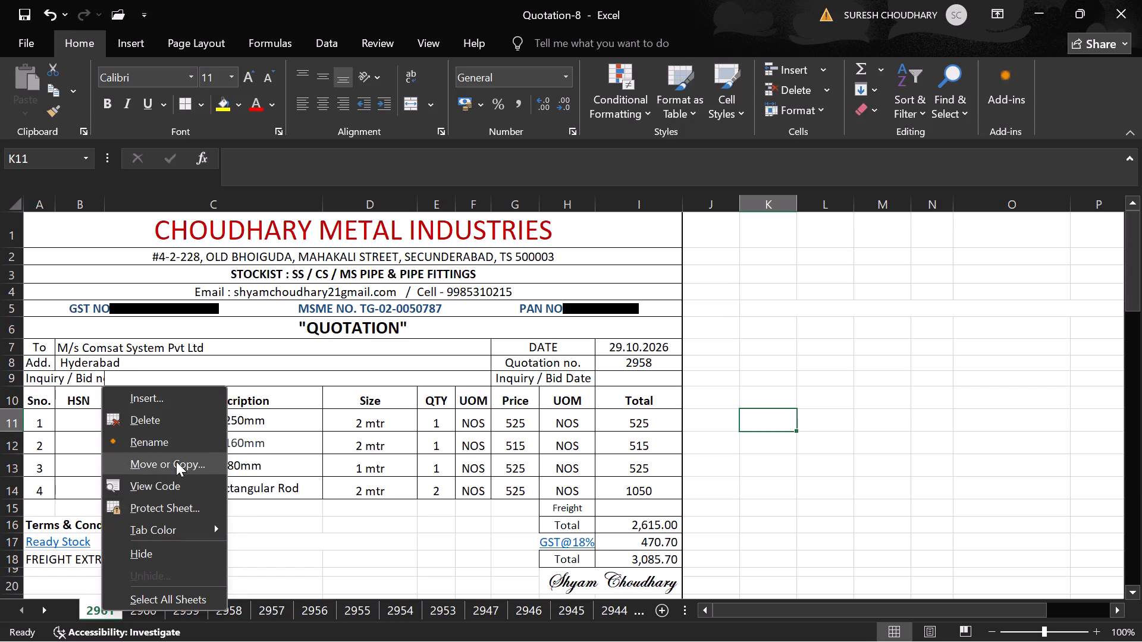
double_click(80, 584)
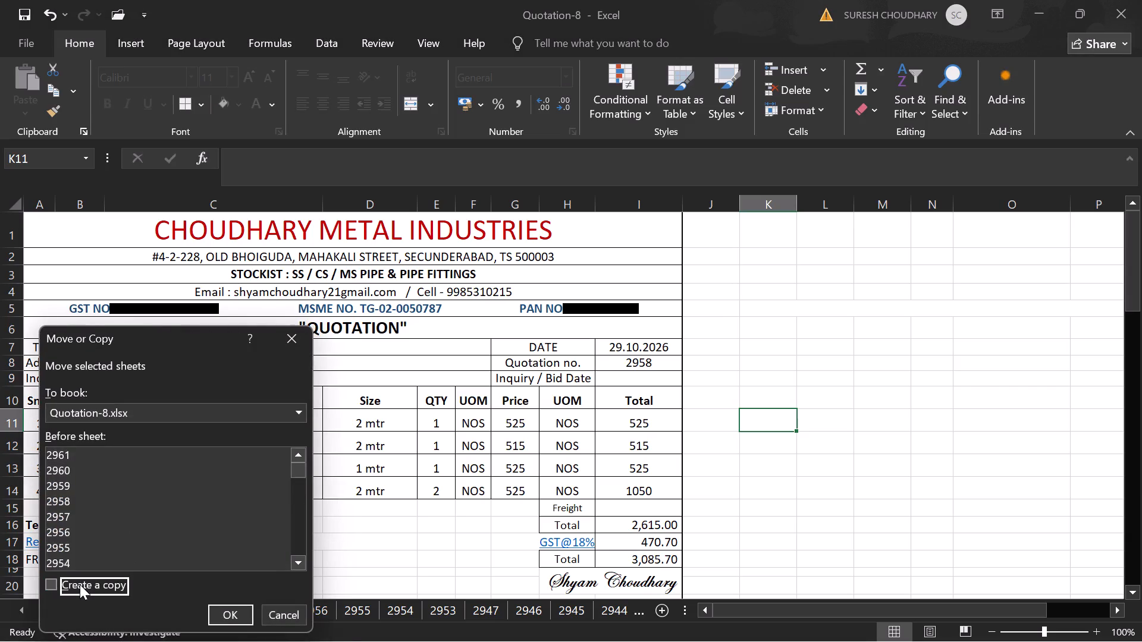
click(80, 584)
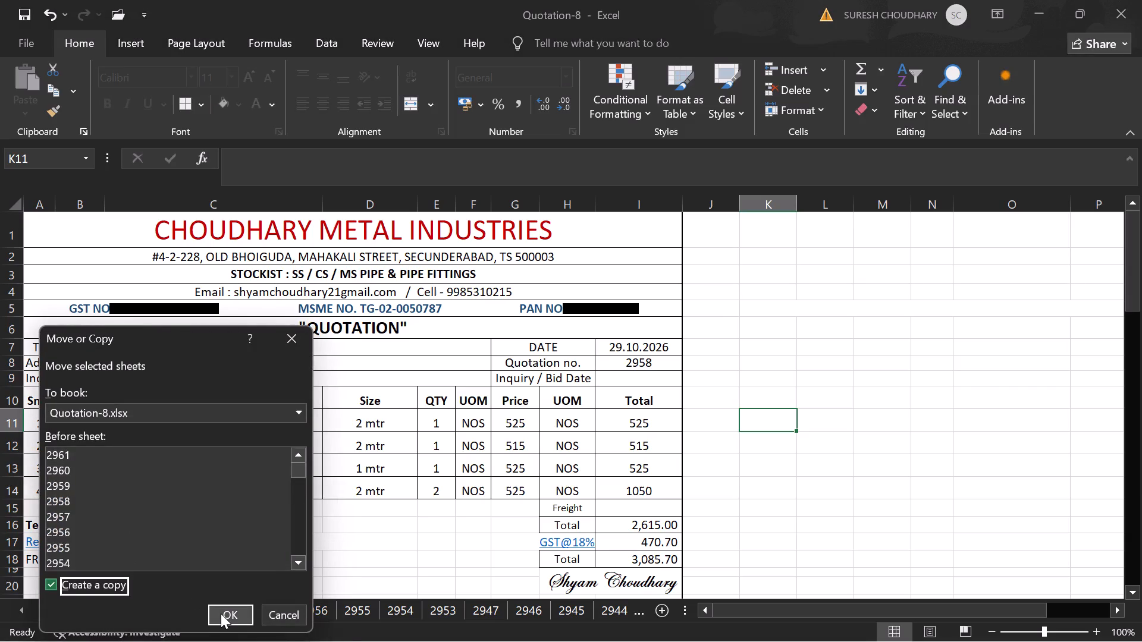
click(221, 614)
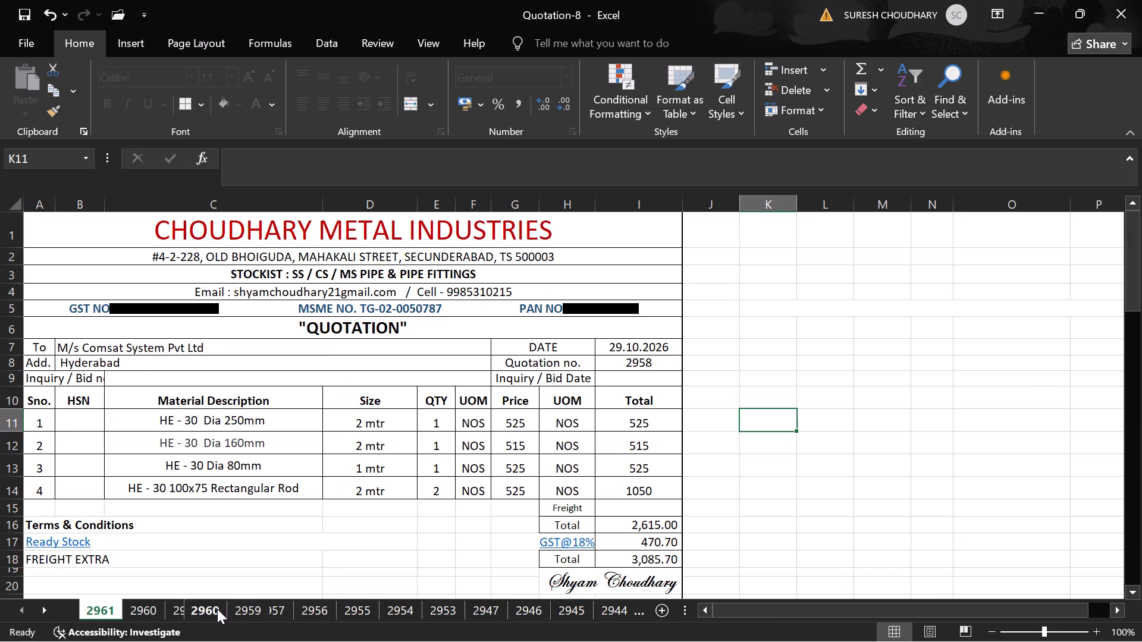
click(174, 603)
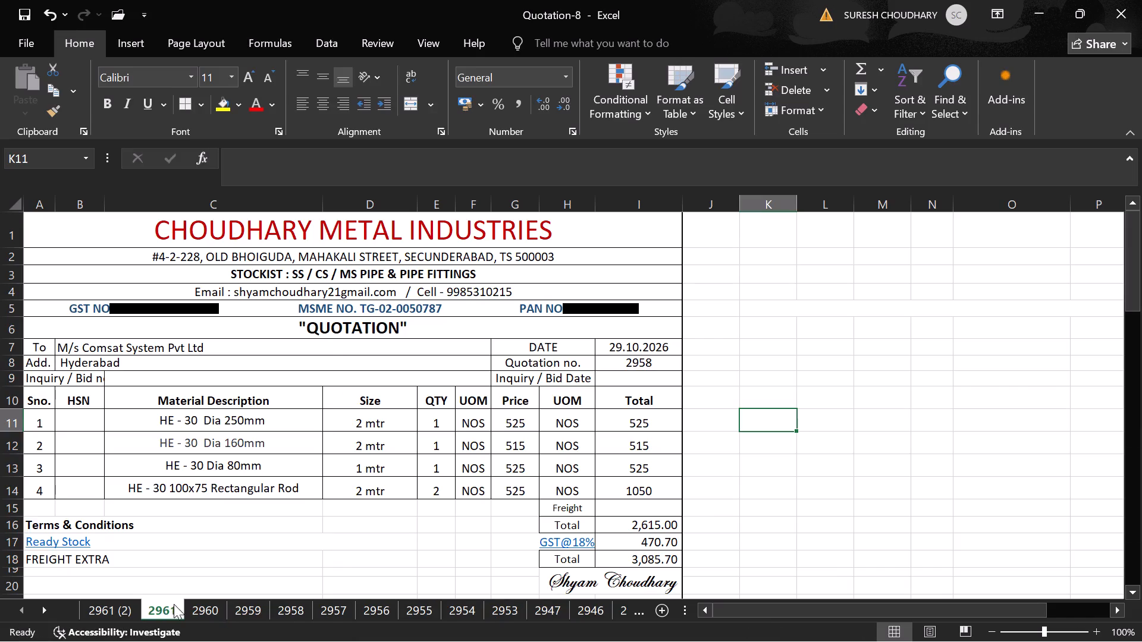
Rename the copied quotation sheet as 2962.
click(112, 611)
click(112, 609)
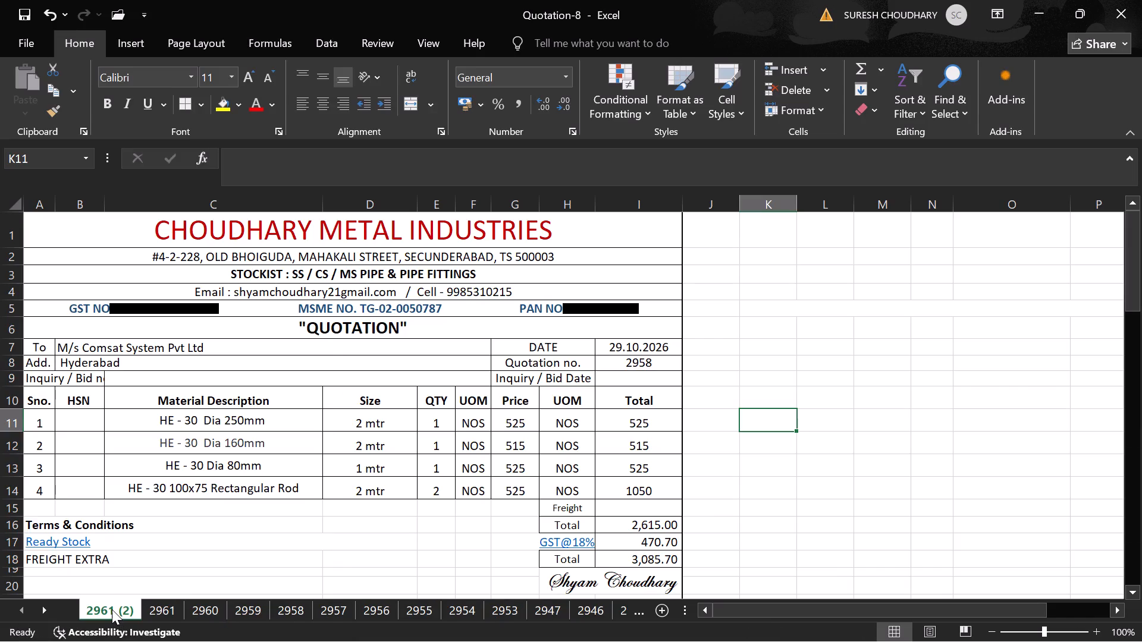
right_click(112, 609)
right_click(109, 608)
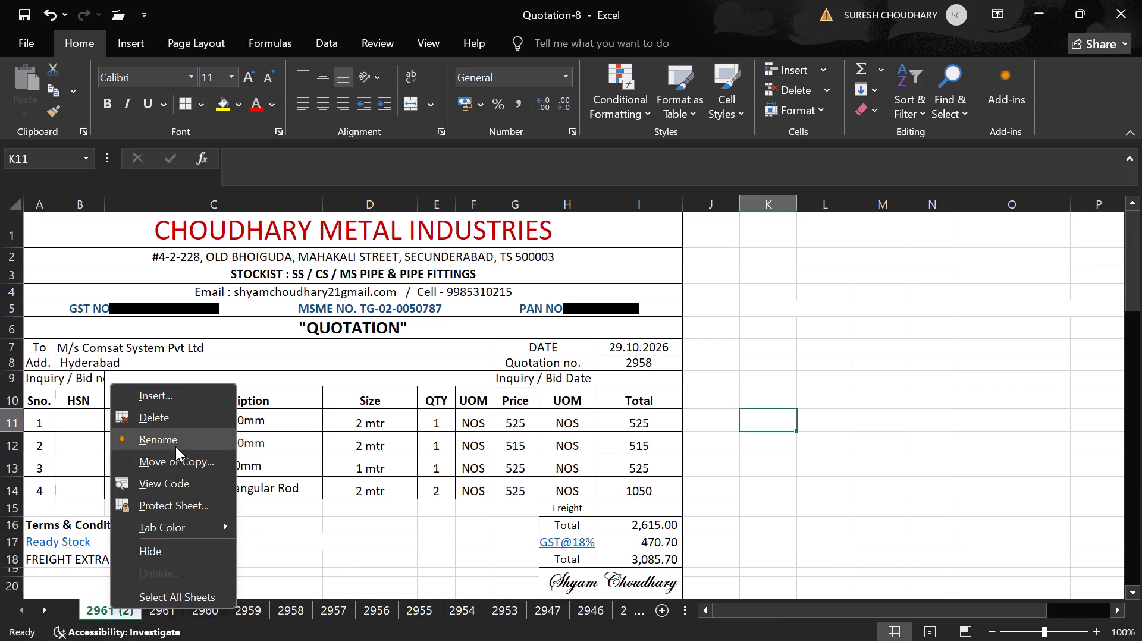
click(175, 446)
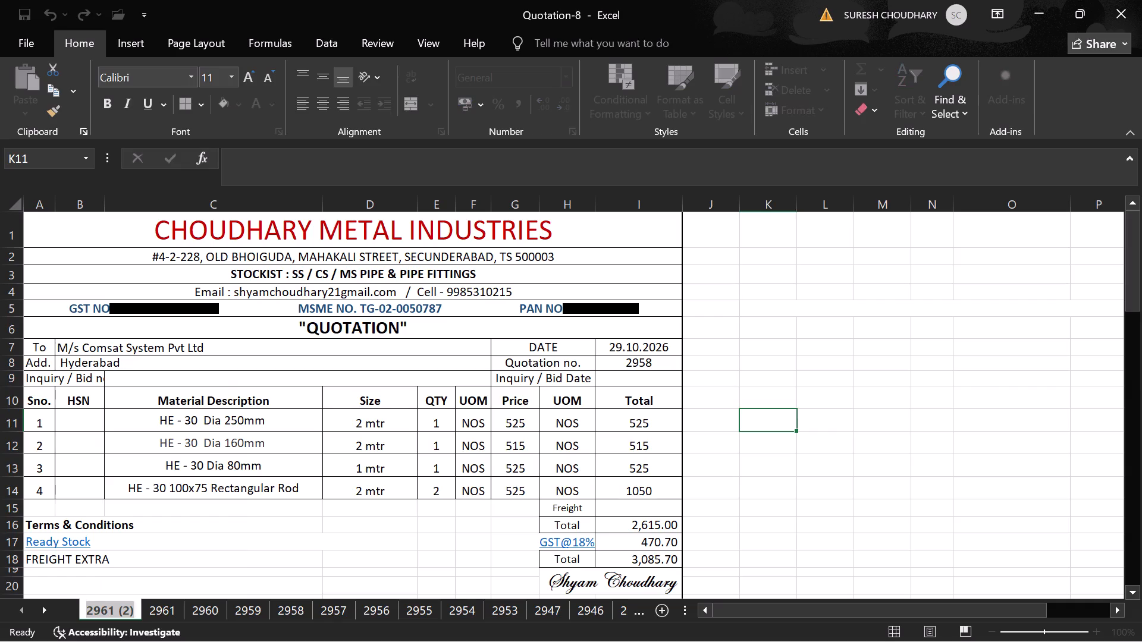
text(2962)
key(Return)
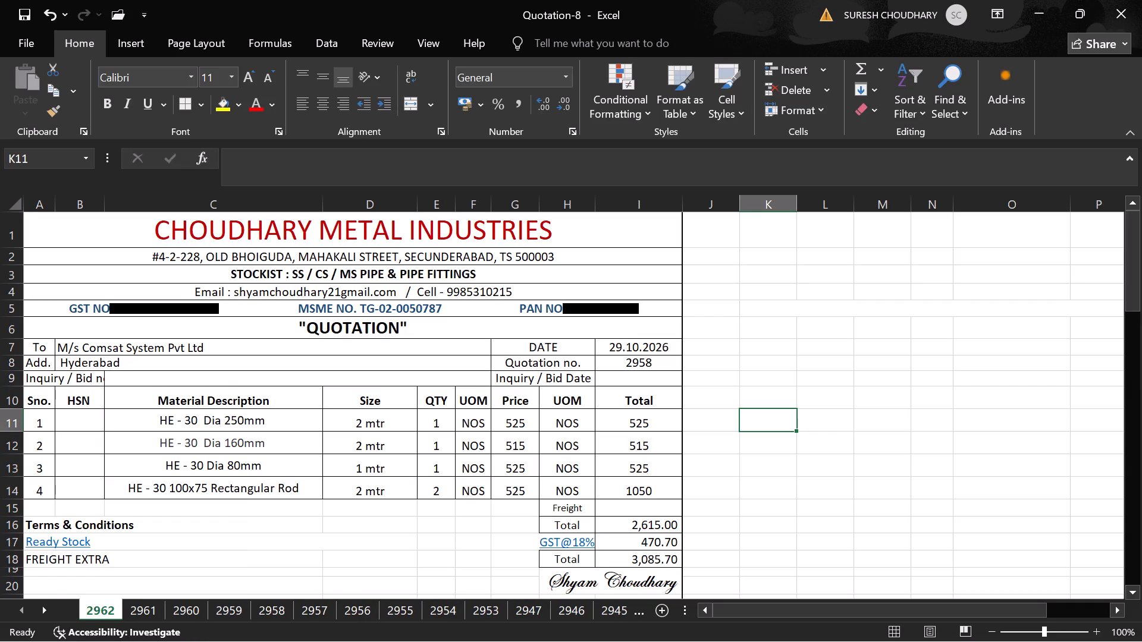
Insert five blank rows between the item table's header and the first item, HE - 30 Dia 250mm.
right_click(4, 415)
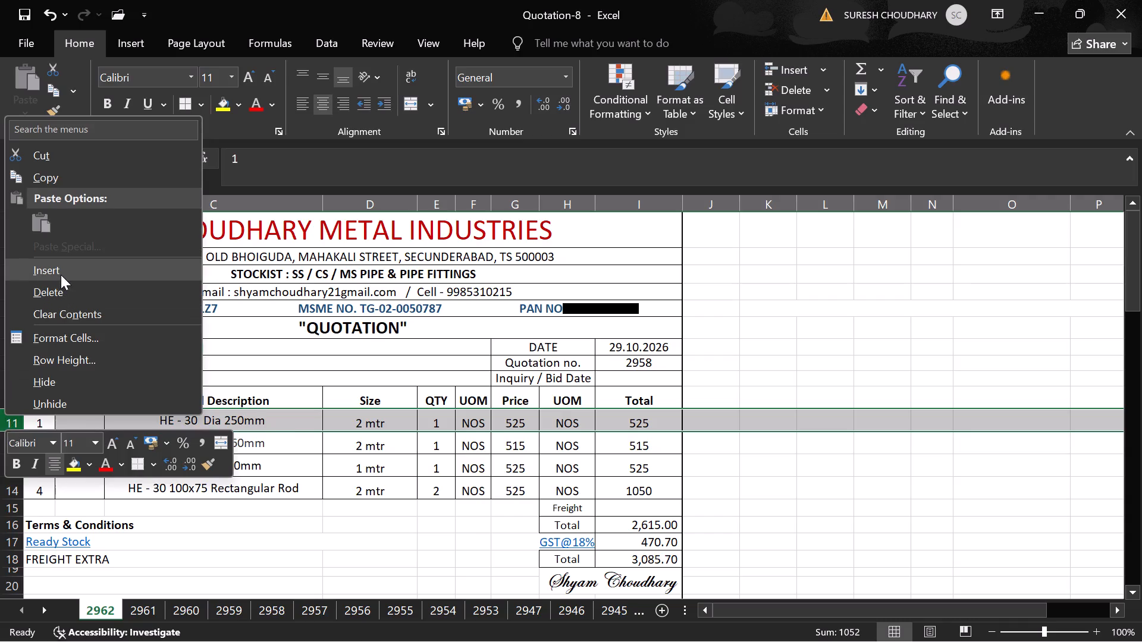
click(61, 275)
right_click(1, 418)
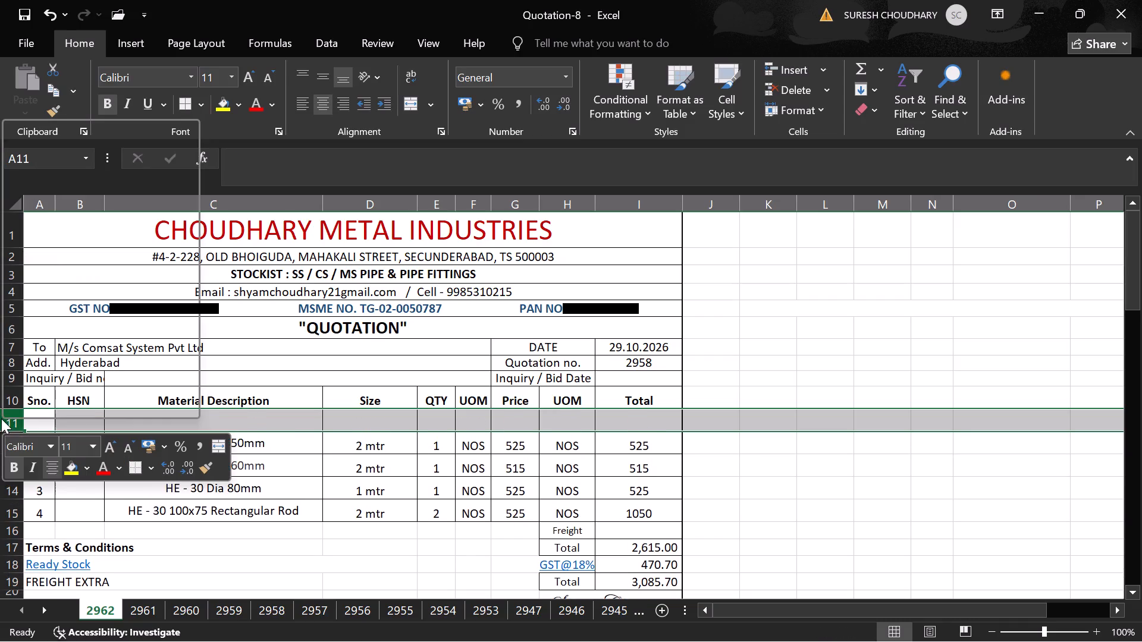
click(43, 279)
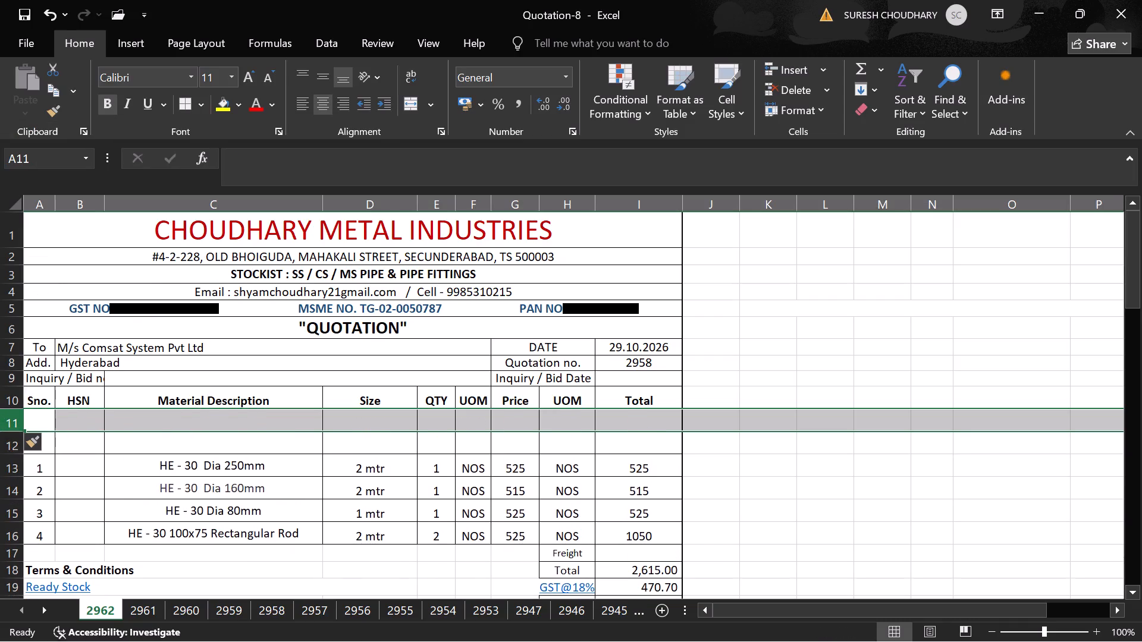
right_click(6, 439)
click(52, 301)
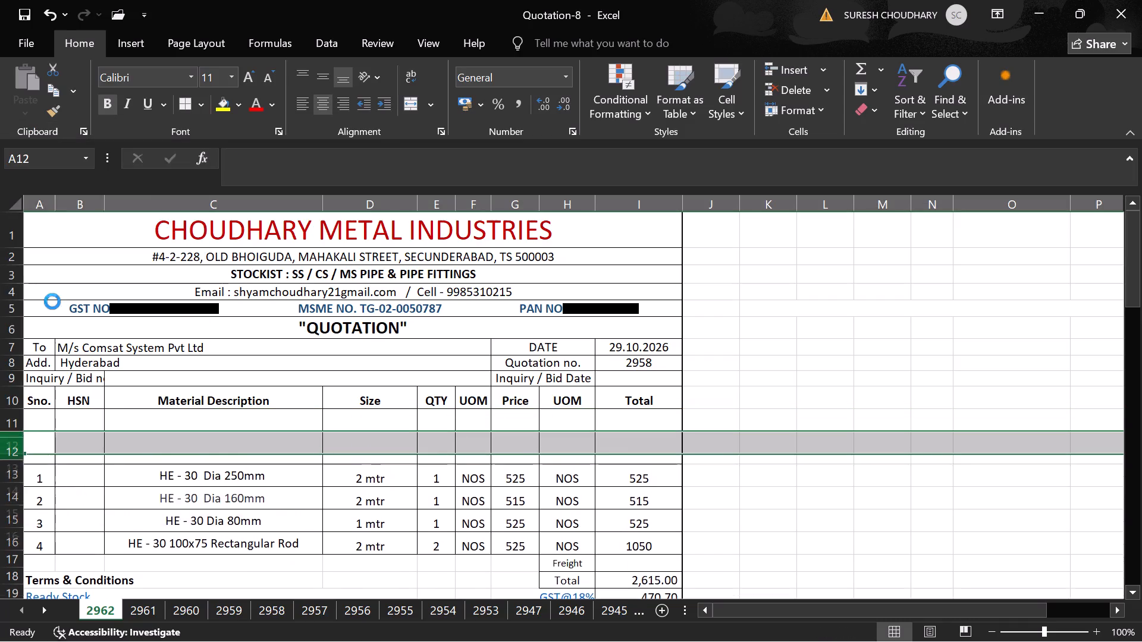
right_click(10, 467)
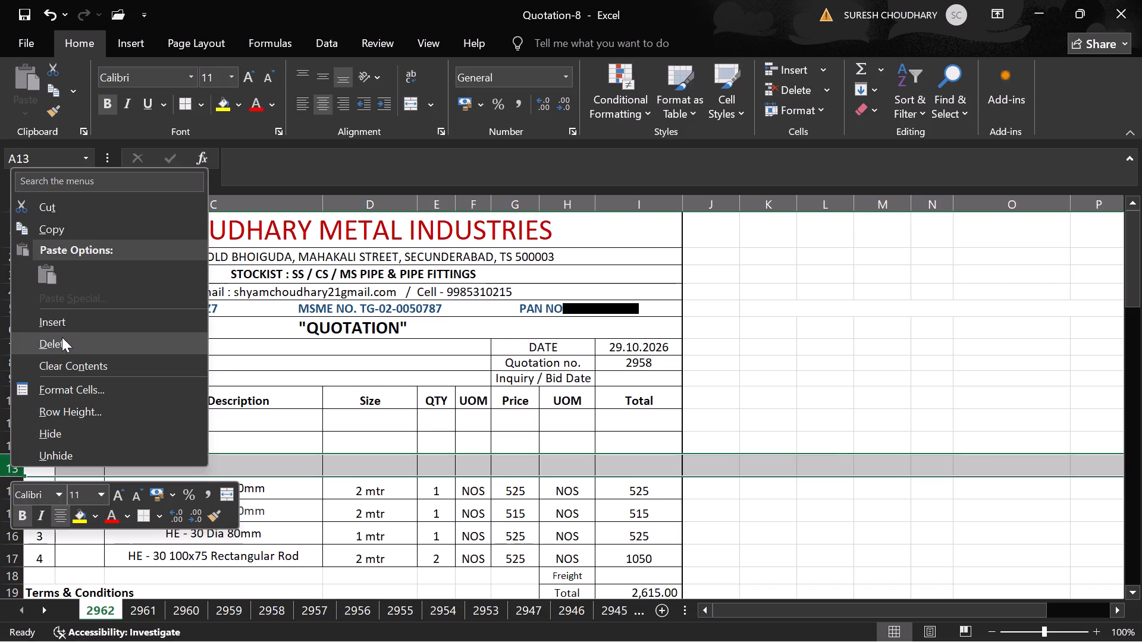
click(61, 324)
right_click(13, 470)
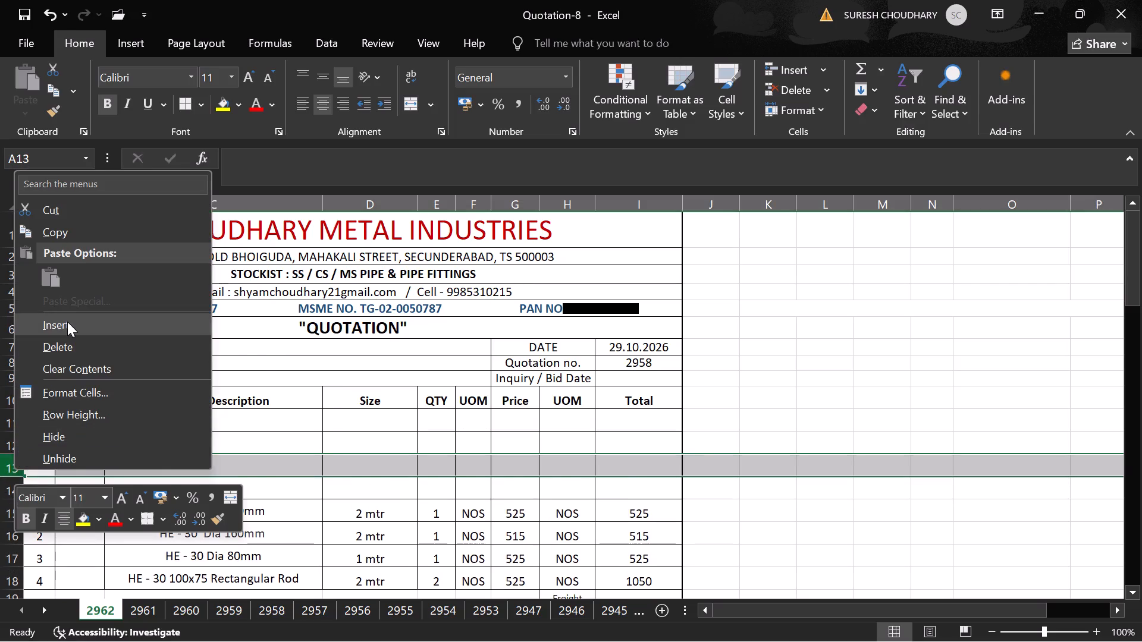
key(i)
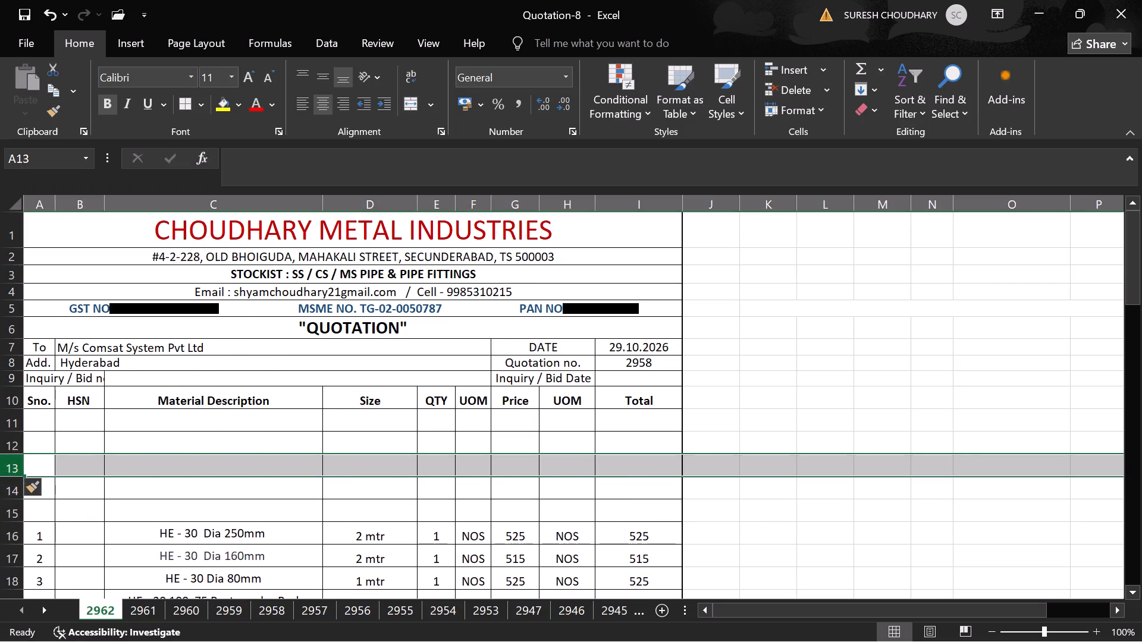
Insert eight more blank rows at row 13, within the blank part of the item table.
right_click(2, 472)
key(i)
right_click(7, 459)
key(i)
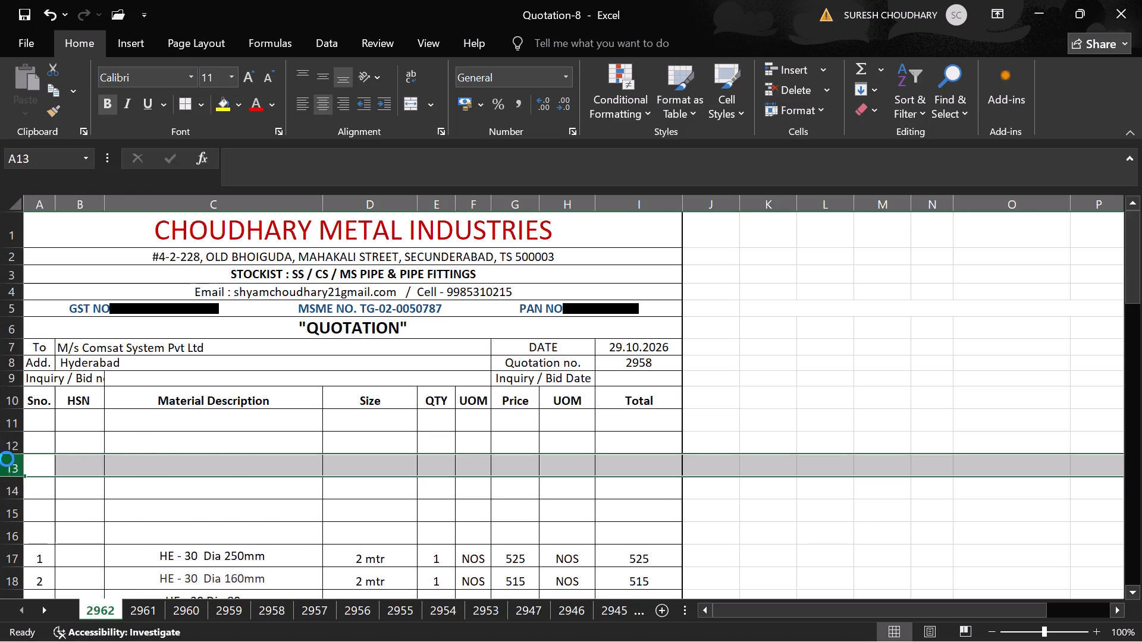
right_click(7, 459)
key(i)
right_click(7, 461)
key(i)
right_click(7, 459)
key(i)
right_click(7, 459)
key(i)
right_click(7, 459)
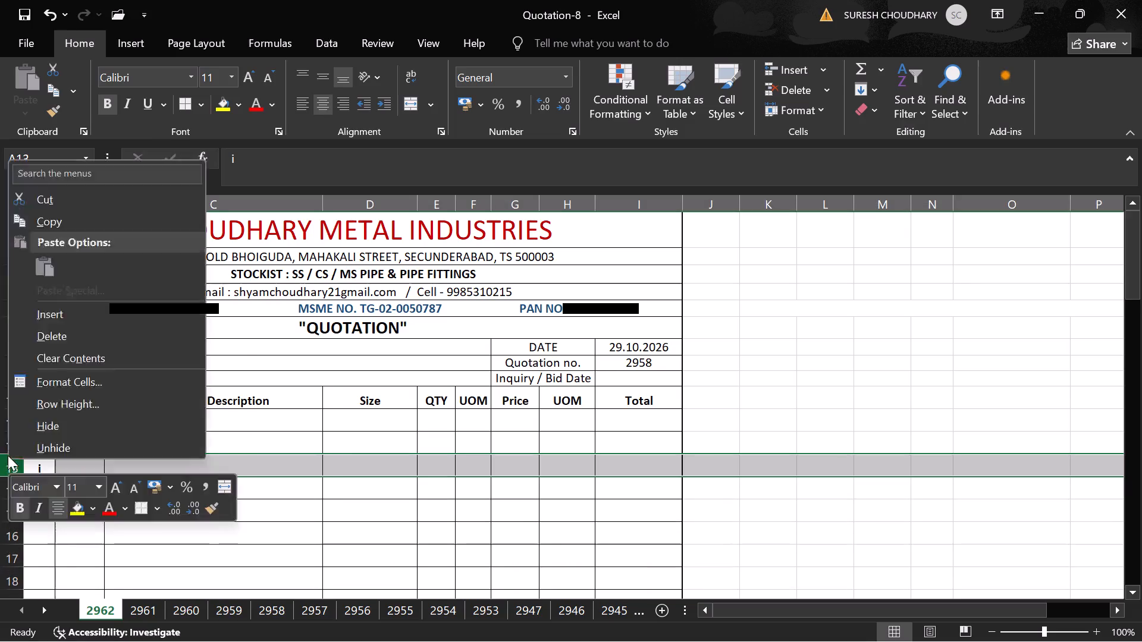
key(i)
right_click(8, 455)
right_click(8, 455)
key(i)
right_click(8, 455)
key(i)
right_click(8, 455)
key(i)
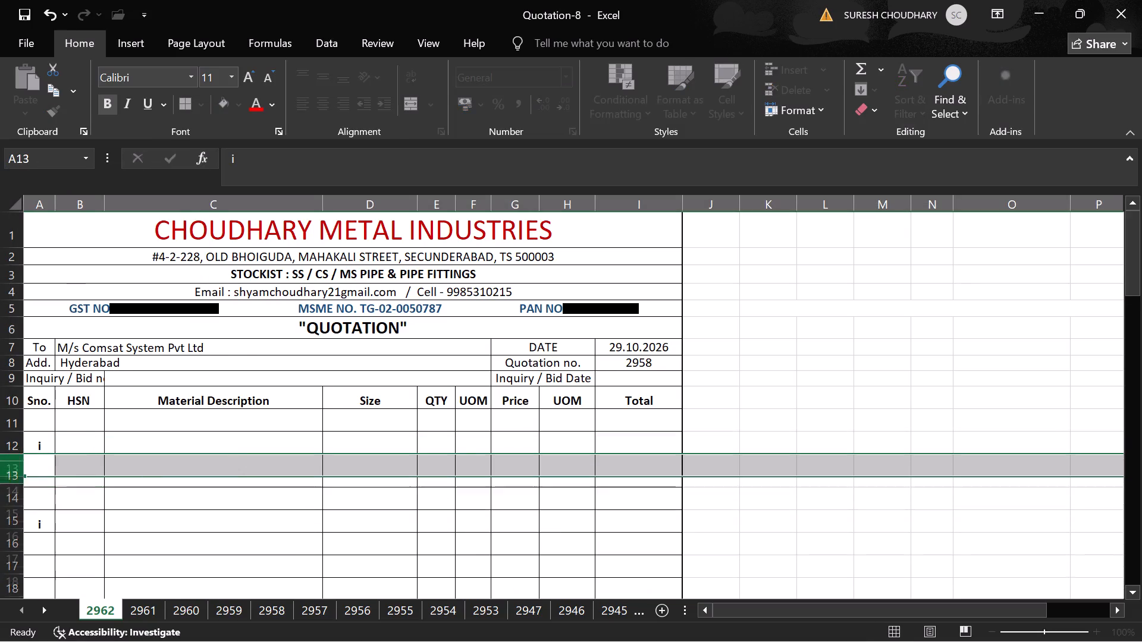
Clear the stray letters from the Sno. cells A12 and A16, leaving both cells empty.
click(47, 449)
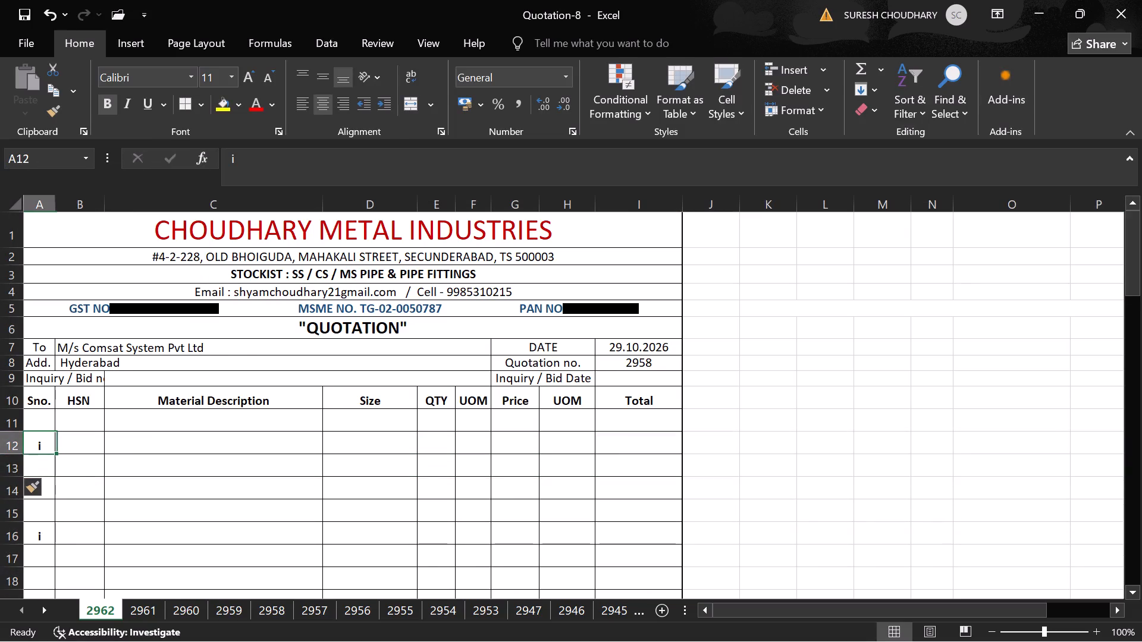
key(BackSpace)
key(8)
click(42, 534)
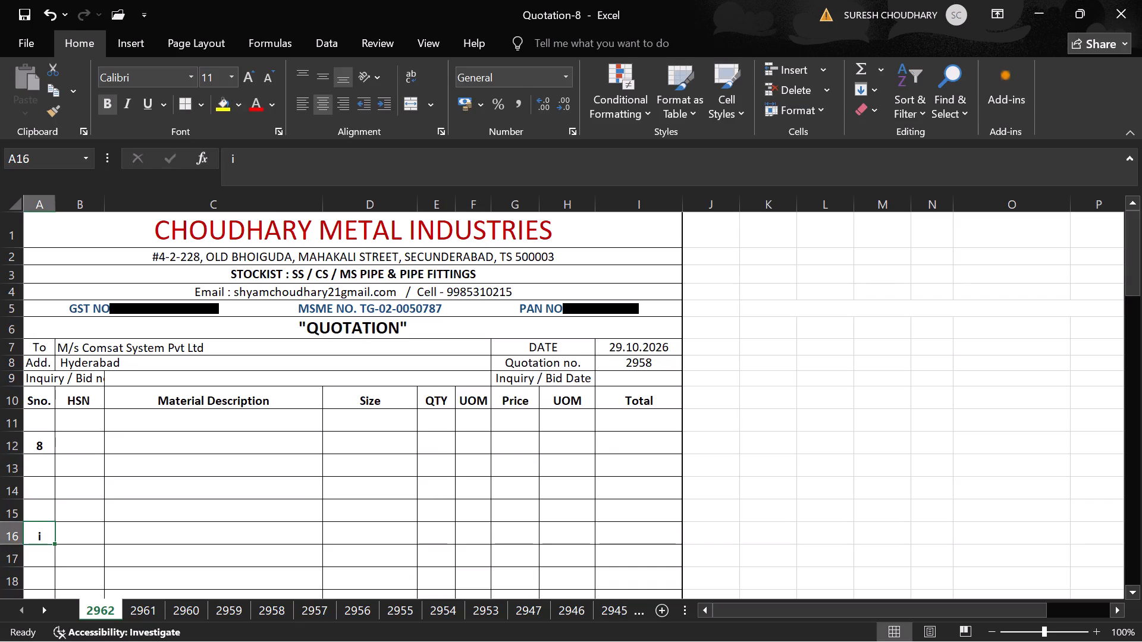
key(BackSpace)
click(40, 448)
key(BackSpace)
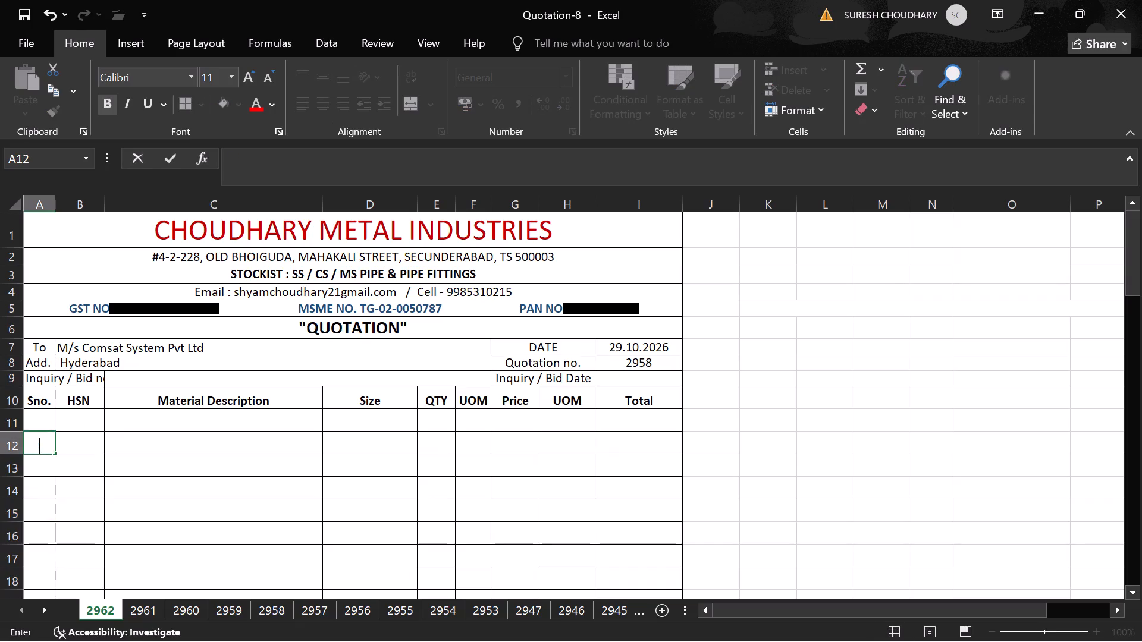
Insert one more blank row at row 15, within the blank part of the item table.
scroll(103, 472, down, 2)
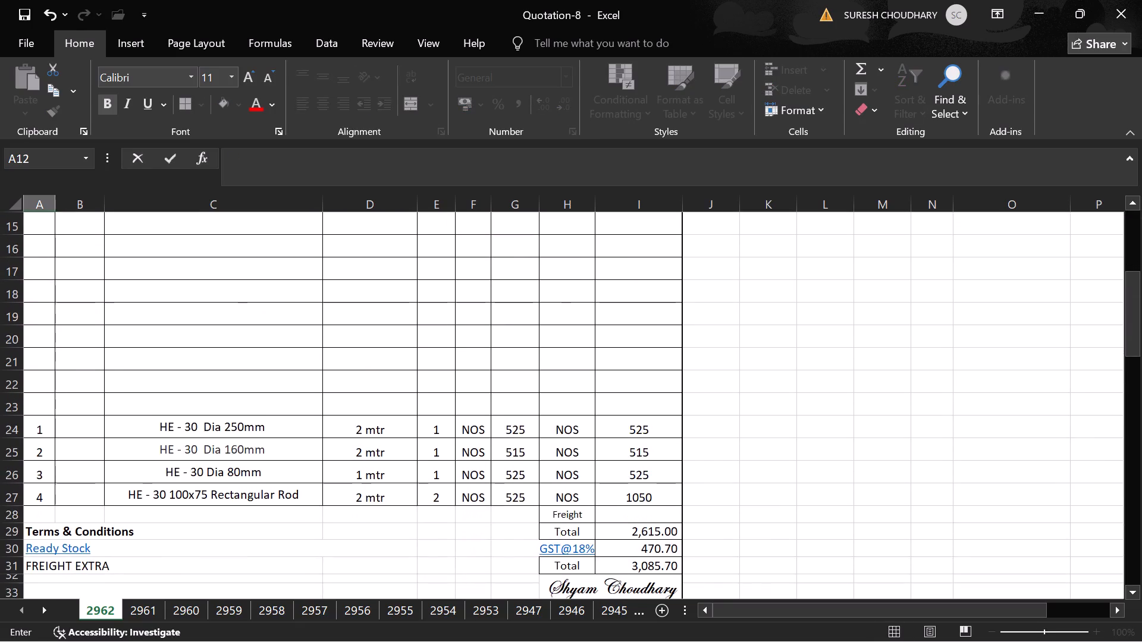
scroll(103, 448, up, 1)
right_click(17, 373)
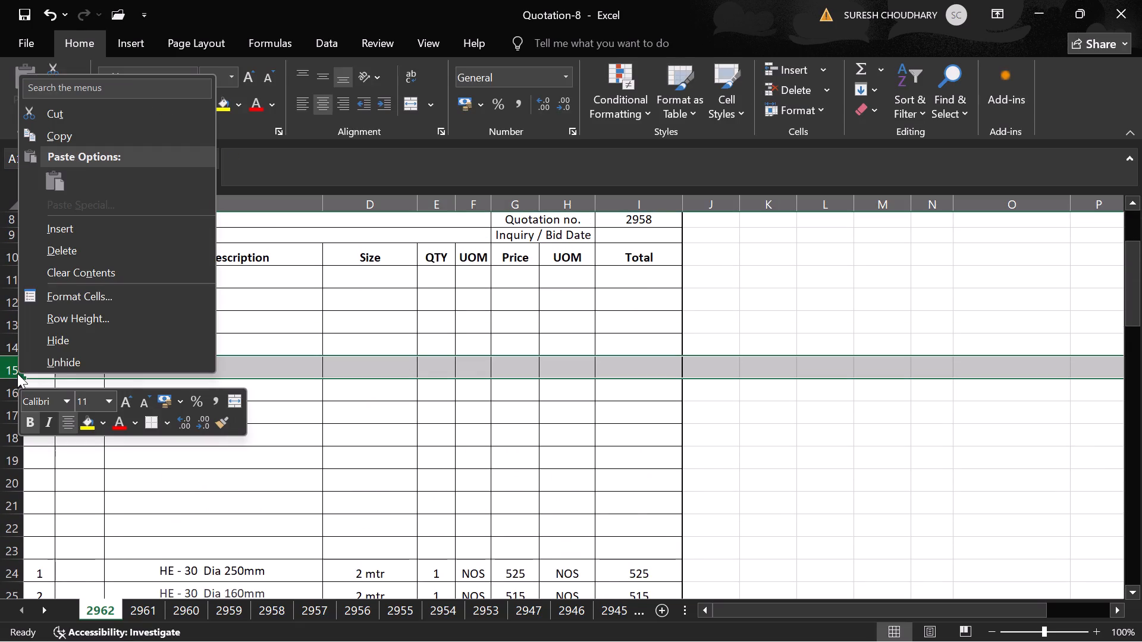
key(i)
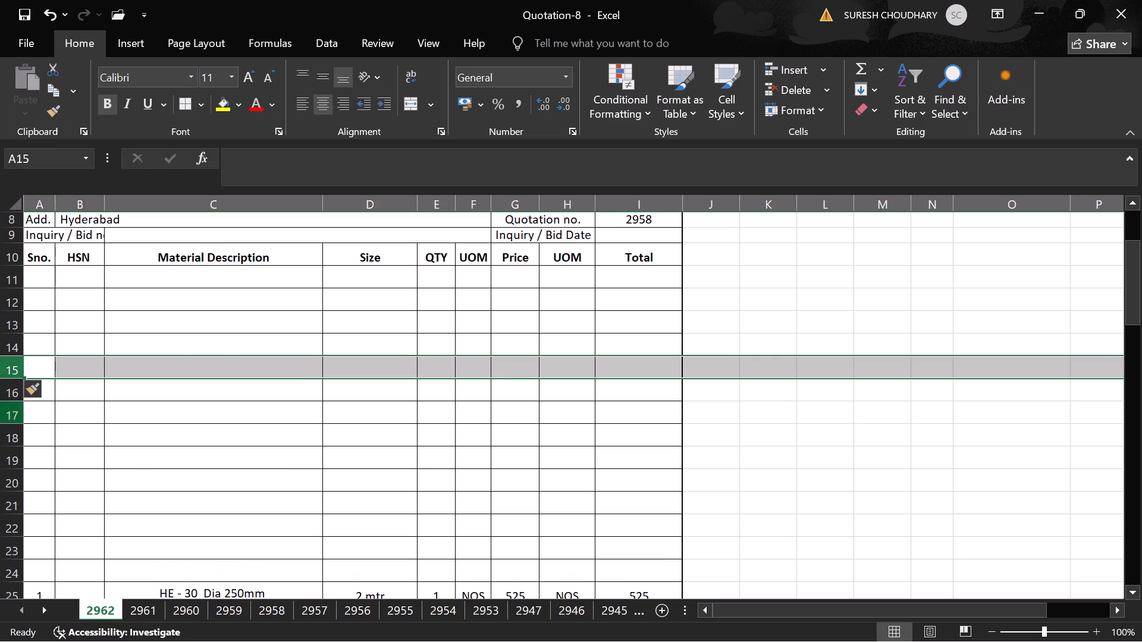
Insert six more blank rows at row 17, above the first item, HE - 30 Dia 250mm.
right_click(23, 417)
key(i)
right_click(11, 411)
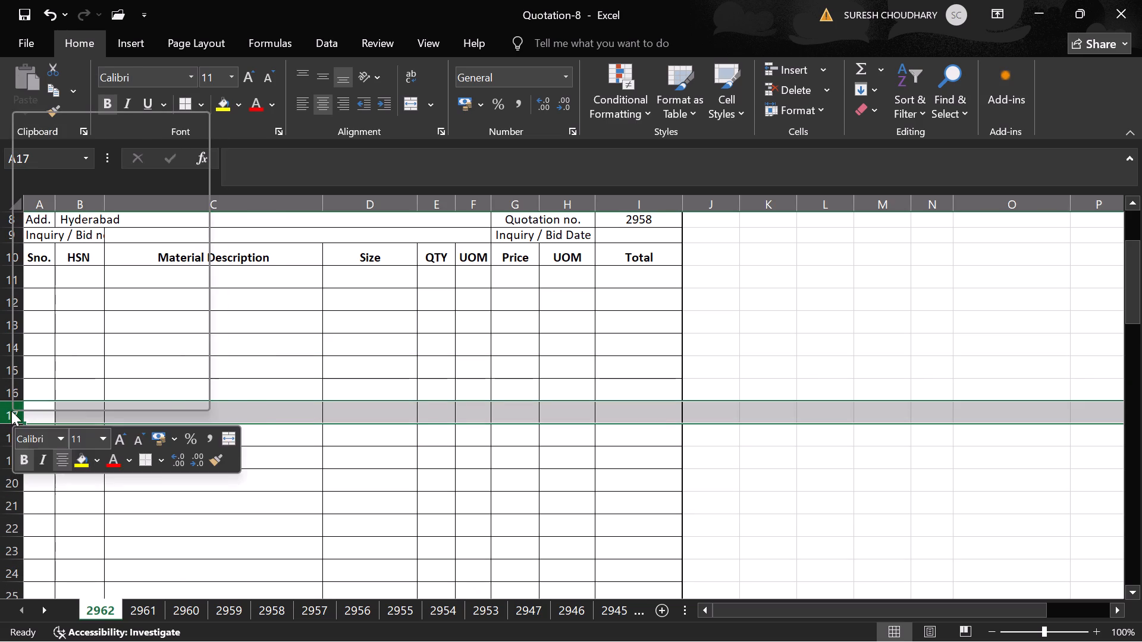
key(i)
right_click(11, 411)
text(ii)
right_click(11, 411)
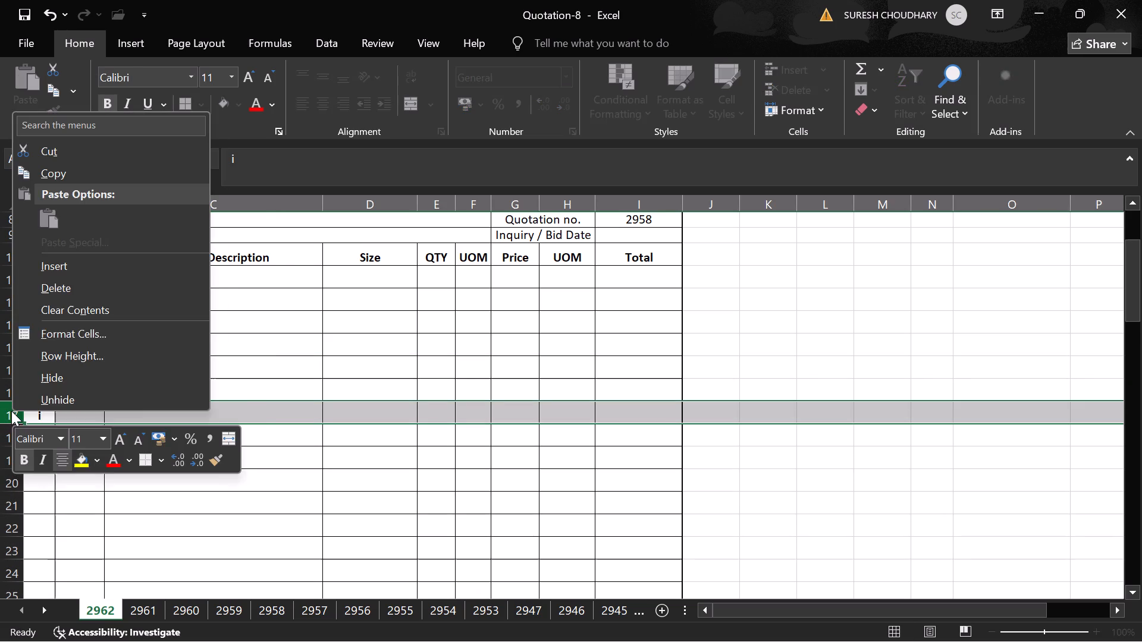
right_click(11, 411)
right_click(11, 411)
key(i)
right_click(11, 411)
key(i)
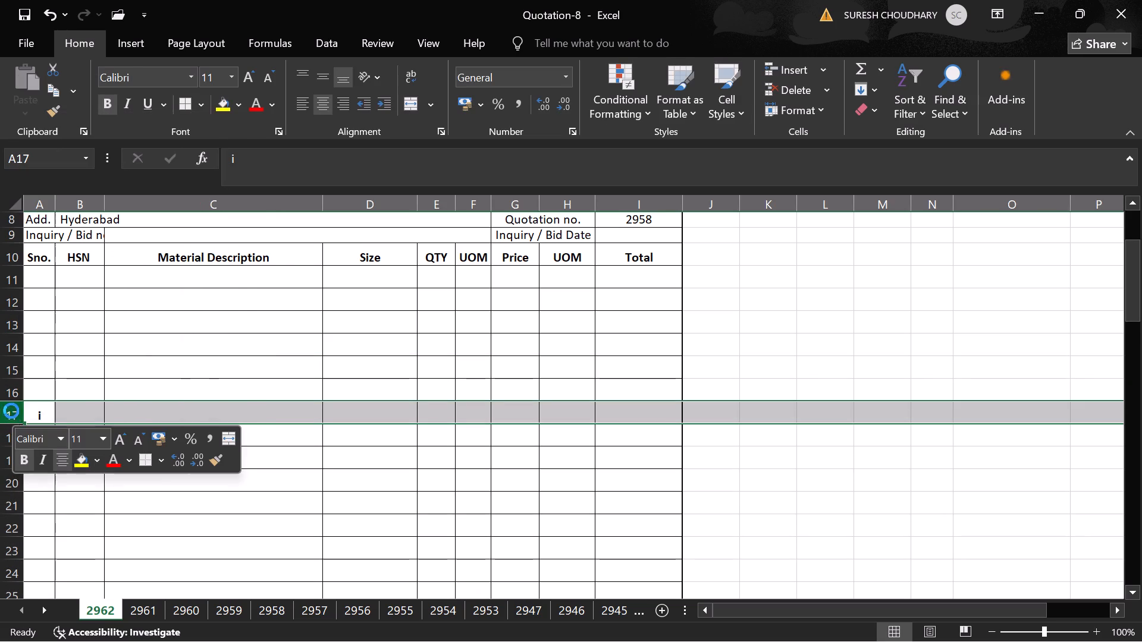
key(i)
right_click(11, 411)
right_click(11, 411)
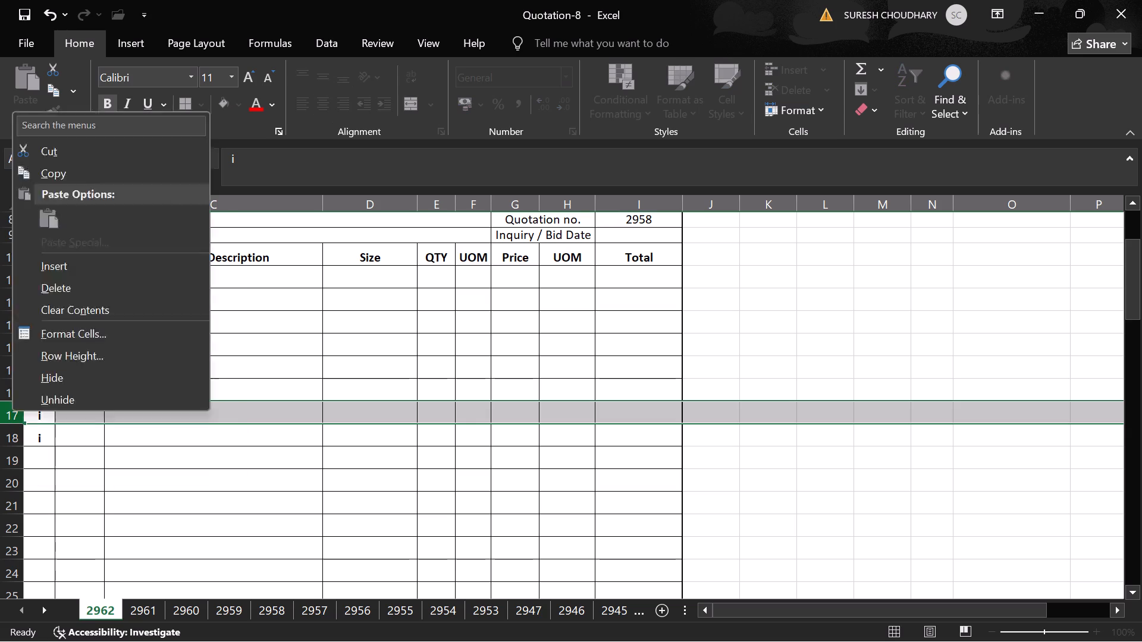
right_click(11, 411)
key(i)
right_click(11, 411)
key(i)
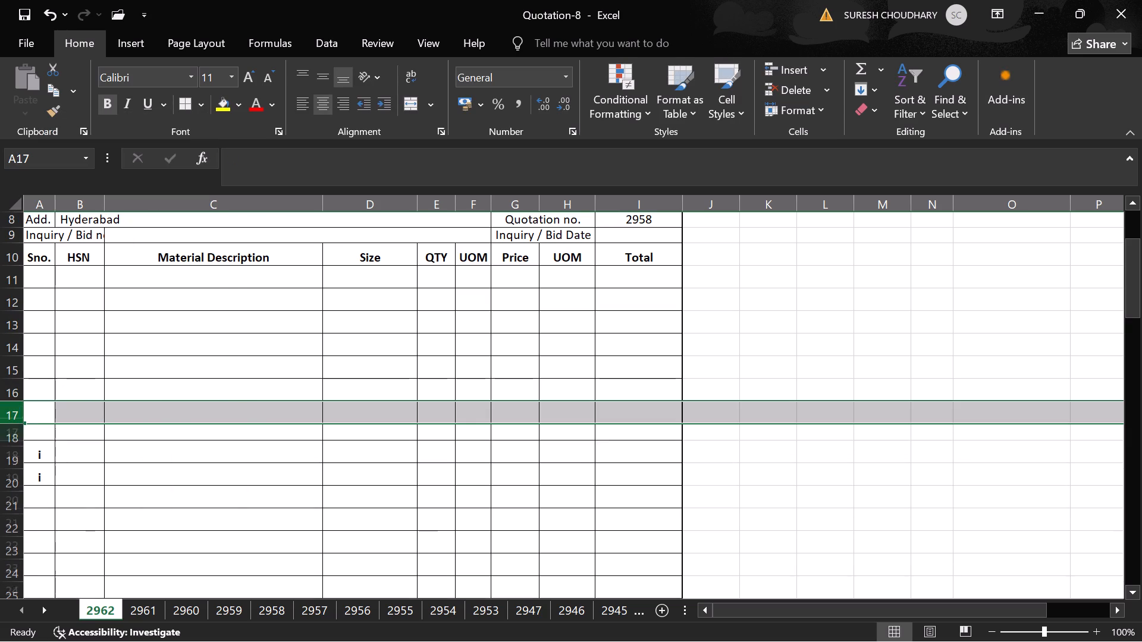
Clear the stray letter i from the Sno. cell A19.
scroll(37, 415, down, 4)
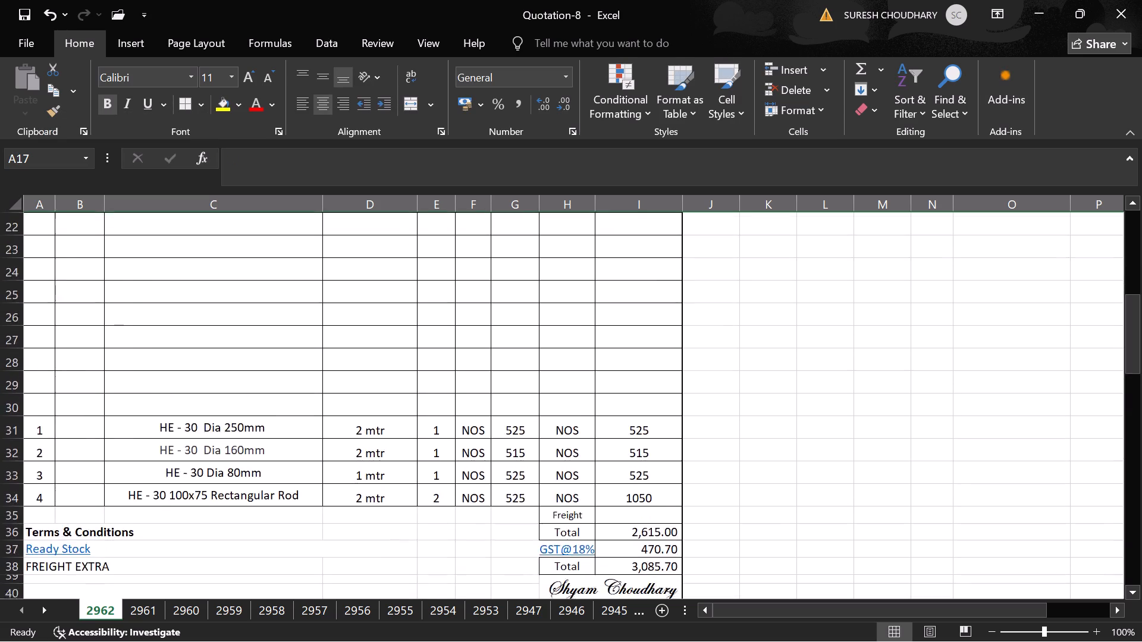
scroll(37, 415, up, 4)
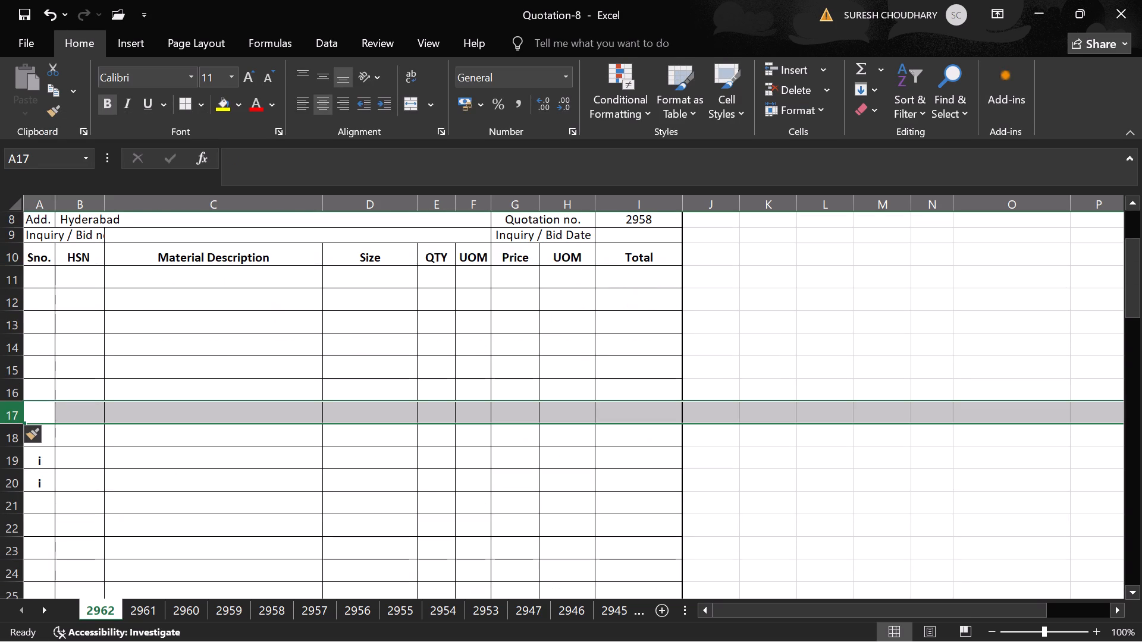
click(43, 457)
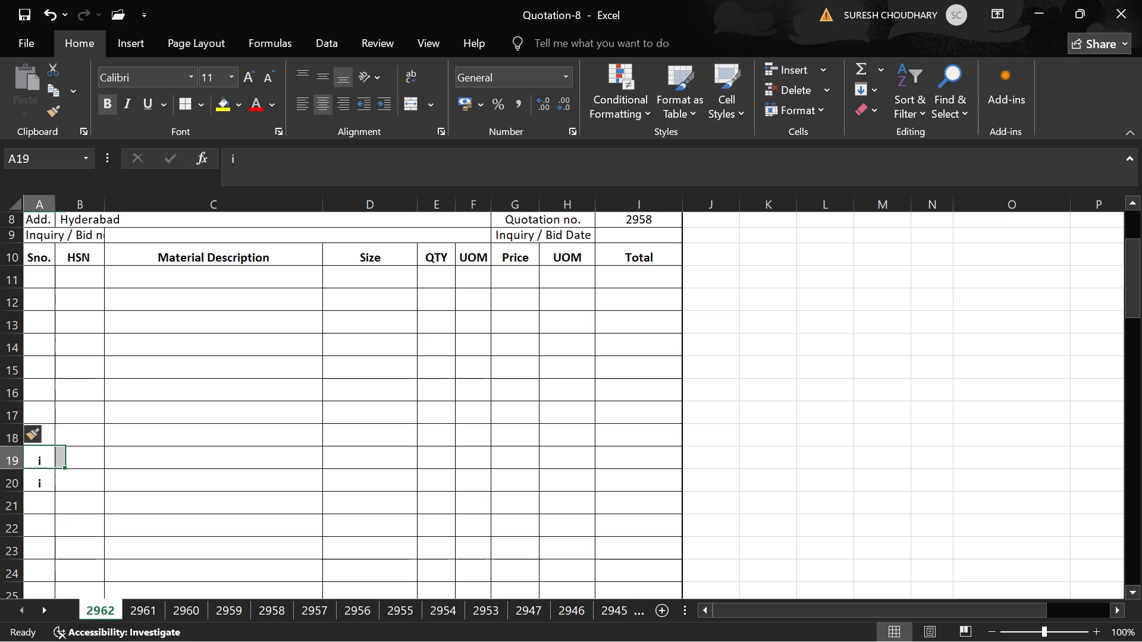
key(BackSpace)
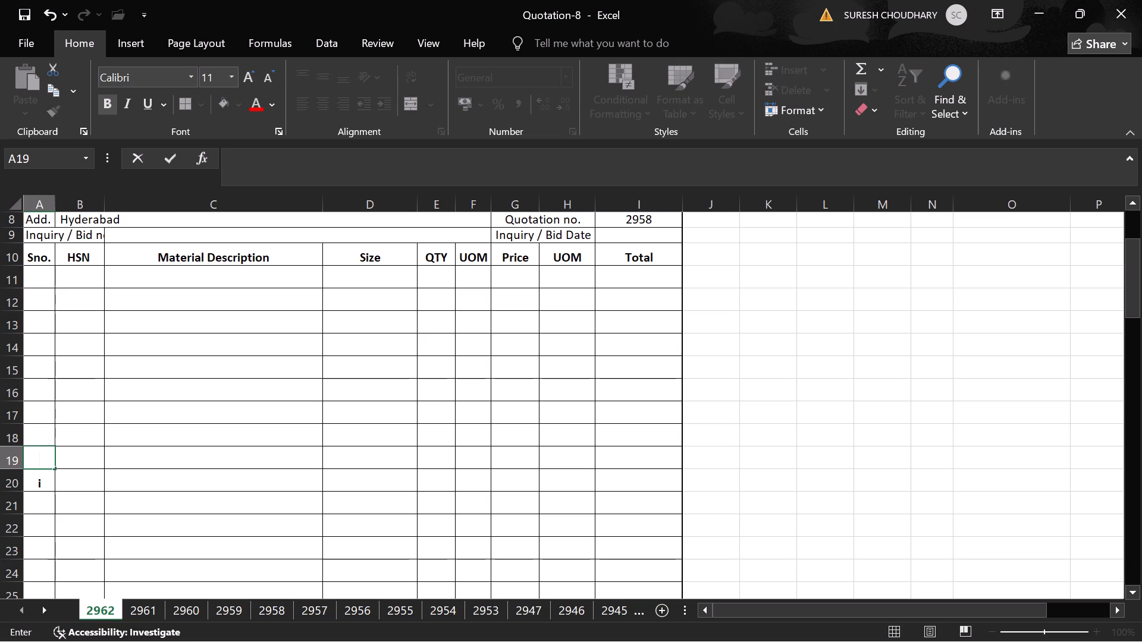
Clear the stray letter i from the Sno. cell A20.
click(42, 482)
key(BackSpace)
Number the first four blank item rows 1, 2, 3 and 4 in the Sno. column, cells A11 to A14.
click(42, 275)
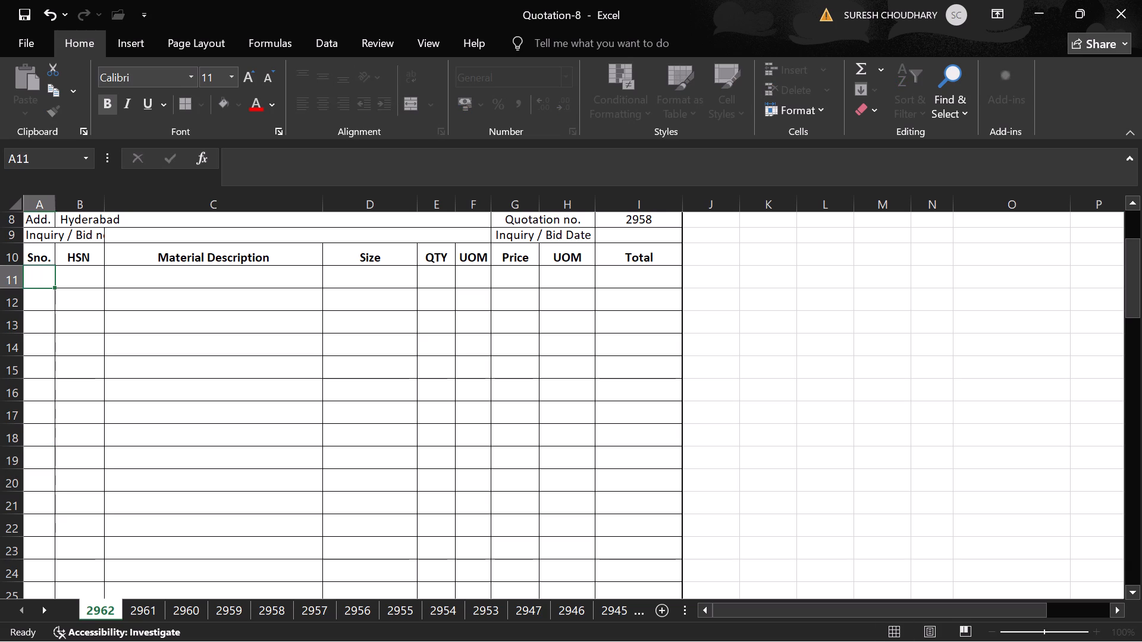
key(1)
key(Return)
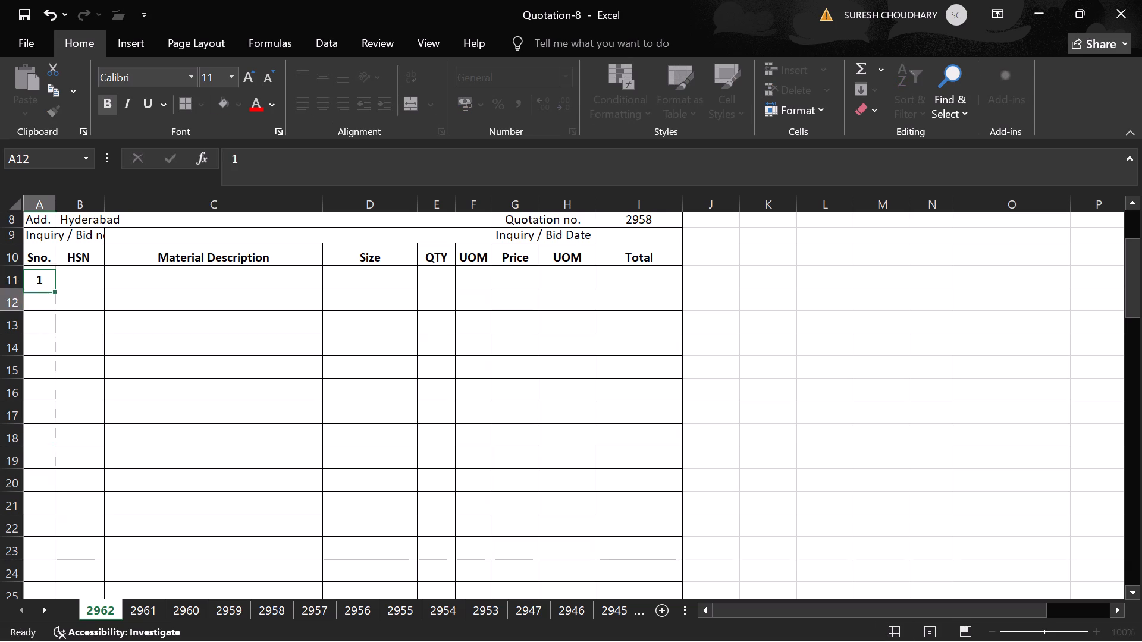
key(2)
key(Return)
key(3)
key(Return)
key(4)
key(Return)
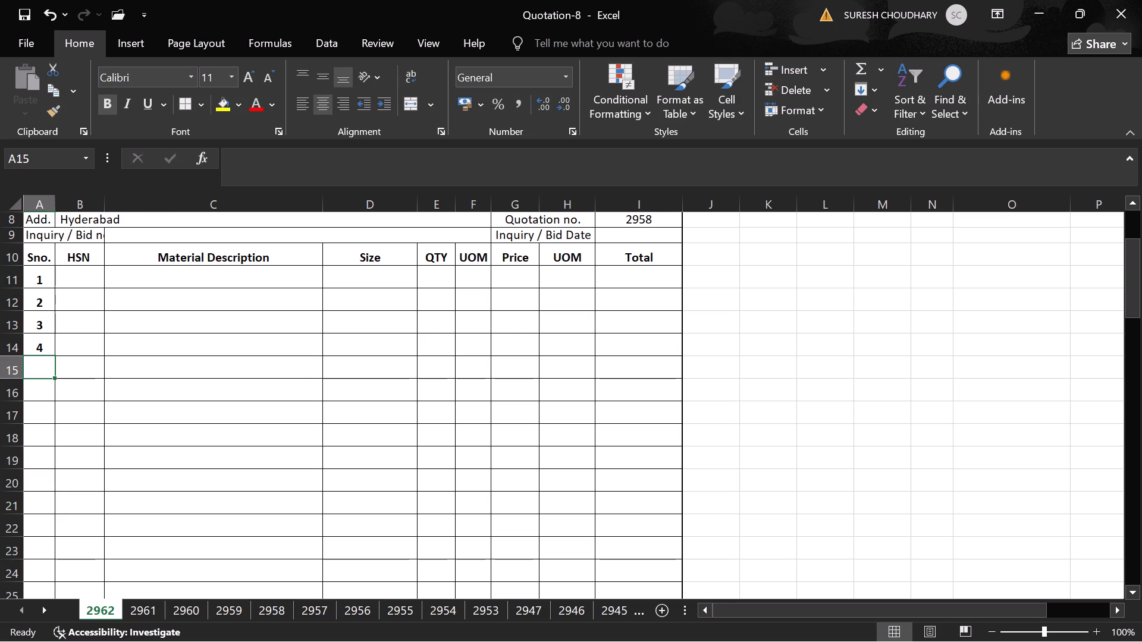
Select the empty Material Description cell C11 in the row of item 1.
click(38, 280)
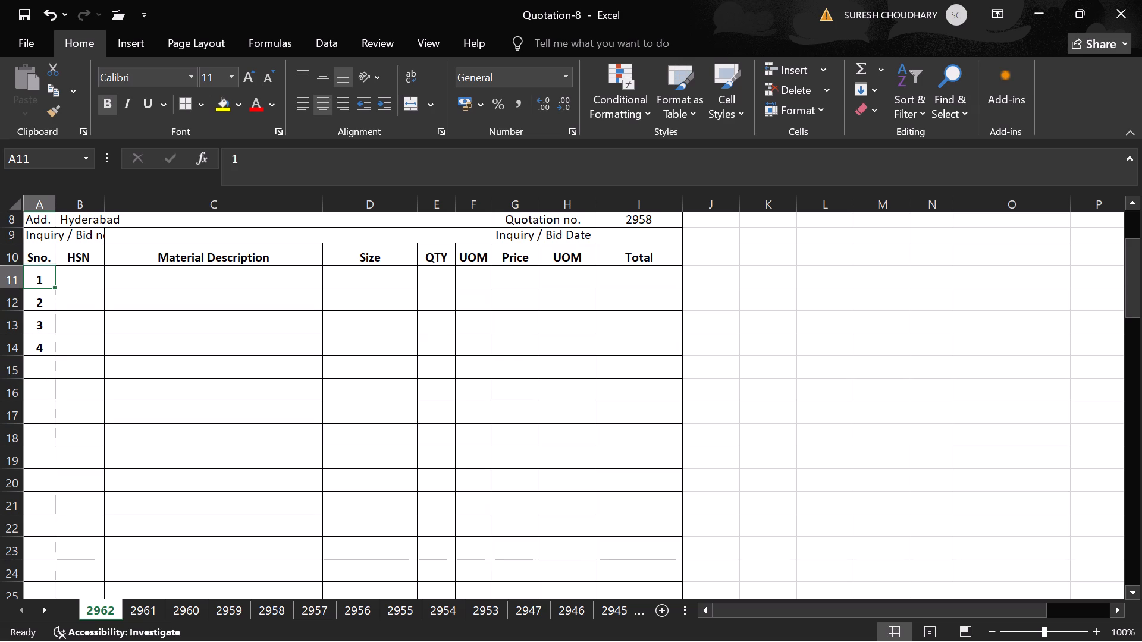
click(87, 284)
click(162, 285)
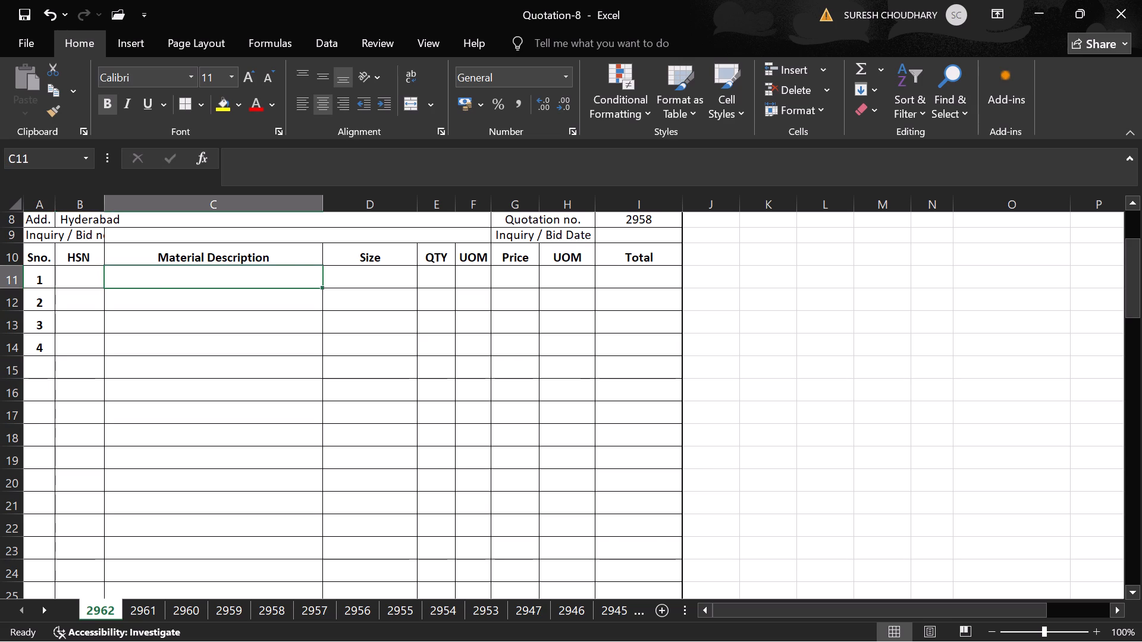
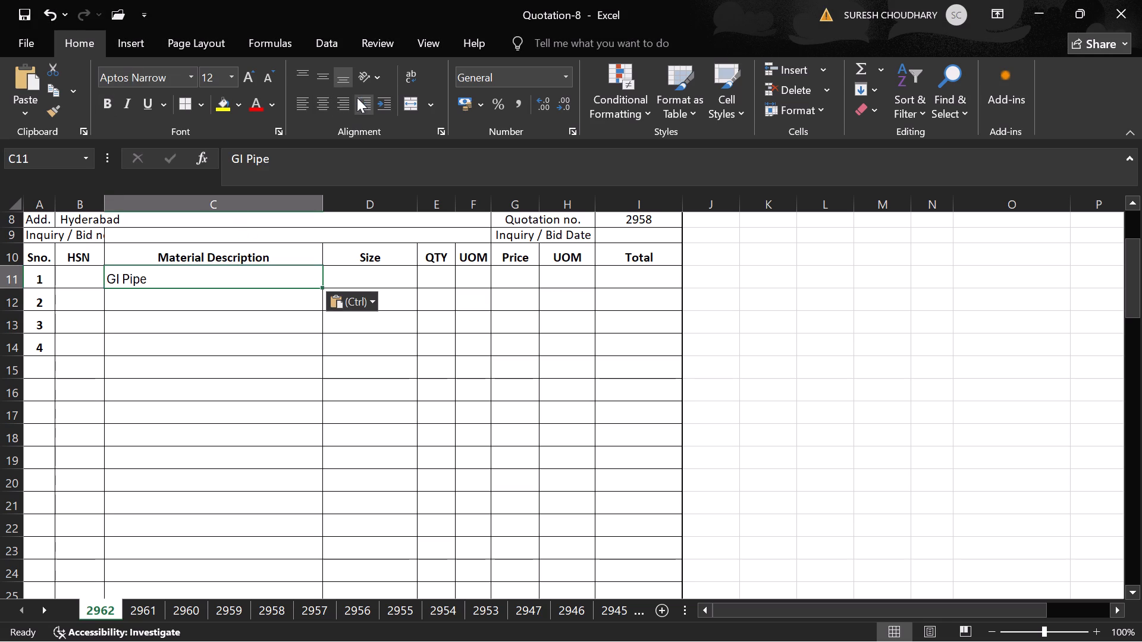
Center the GI Pipe text horizontally in the Material Description cell C11.
click(321, 106)
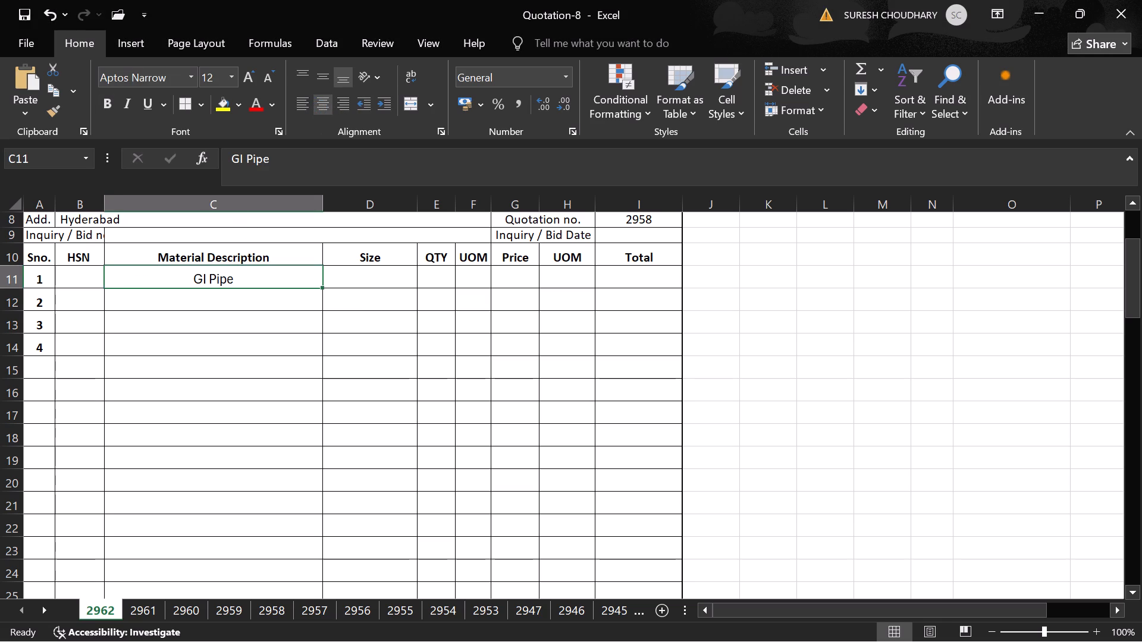
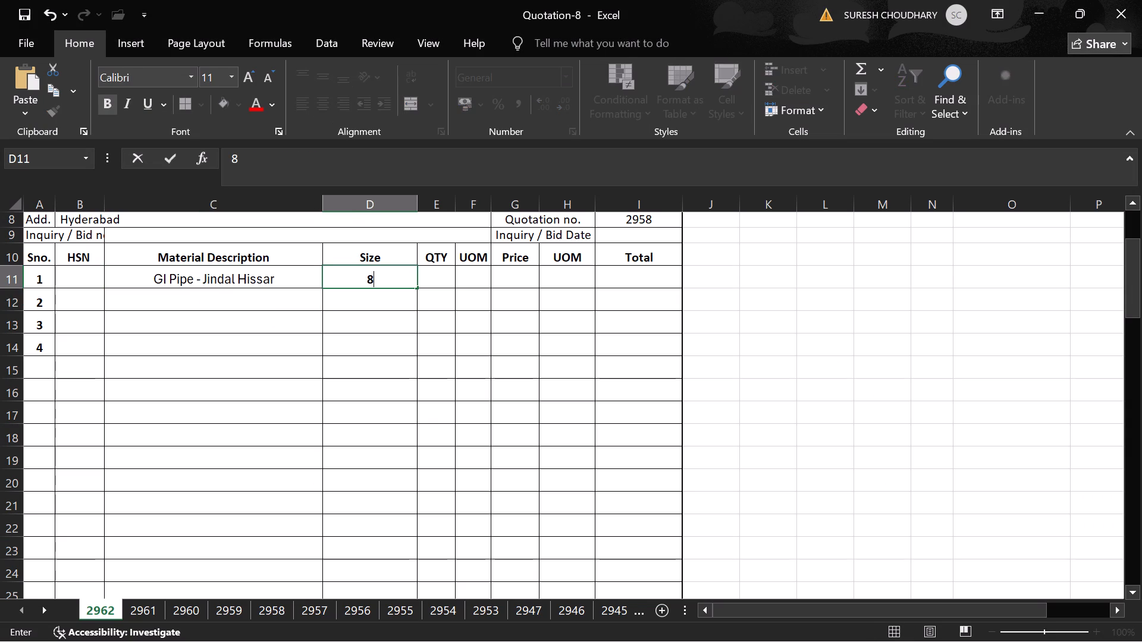
Enter 8" in non-bold text as the size of the GI Pipe - Jindal Hissar item in cell D11.
key(backslash)
key(BackSpace)
key(BackSpace)
click(103, 100)
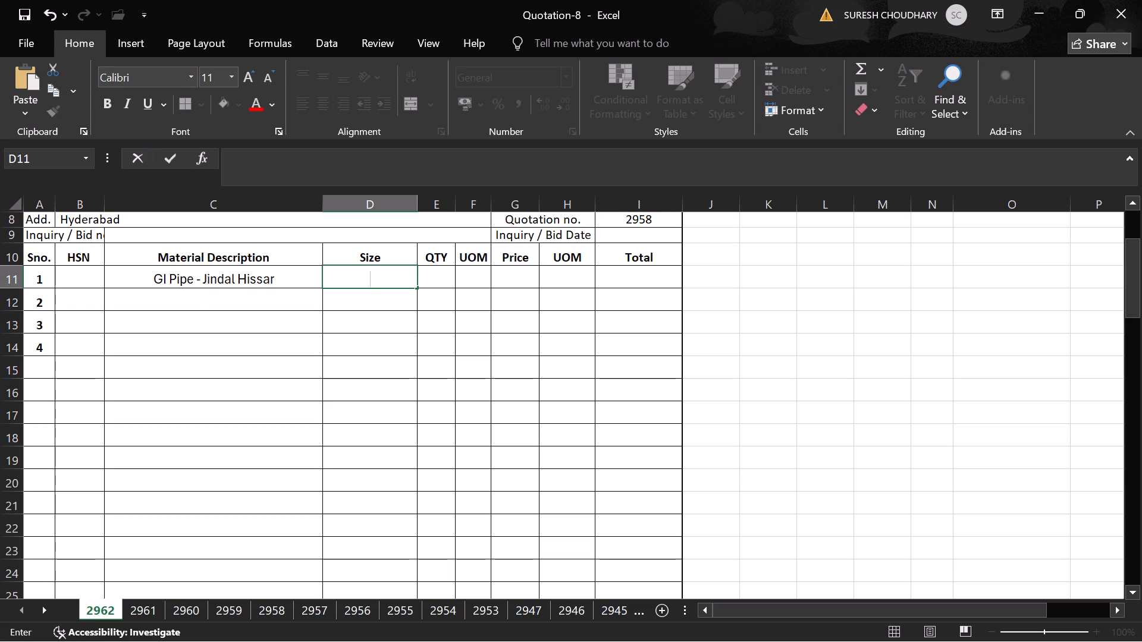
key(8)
key(shift+quotedbl)
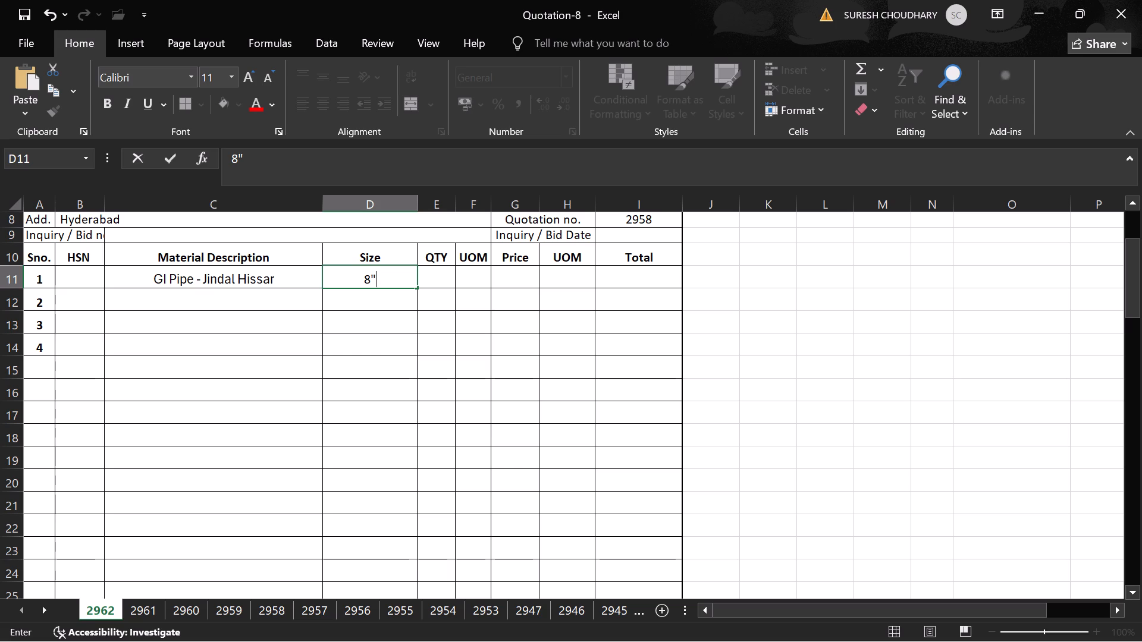
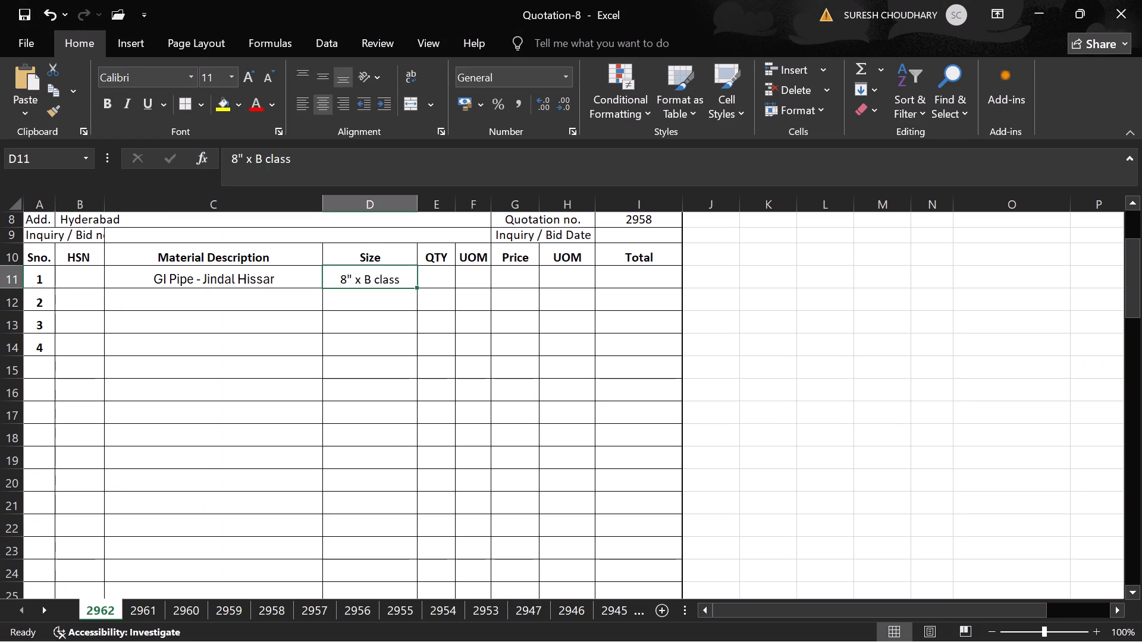
Capitalise the word class in the first item's Size cell D11 so the entry reads 8" x B Class.
click(271, 158)
key(BackSpace)
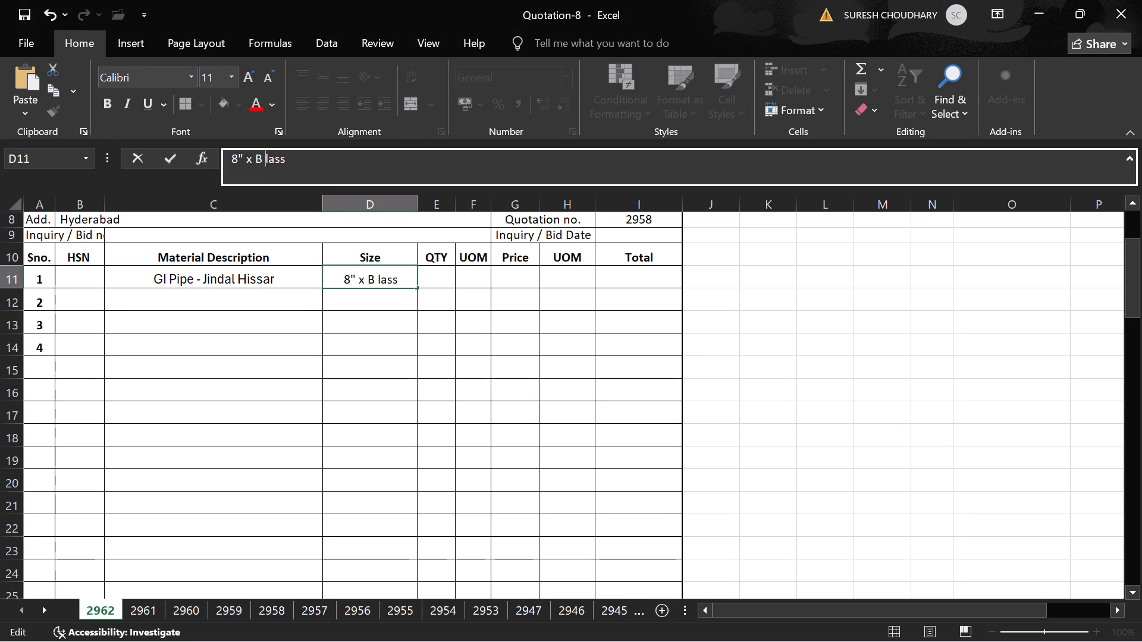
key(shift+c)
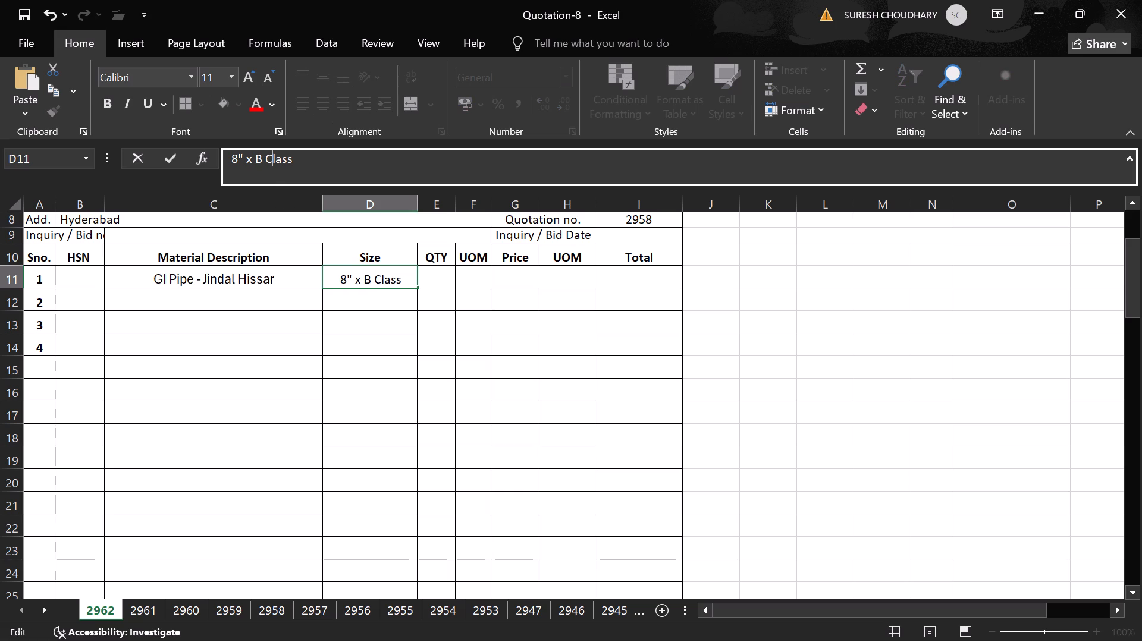
key(Right)
key(Right)
key(Right)
key(Down)
key(Right)
key(Return)
key(Right)
key(Up)
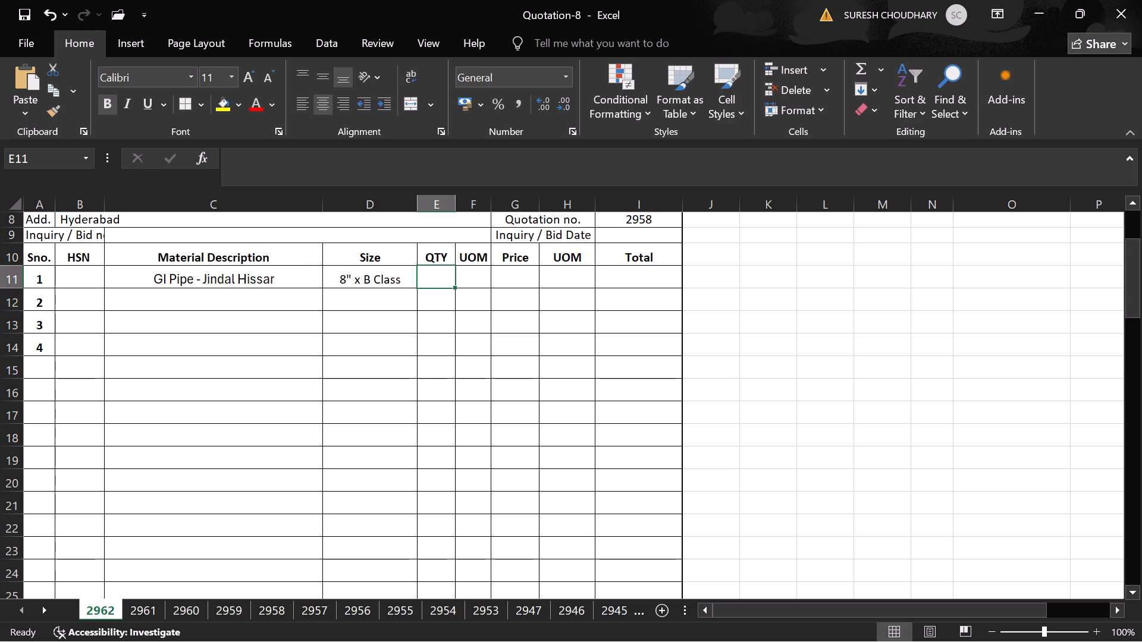
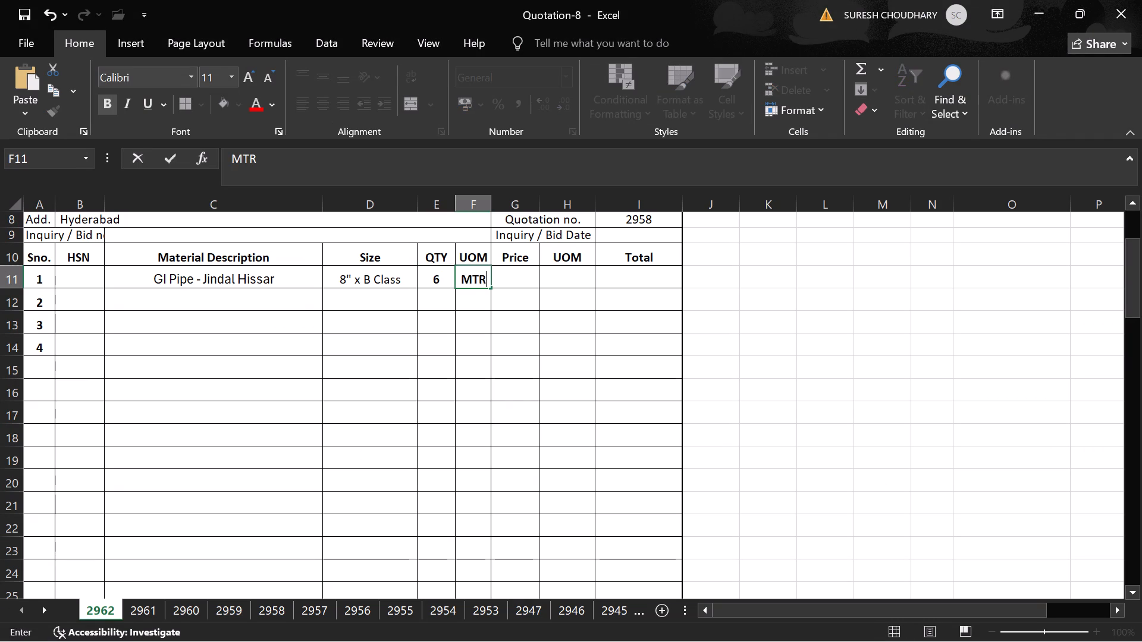
Complete the UOM entry MTR for the GI Pipe item in cell F11.
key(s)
key(BackSpace)
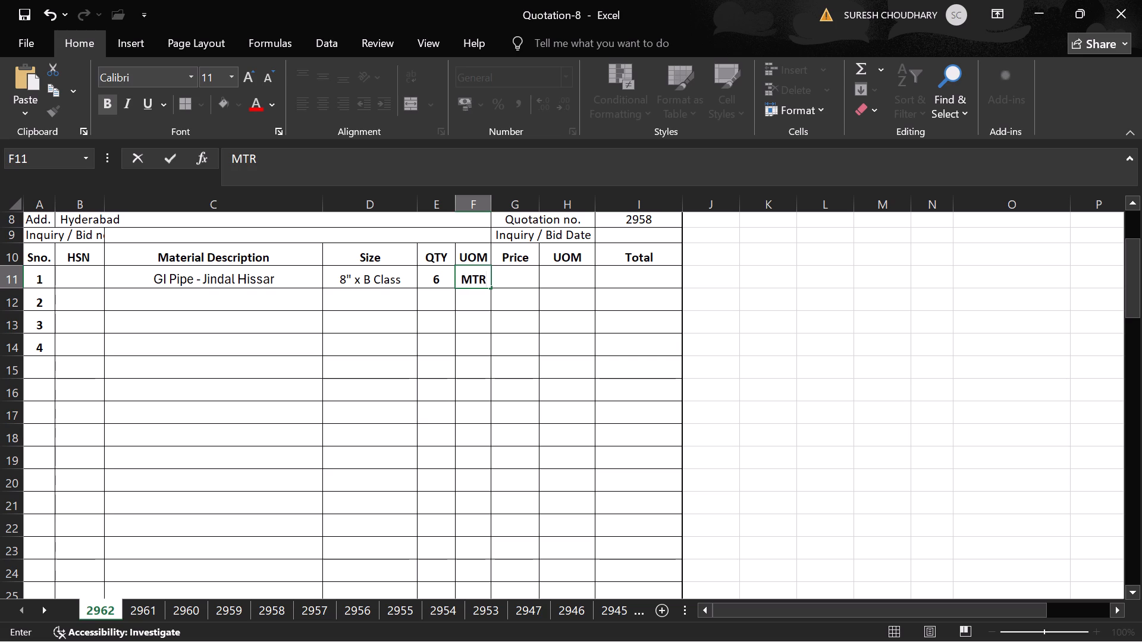
drag(453, 284, 464, 284)
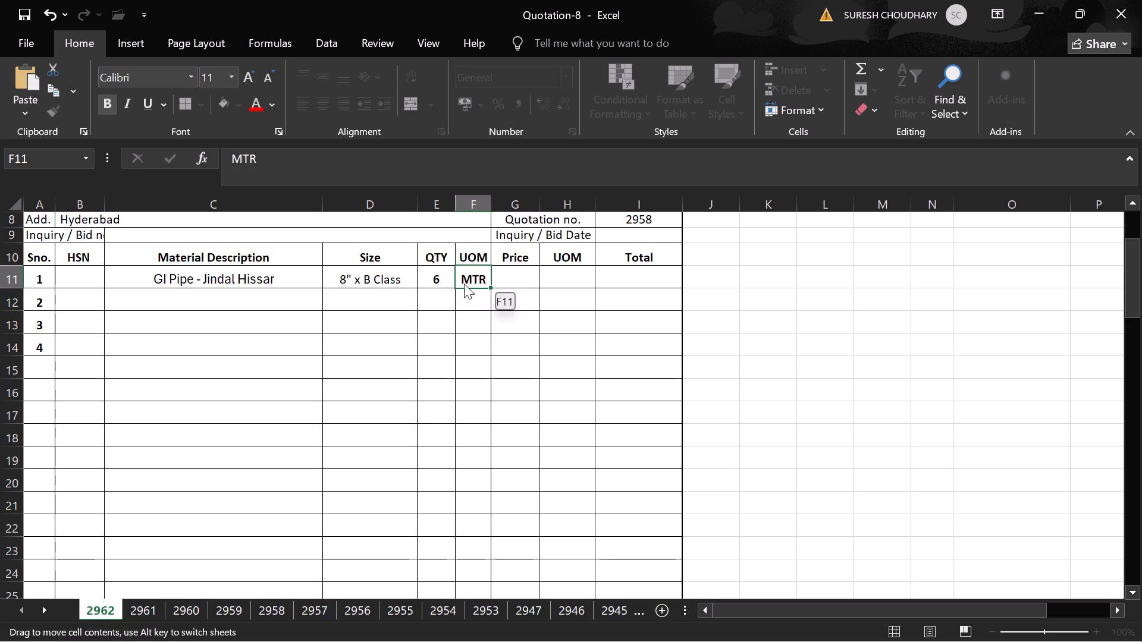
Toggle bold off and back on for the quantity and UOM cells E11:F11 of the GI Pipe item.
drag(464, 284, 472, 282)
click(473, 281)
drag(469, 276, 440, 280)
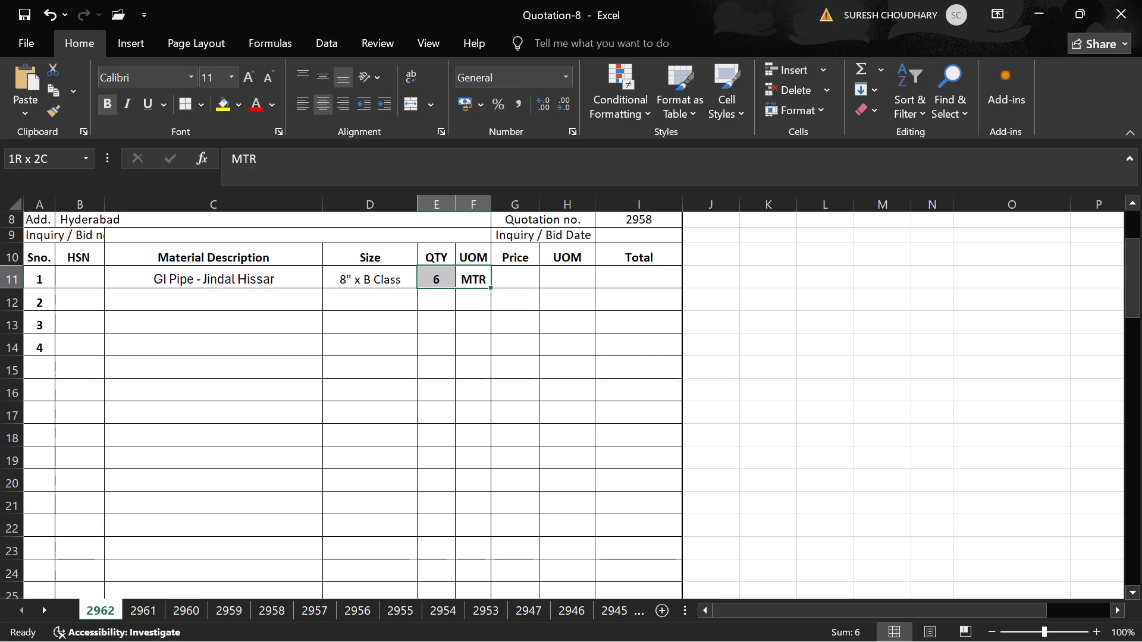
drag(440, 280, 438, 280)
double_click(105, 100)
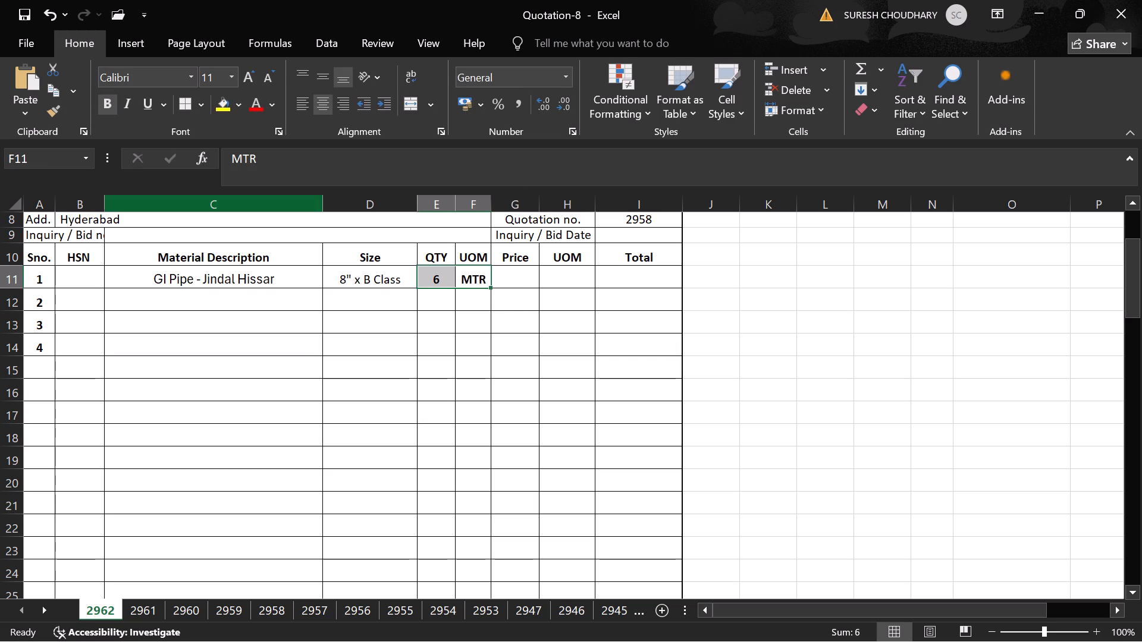
Remove the bold formatting from the first item's QTY and UOM cells, E11:F11.
double_click(436, 296)
click(436, 272)
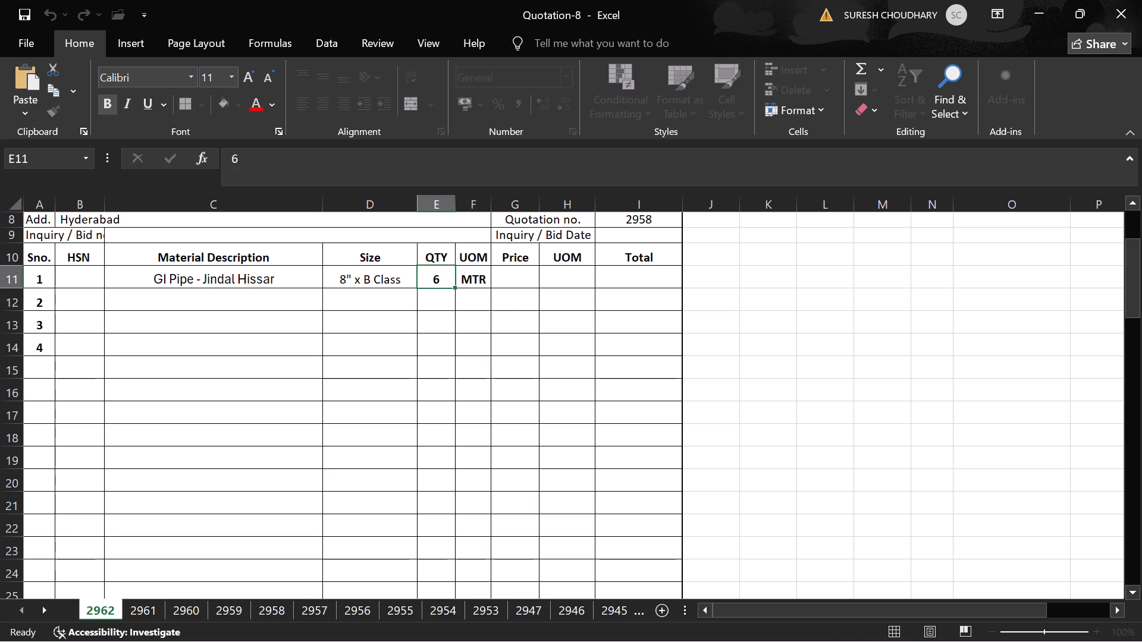
key(shift+Right)
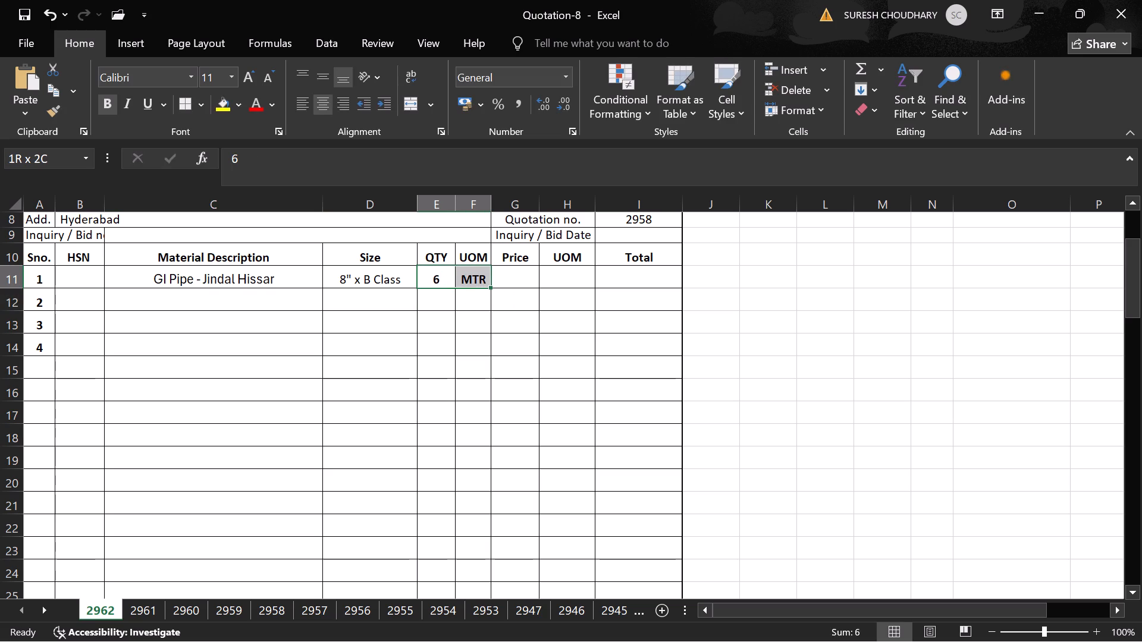
click(107, 106)
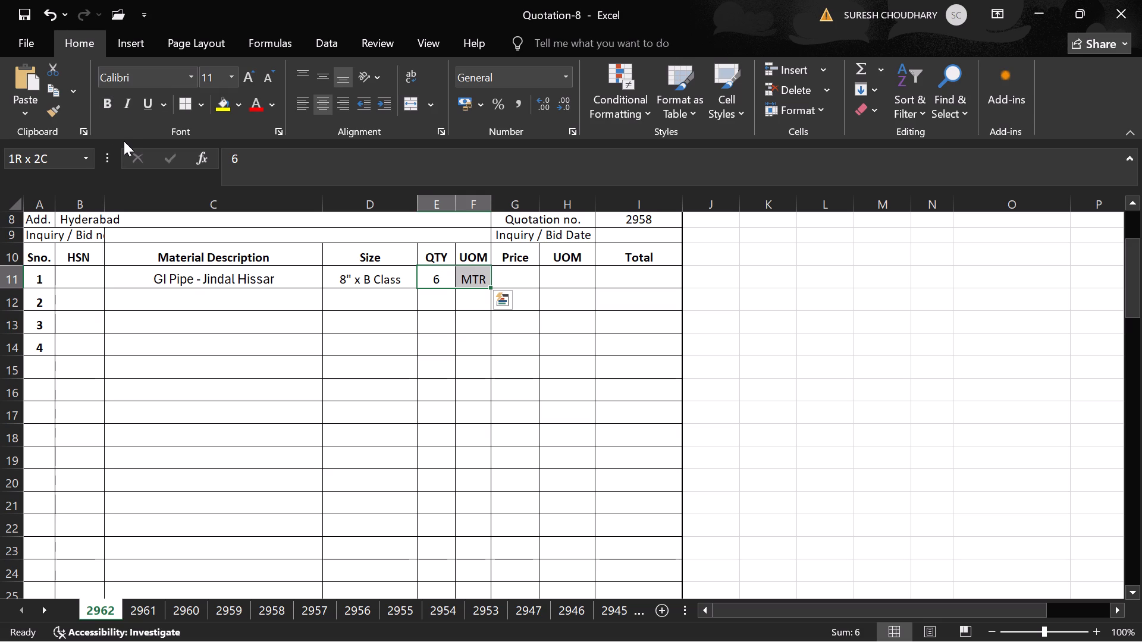
Remove the bold formatting from the blank item cells C12:I30, from Material Description through Total, above HE - 30 Dia 250mm.
double_click(233, 305)
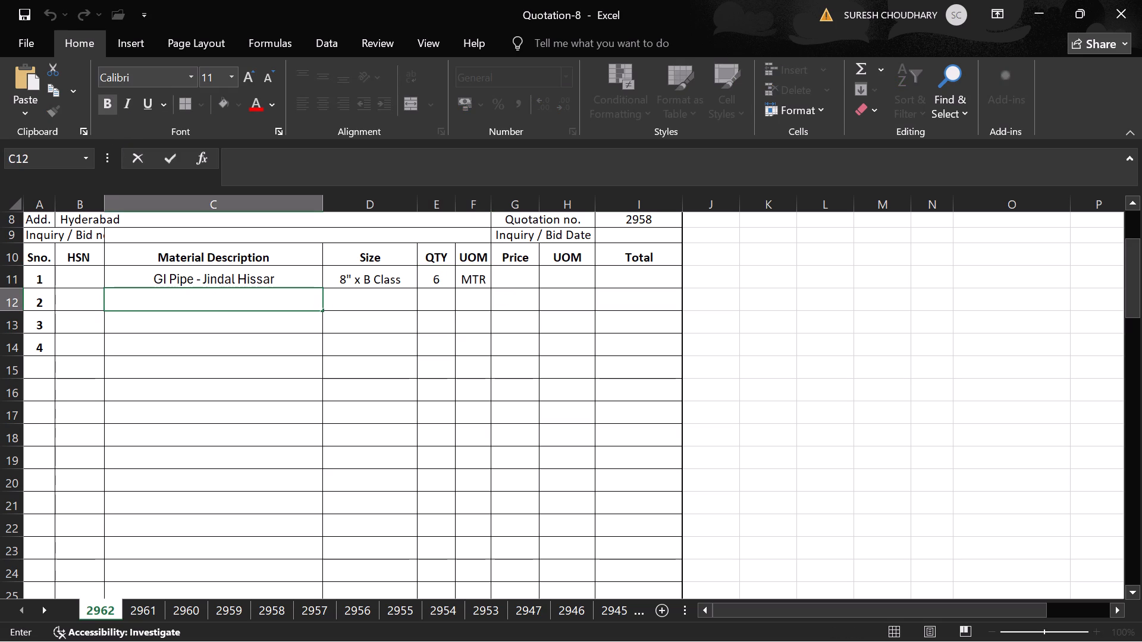
key(shift+Right)
key(shift+Right)
key(shift+Right)
key(shift+Right)
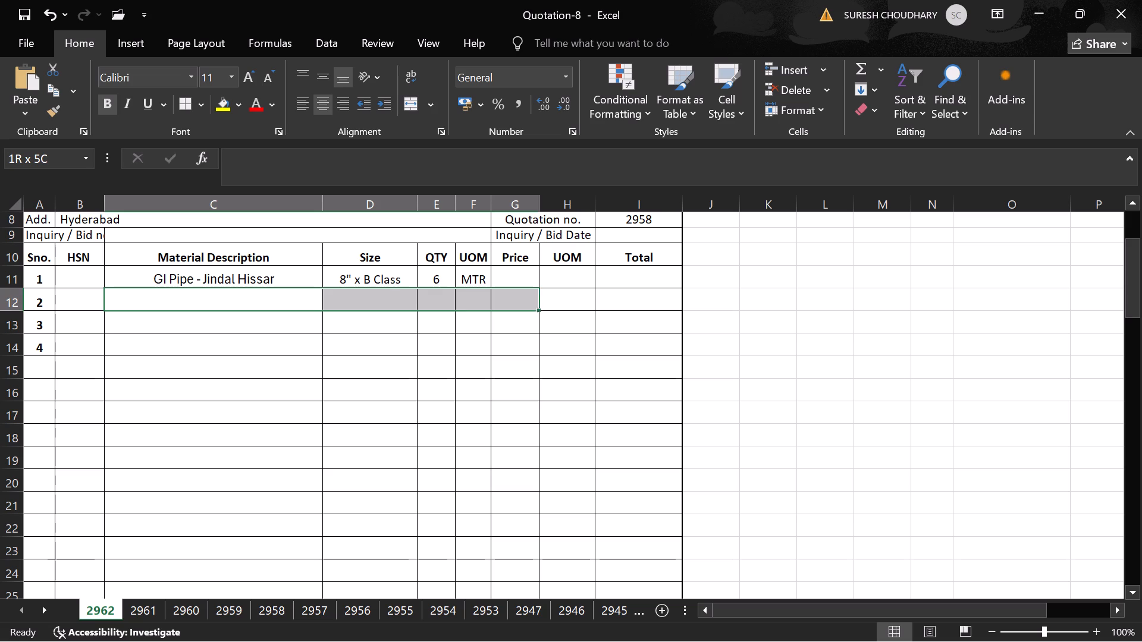
key(shift+Right)
key(shift+Right)
key(shift+Down)
key(shift+Down)
key(shift+Down)
key(shift+Down)
key(shift+Down)
key(shift+Down)
key(shift+Down)
key(shift+Down)
key(shift+Down)
key(shift+Down)
key(shift+Down)
key(shift+Down)
key(shift+Down)
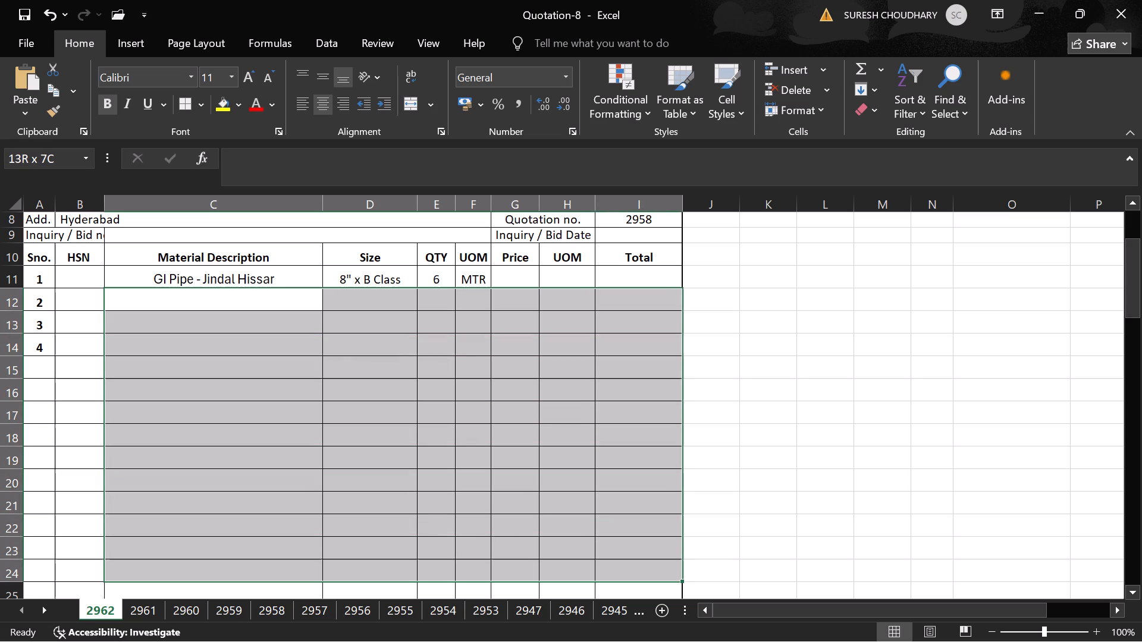
key(shift+Down)
key(shift+Down)
key(shift+Down)
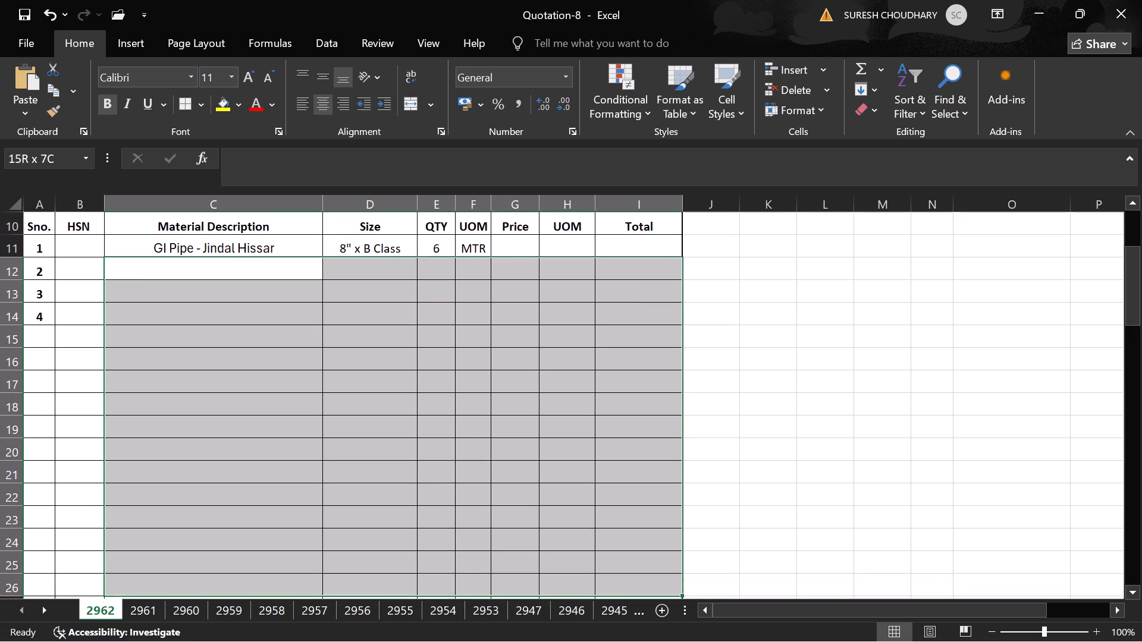
key(shift+Down)
key(shift+Down)
key(shift+Down)
key(shift+Down)
key(shift+Down)
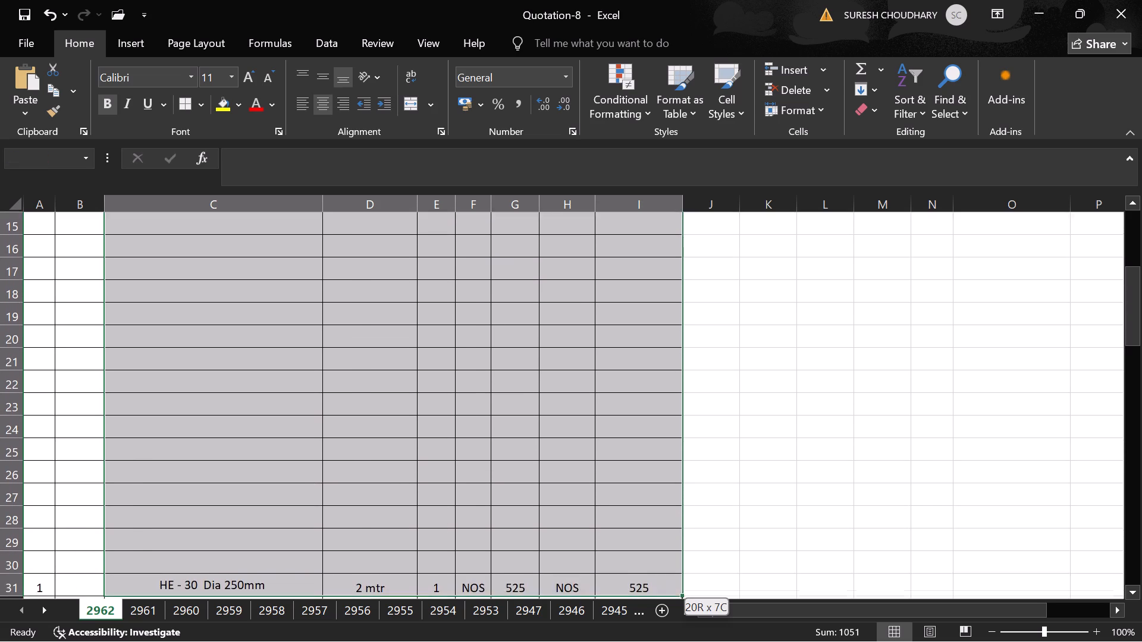
key(shift+Up)
key(shift+Up)
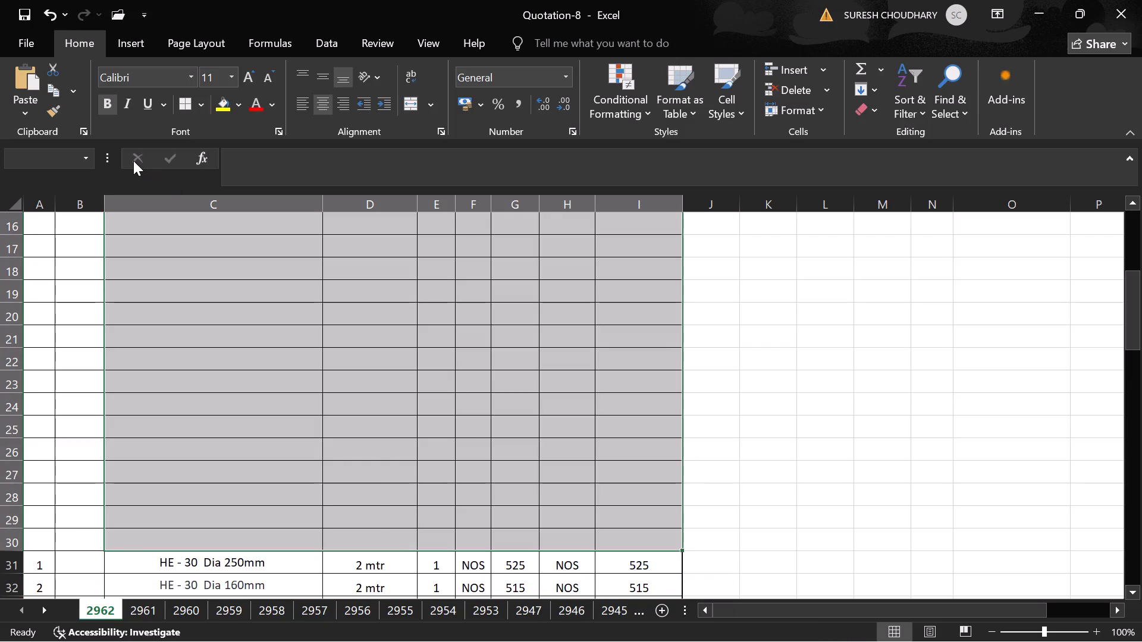
click(105, 108)
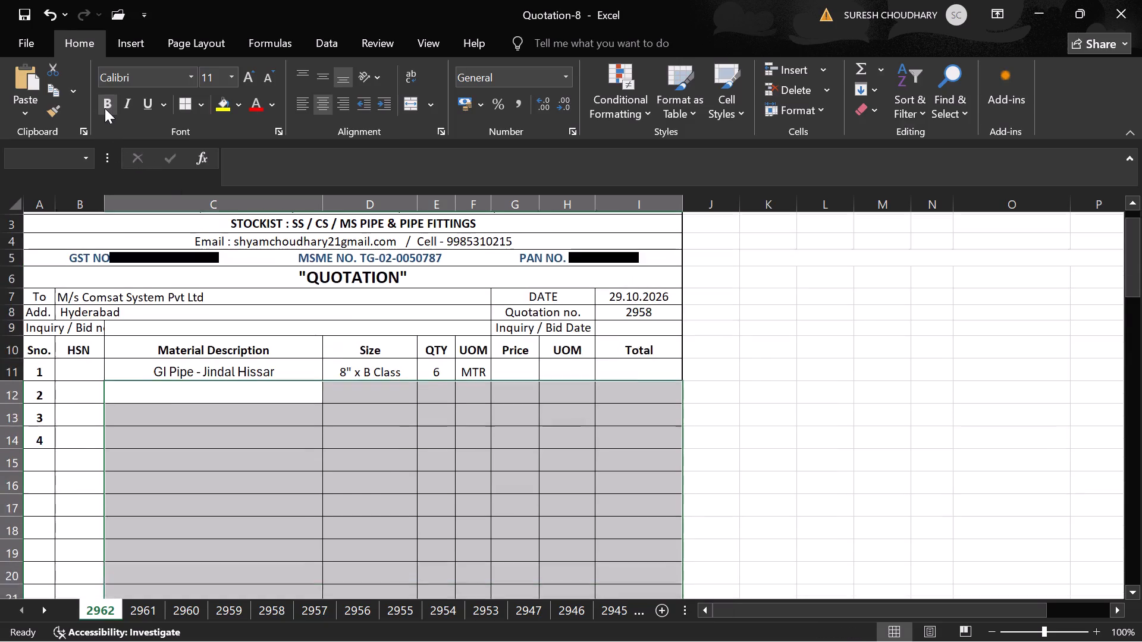
Copy the first item's material description, GI Pipe - Jindal Hissar, into the description cells of items 2 to 4, C12:C14.
click(219, 399)
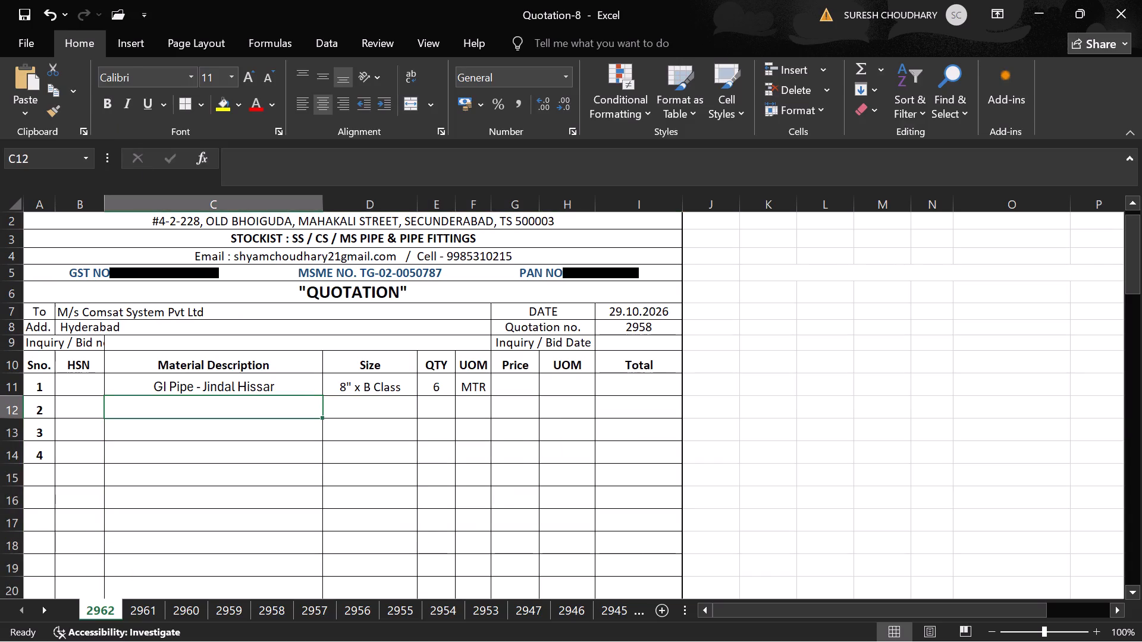
key(Up)
key(ctrl+c)
key(Down)
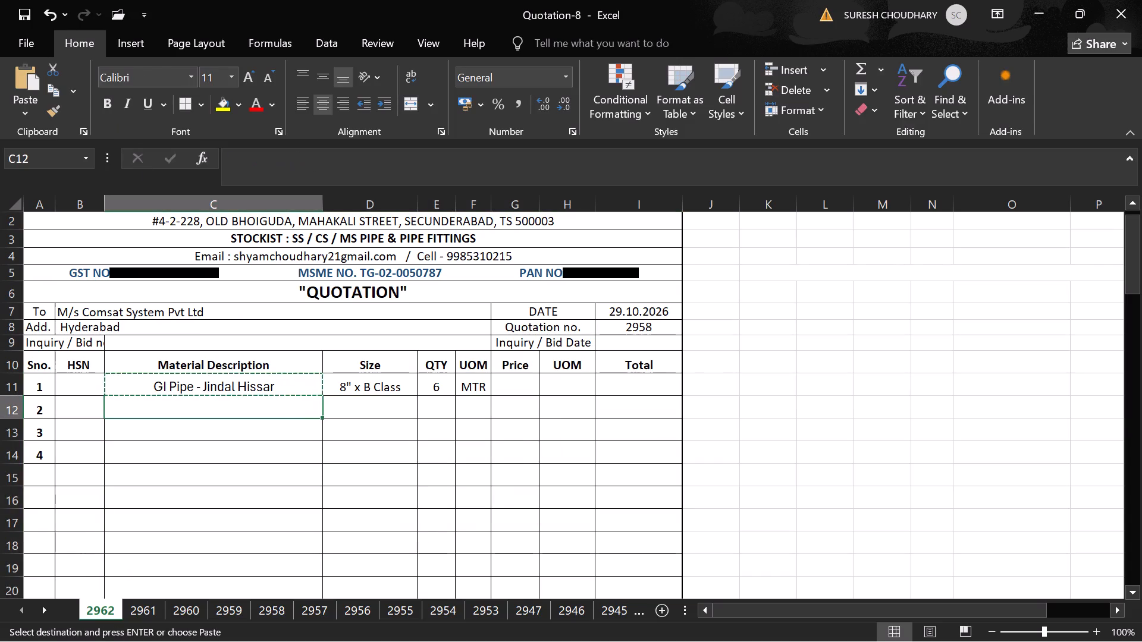
key(ctrl+v)
key(ctrl+Down)
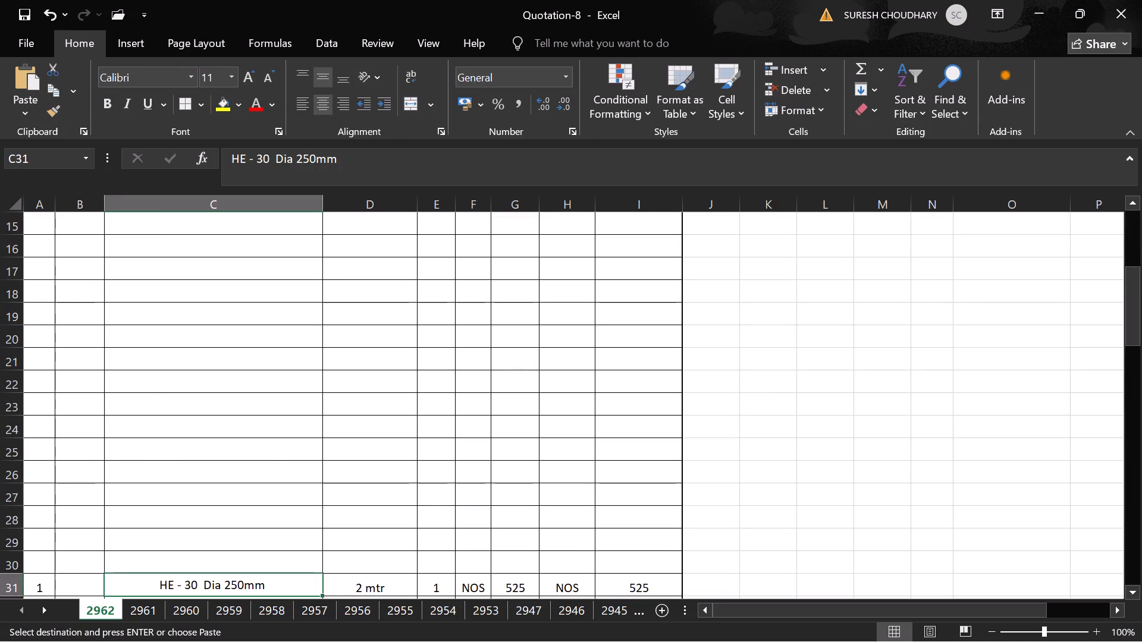
key(Up)
key(ctrl+Up)
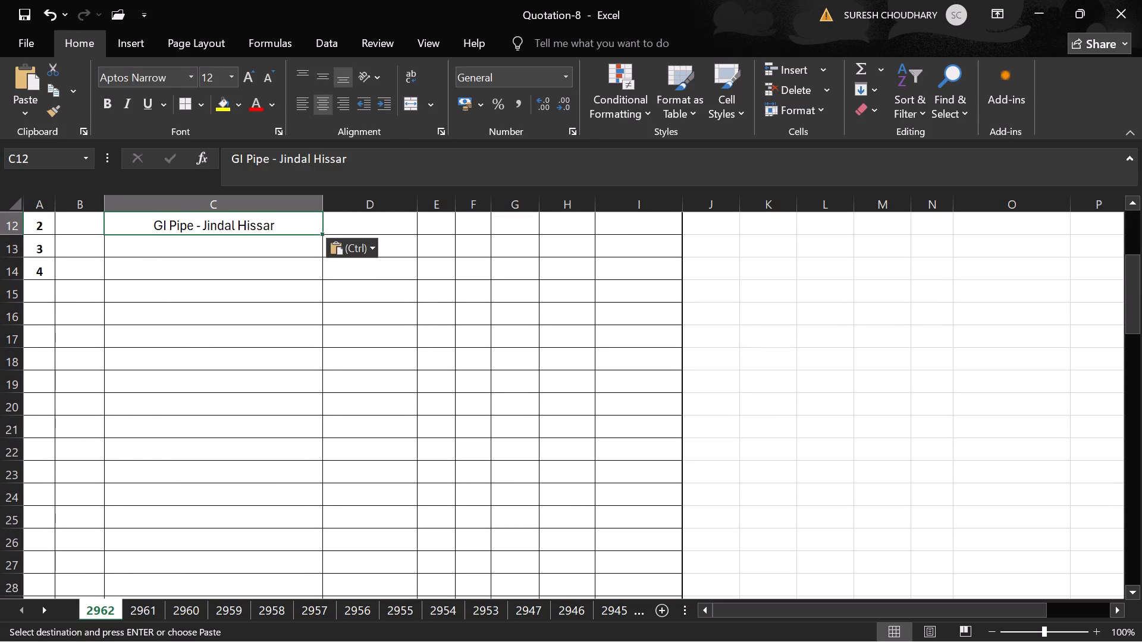
key(Down)
key(ctrl+v)
key(Down)
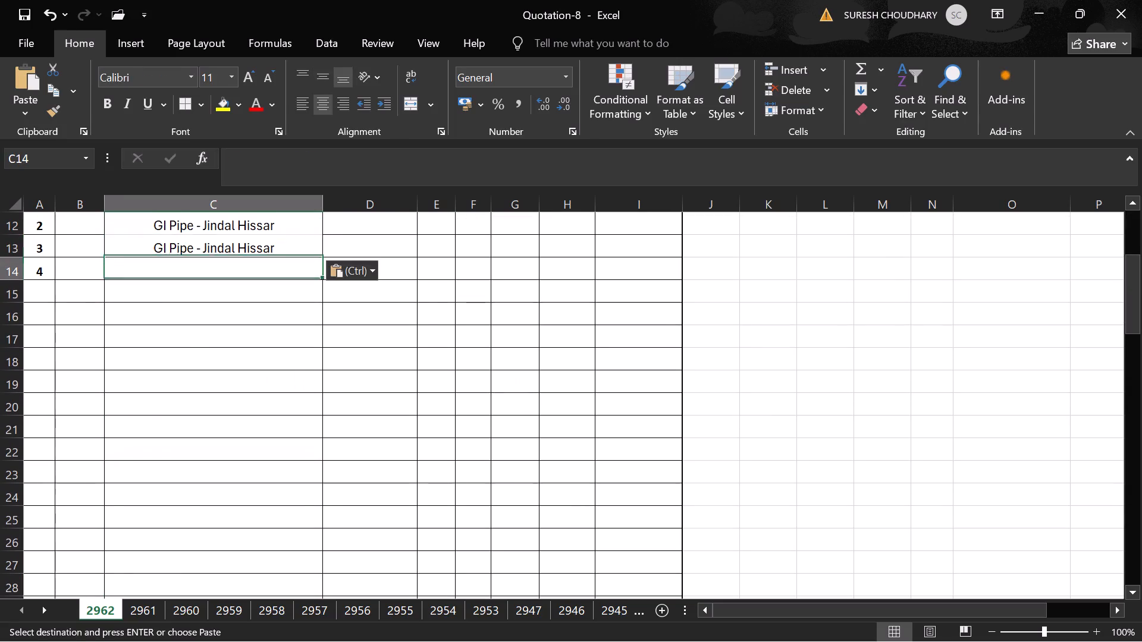
key(ctrl+v)
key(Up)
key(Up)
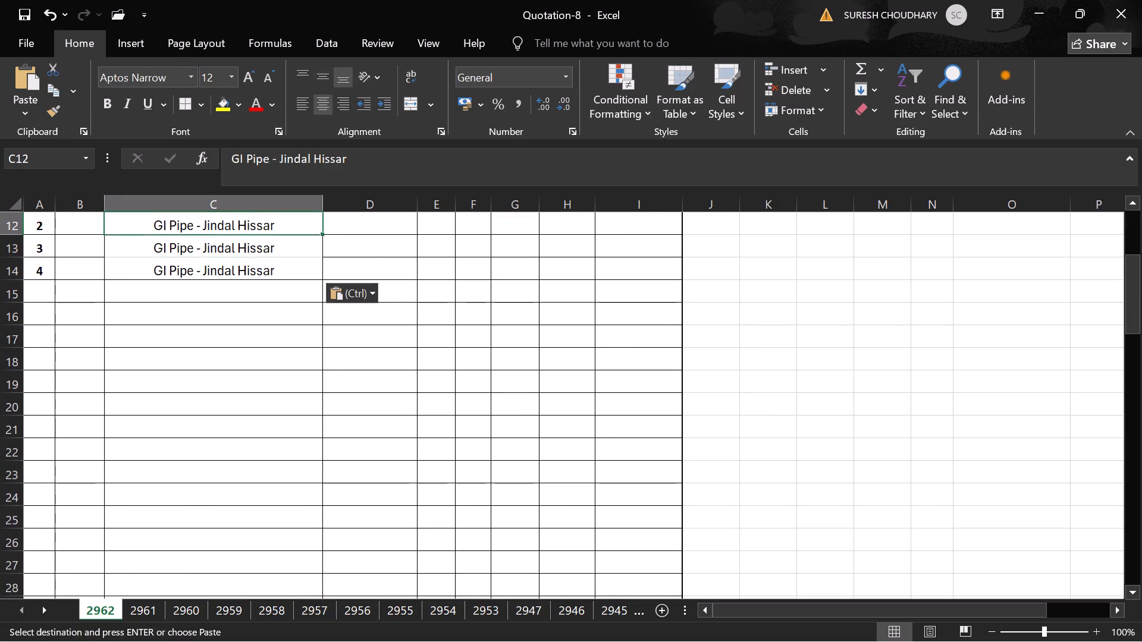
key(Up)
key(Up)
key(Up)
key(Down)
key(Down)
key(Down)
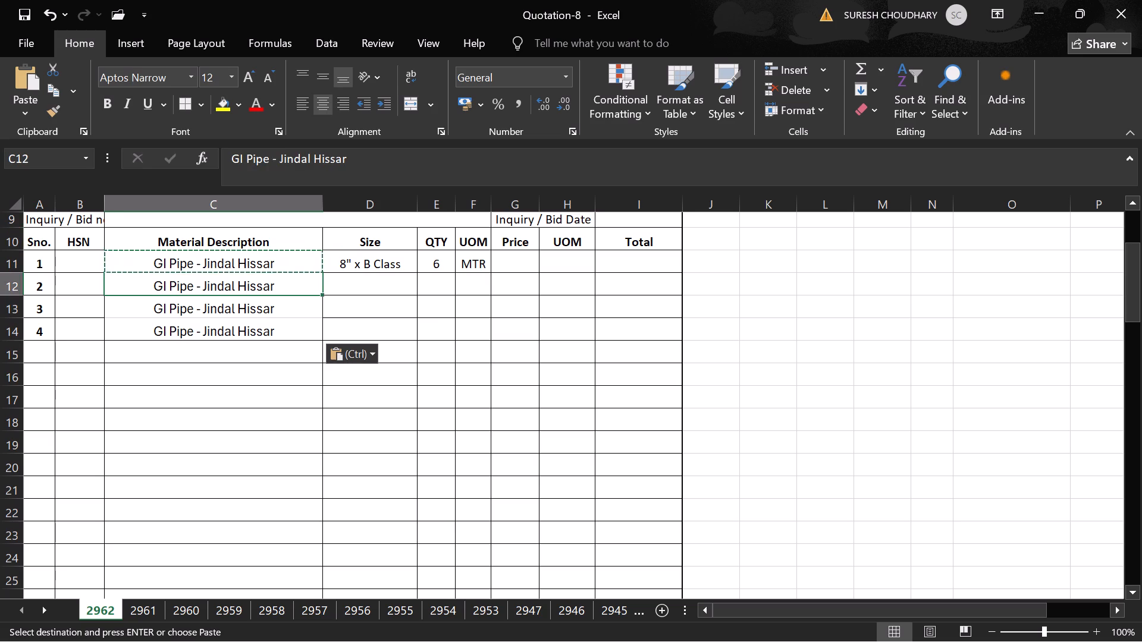
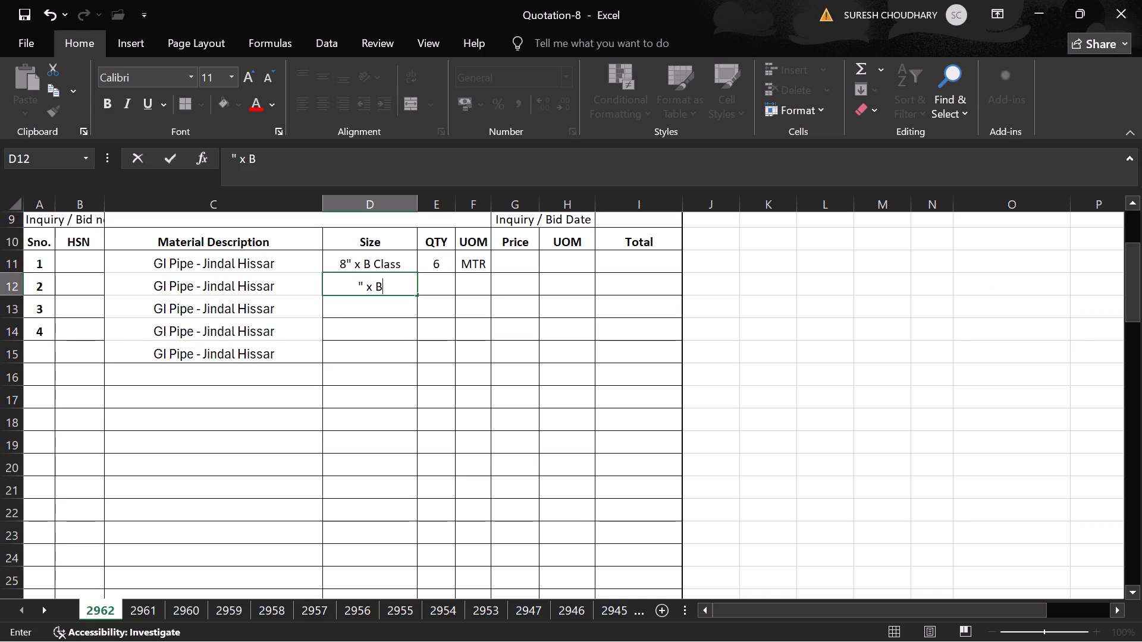
Complete the second item's Size entry in cell D12 as " x B Class, with no number before the inch mark.
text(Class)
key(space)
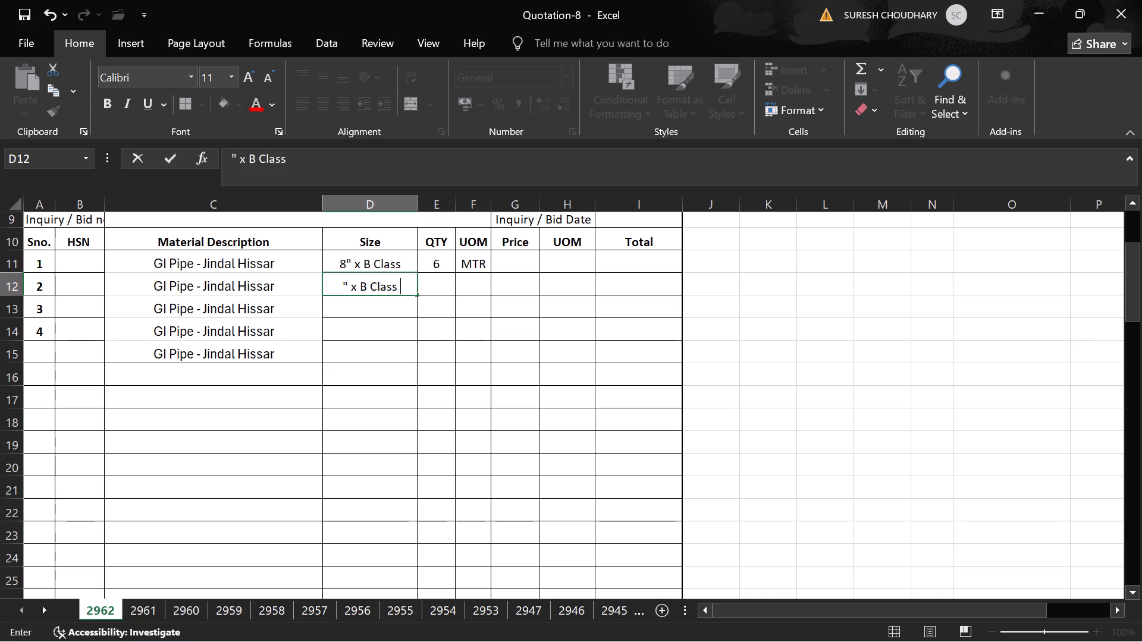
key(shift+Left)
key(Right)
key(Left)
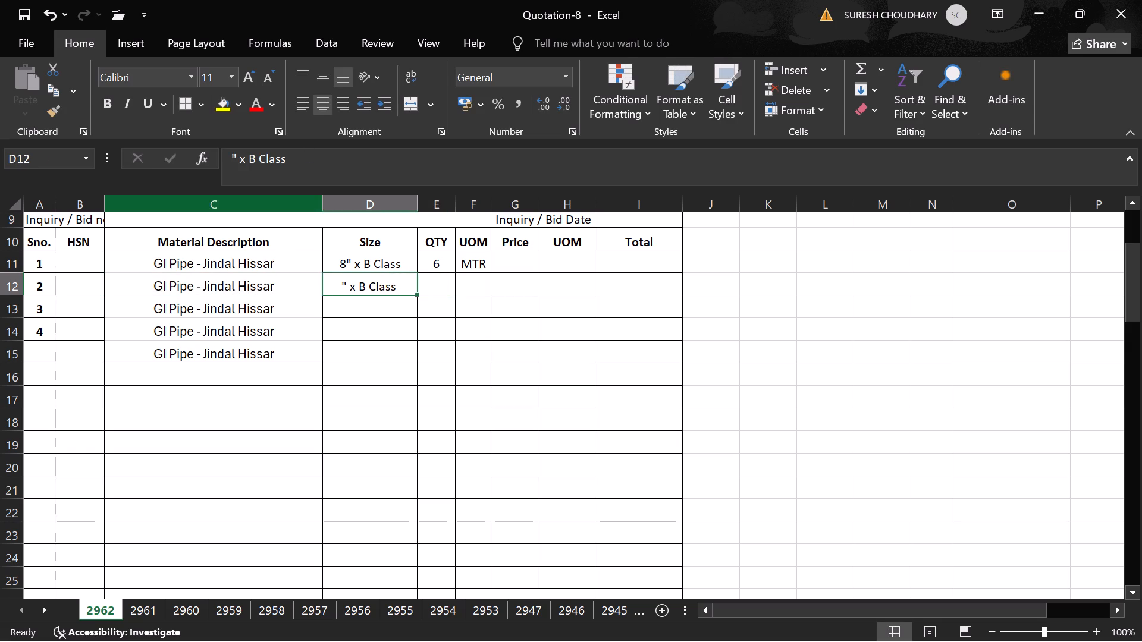
Copy the size text " x B Class from the second item's Size cell, D12.
drag(296, 156, 233, 156)
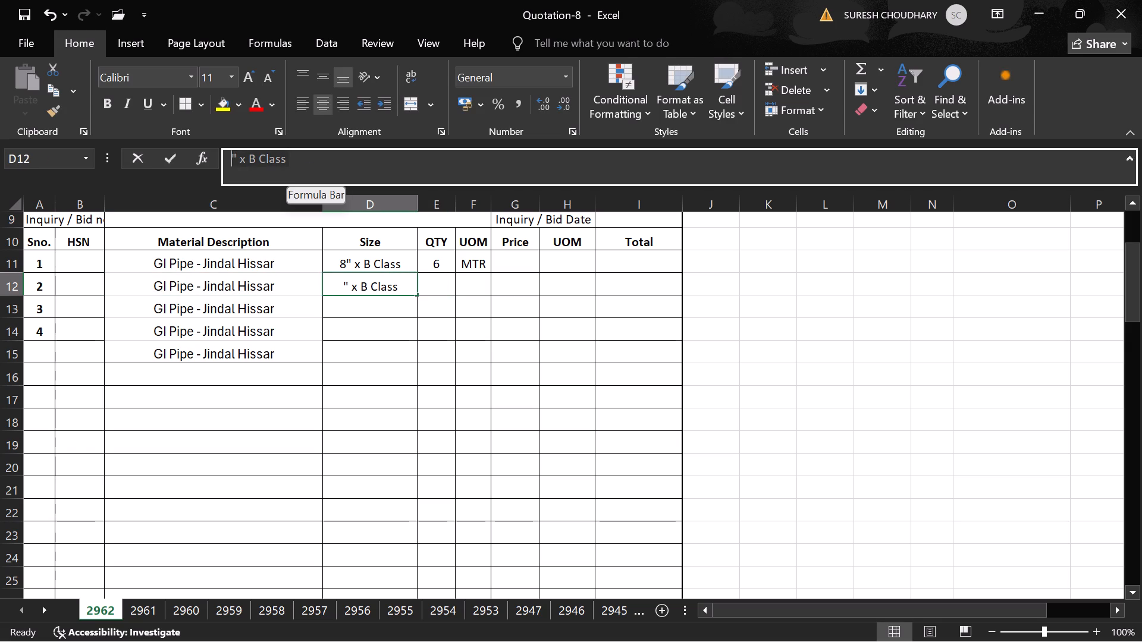
drag(233, 156, 232, 156)
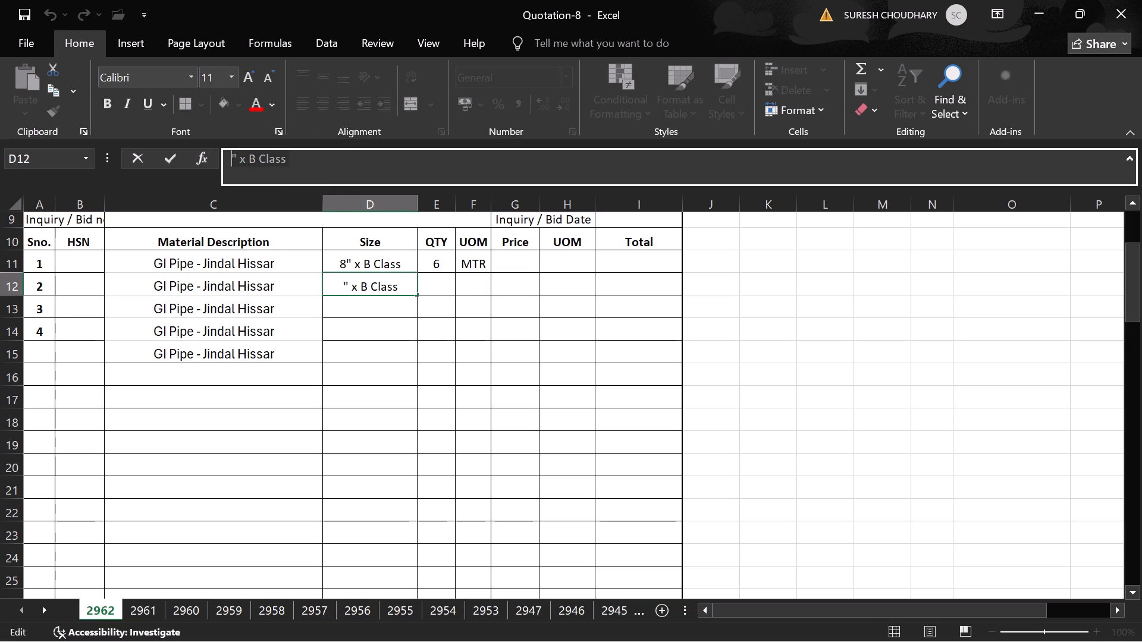
key(ctrl+c)
key(ctrl+c)
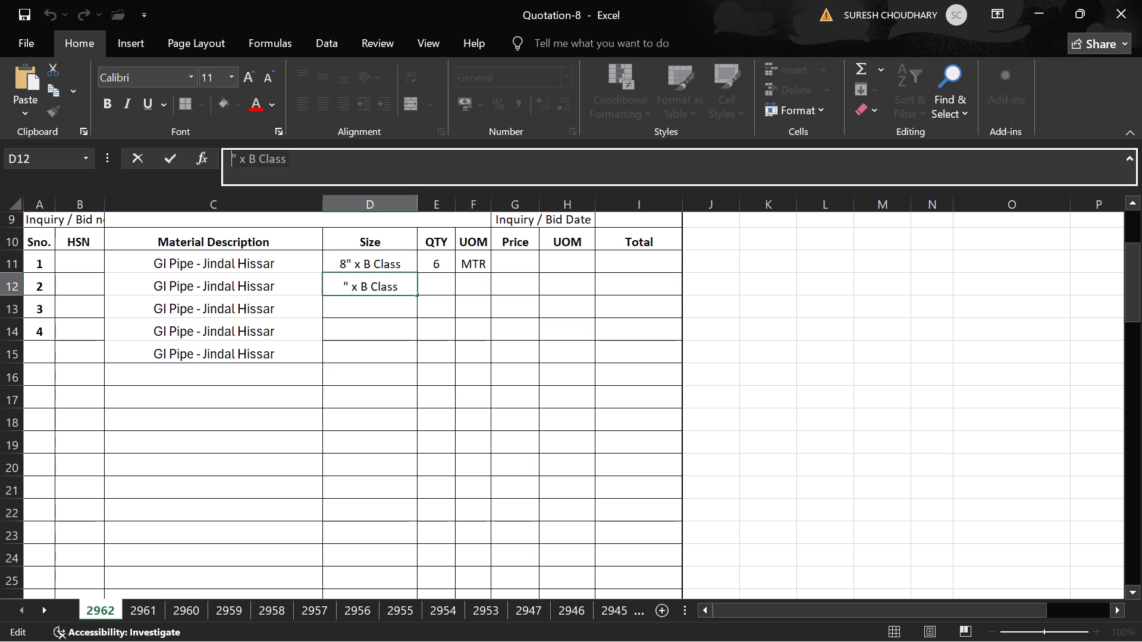
Copy the size text " x B Class from the second item's Size cell, D12, and finish editing with that cell selected.
key(ctrl+c)
key(ctrl+c)
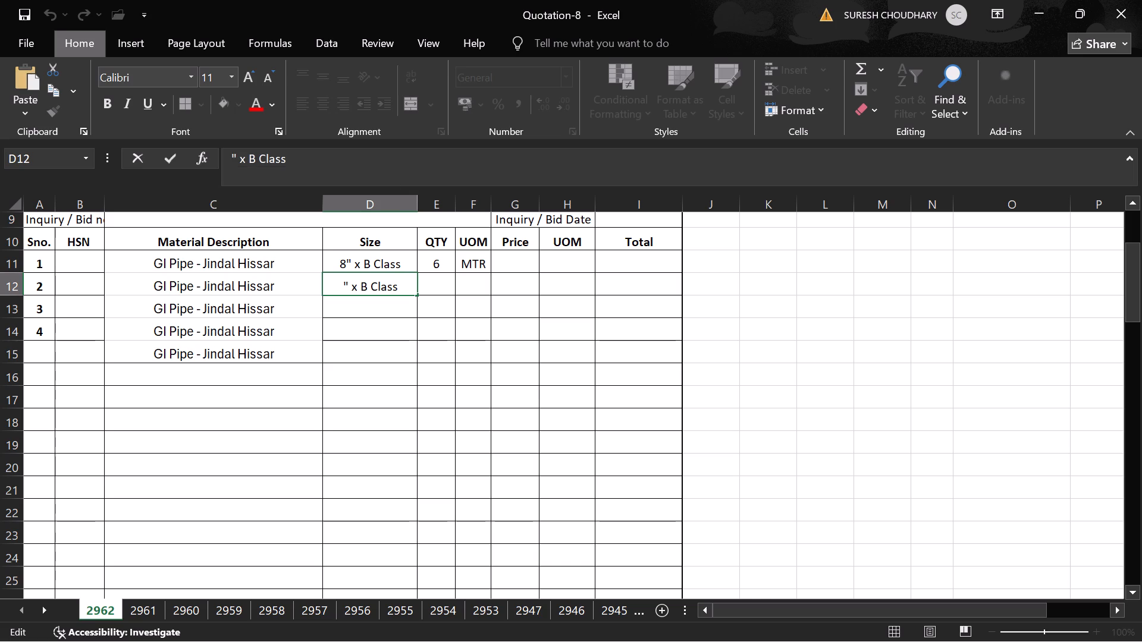
key(Return)
key(Return)
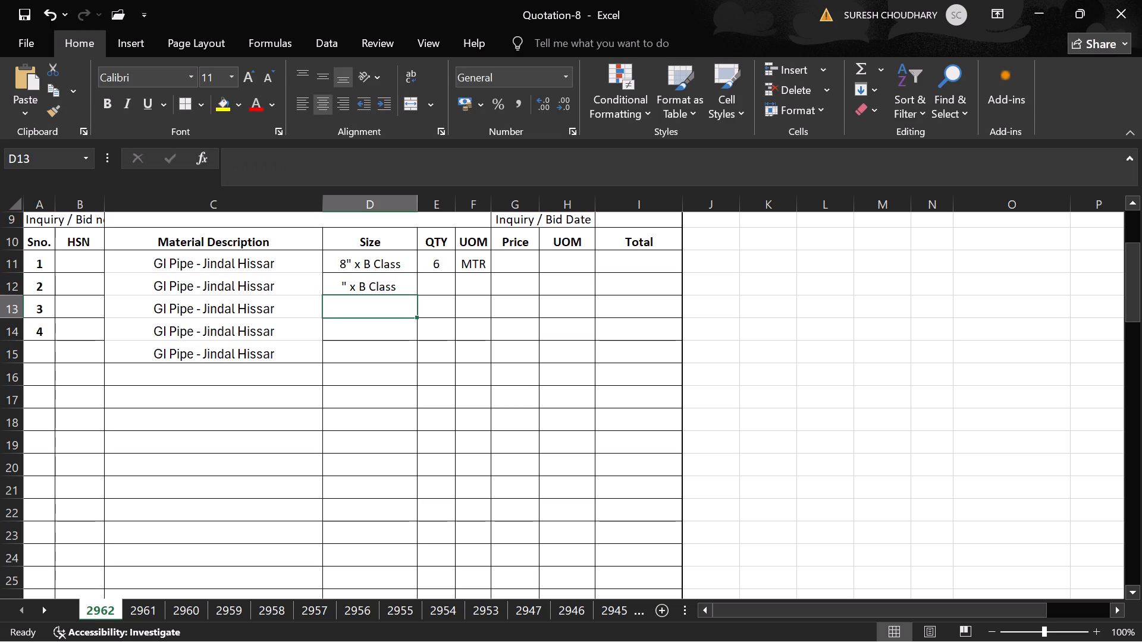
key(Up)
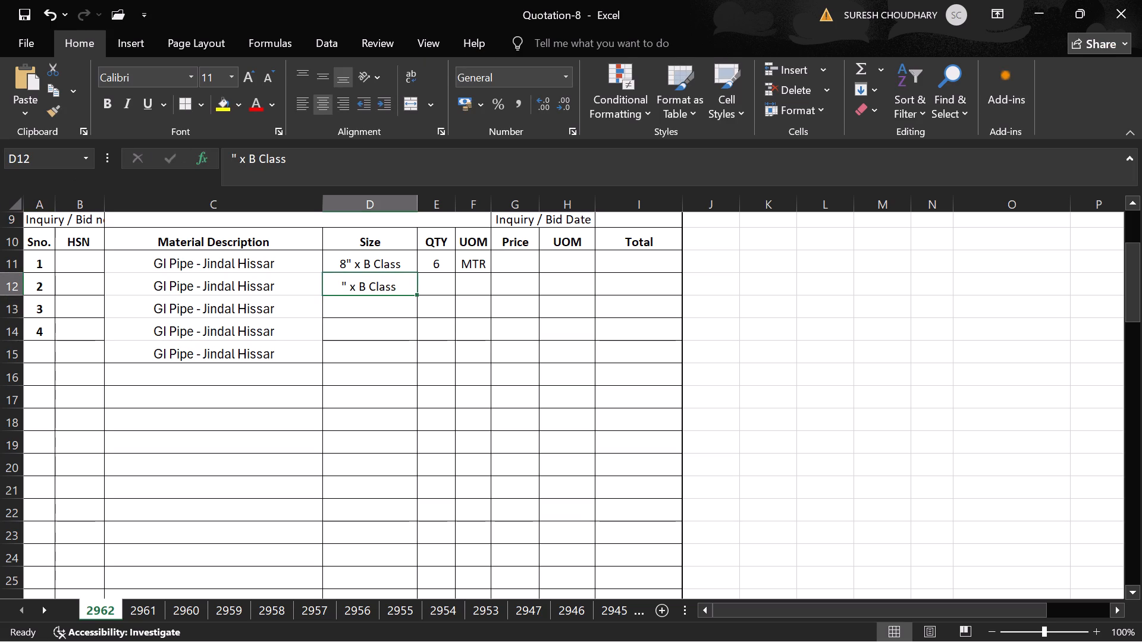
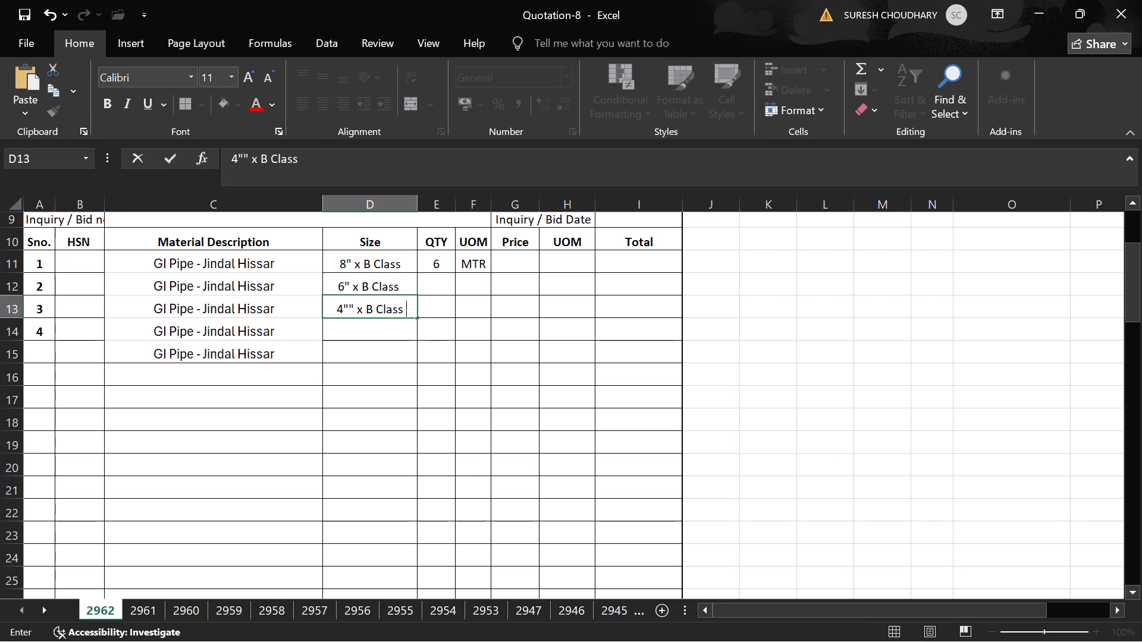
Remove the extra inch mark from the third item's Size cell, D13, making it 4" x B Class.
key(Left)
key(Left)
key(Left)
key(Right)
key(Right)
key(Right)
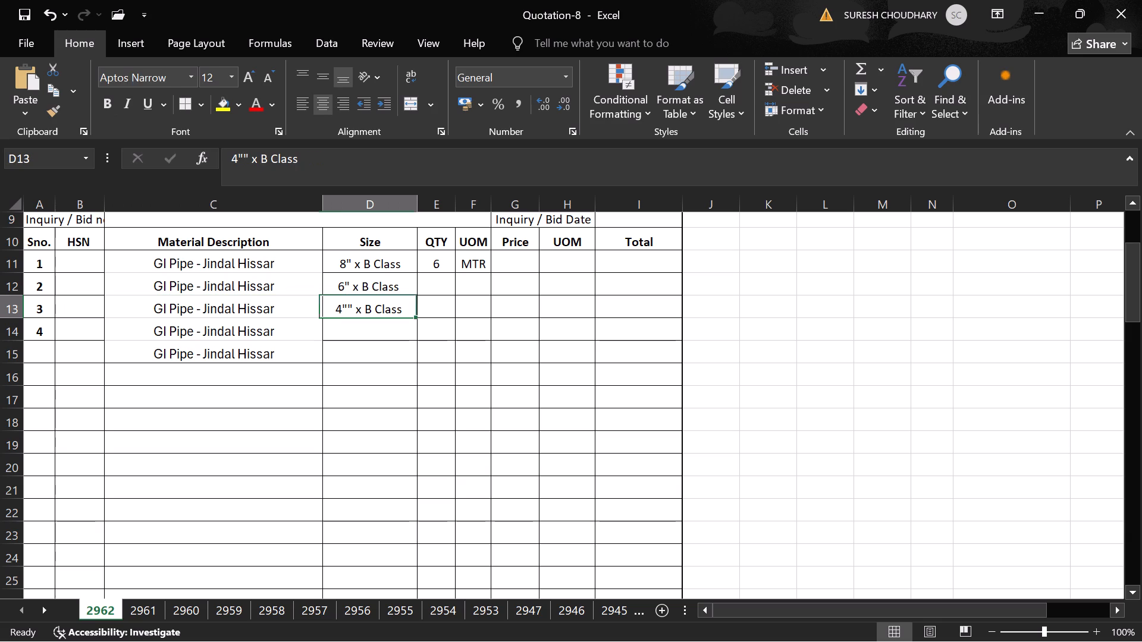
click(247, 162)
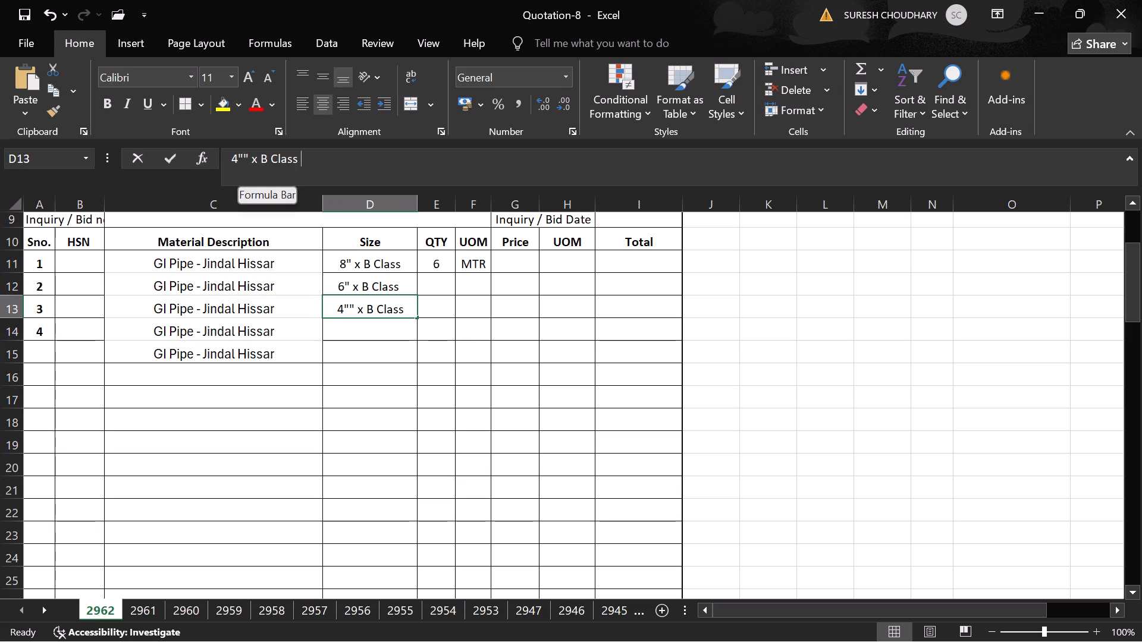
key(BackSpace)
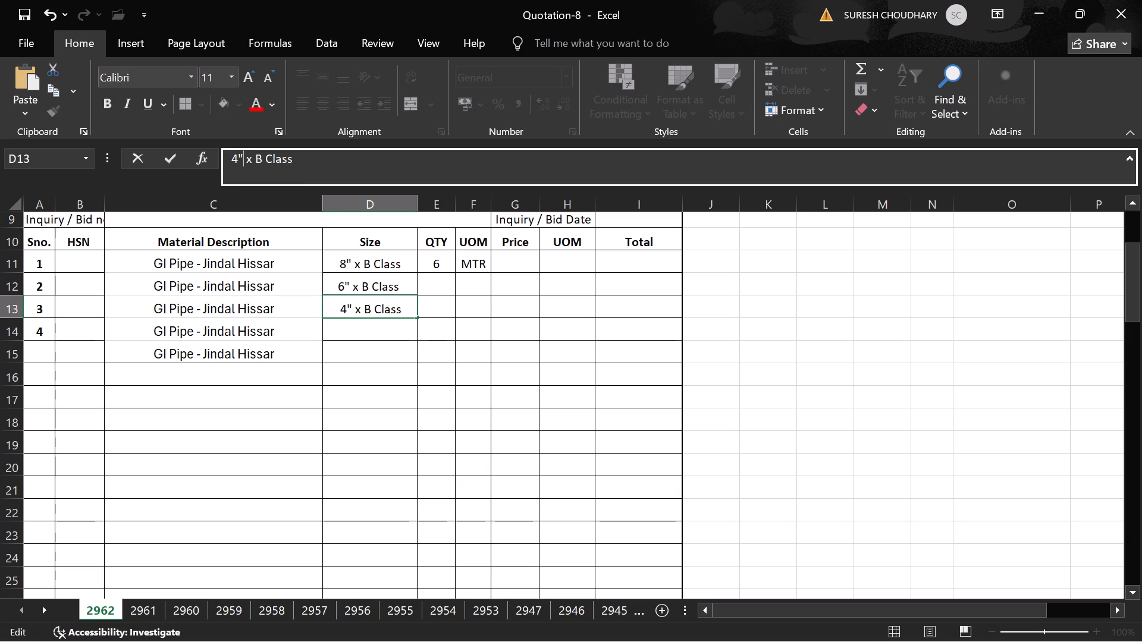
key(Return)
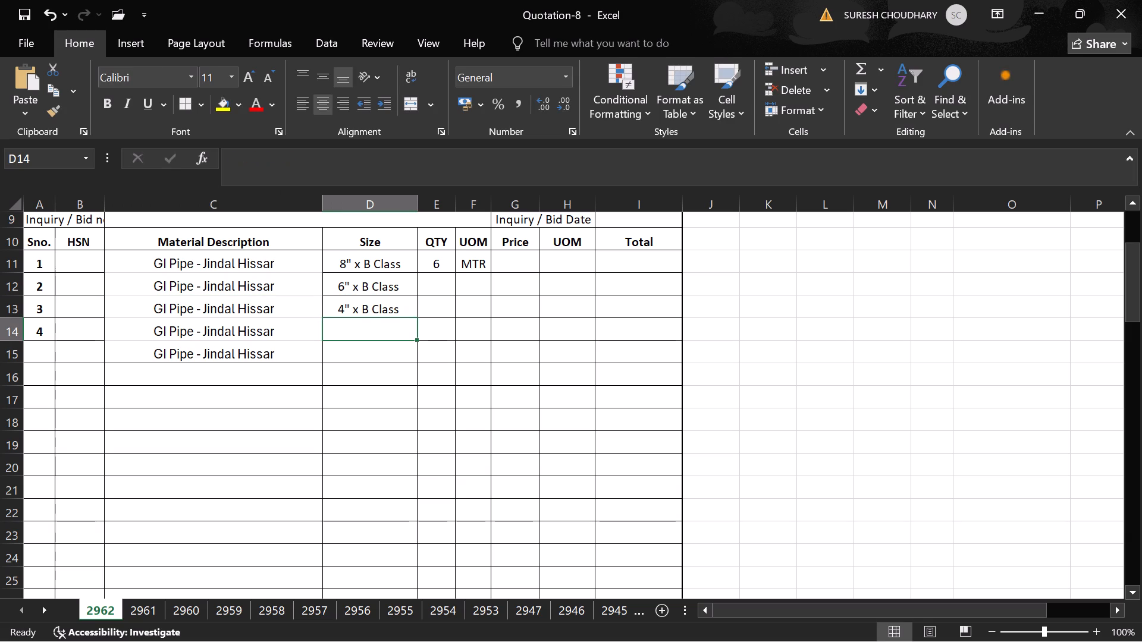
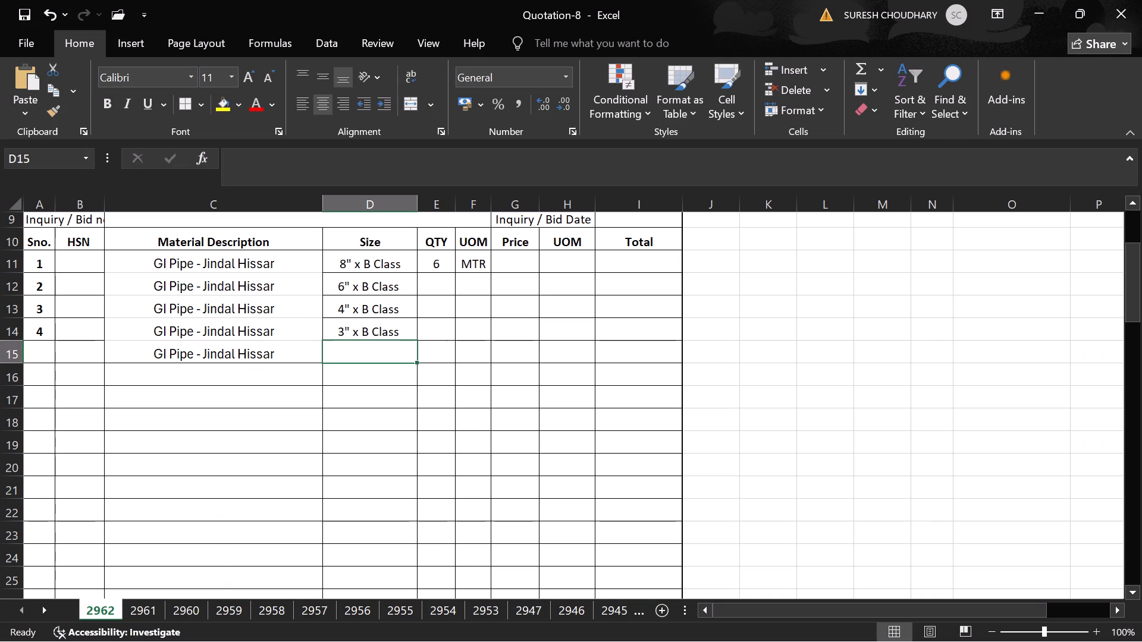
Enter the fifth item's size in D15 as 2.5" x B Class, reusing the copied size text.
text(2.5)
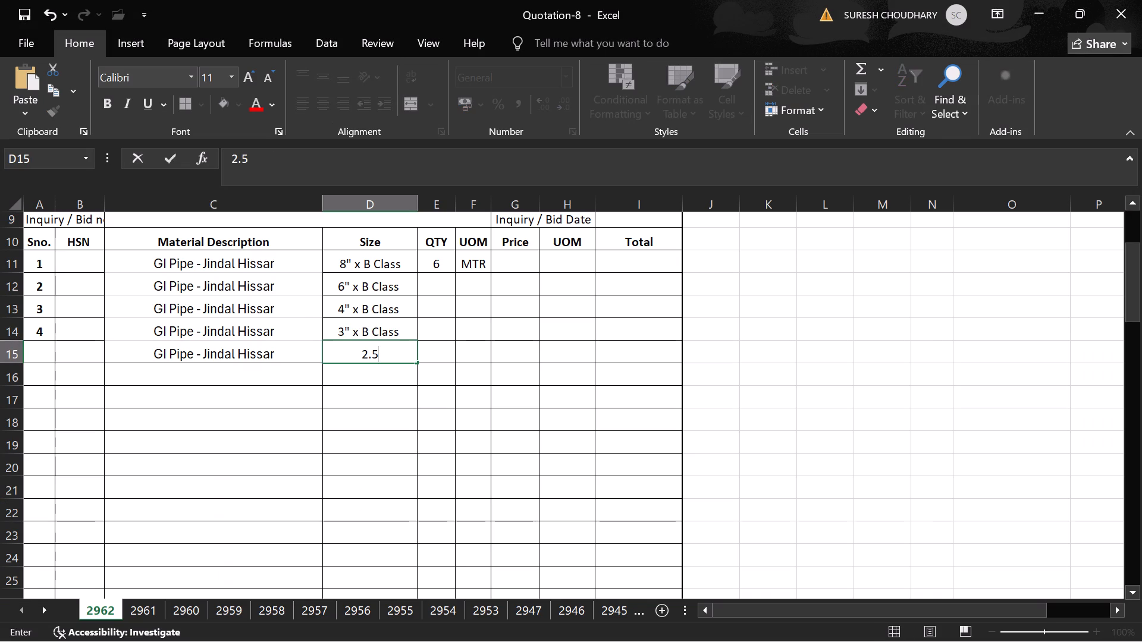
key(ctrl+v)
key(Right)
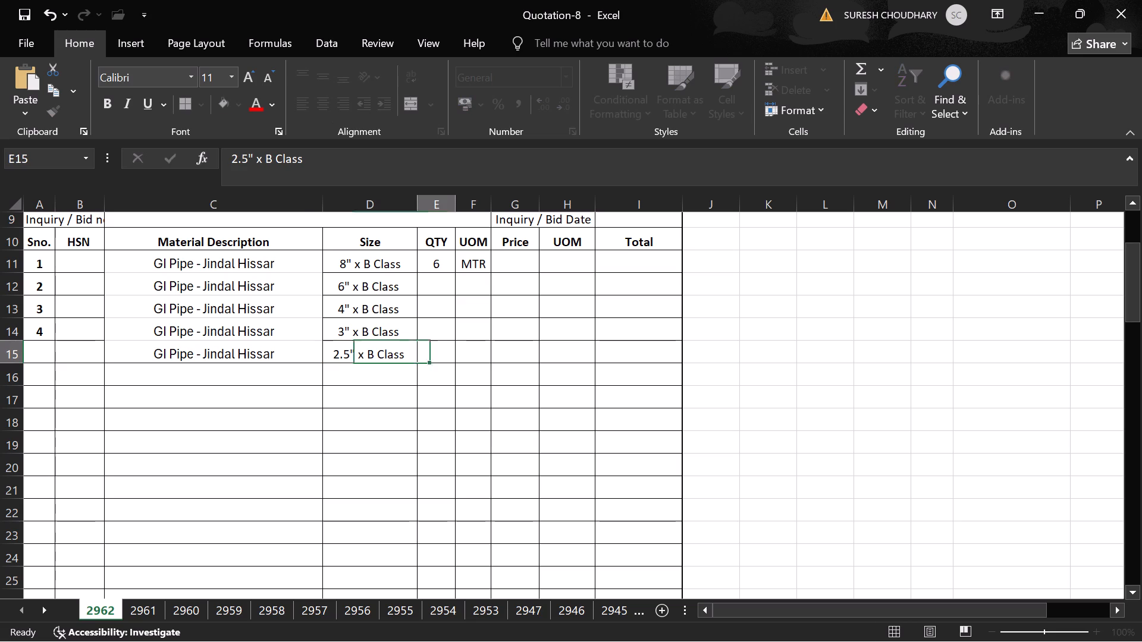
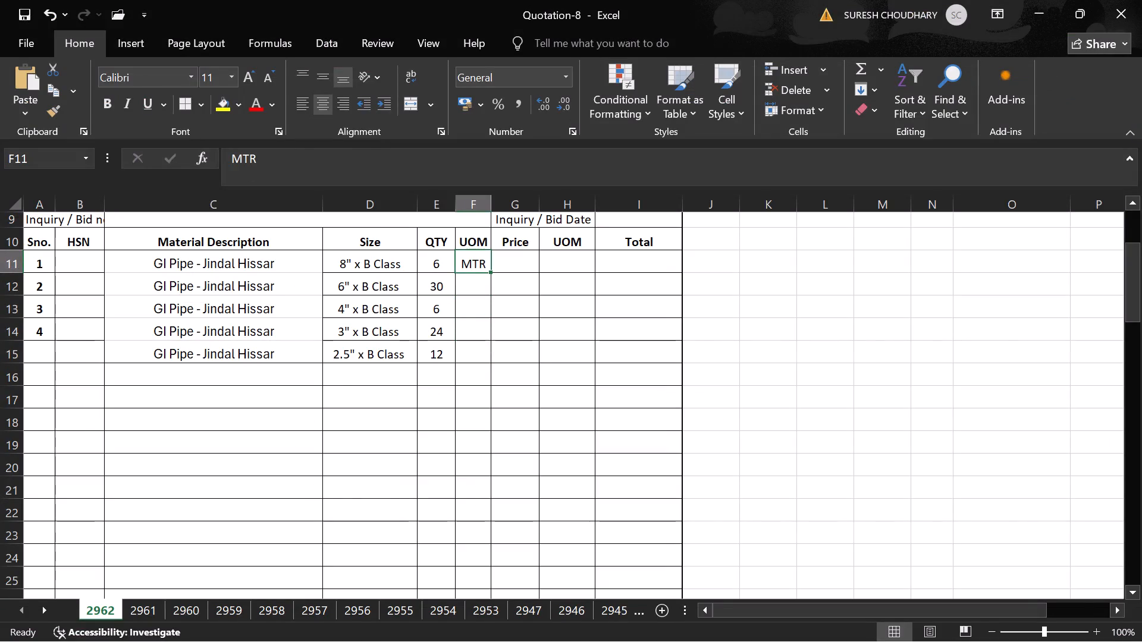
Move to the second item's blank UOM cell, F12.
key(Return)
key(ctrl+m)
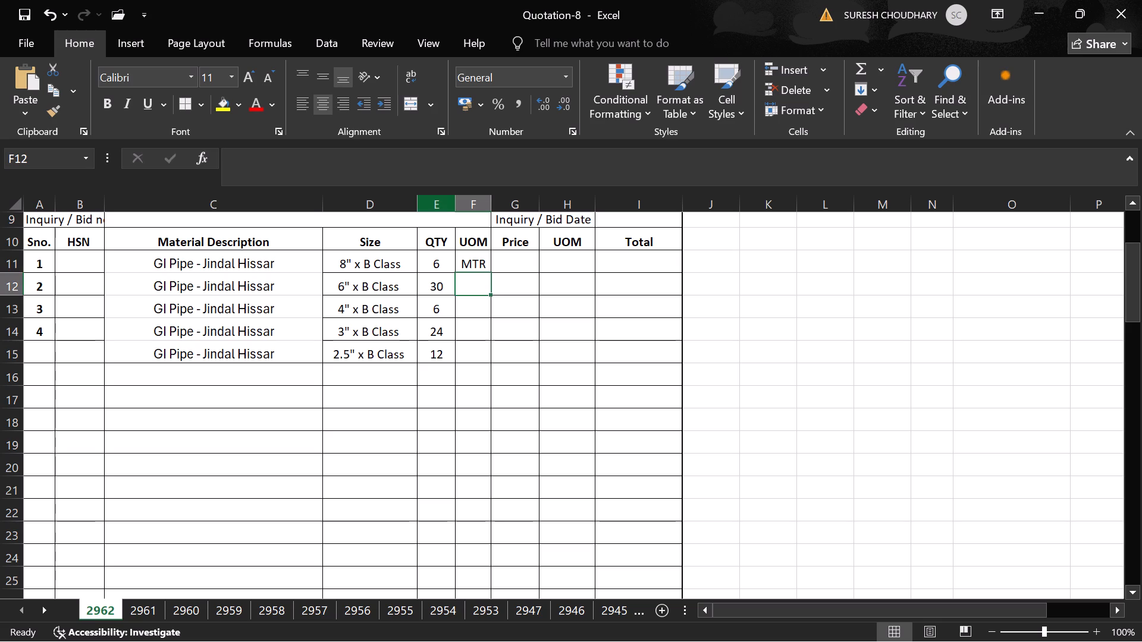
Enter the unit MTR in the second item's first UOM cell, F12, matching the entry for the first item.
click(480, 288)
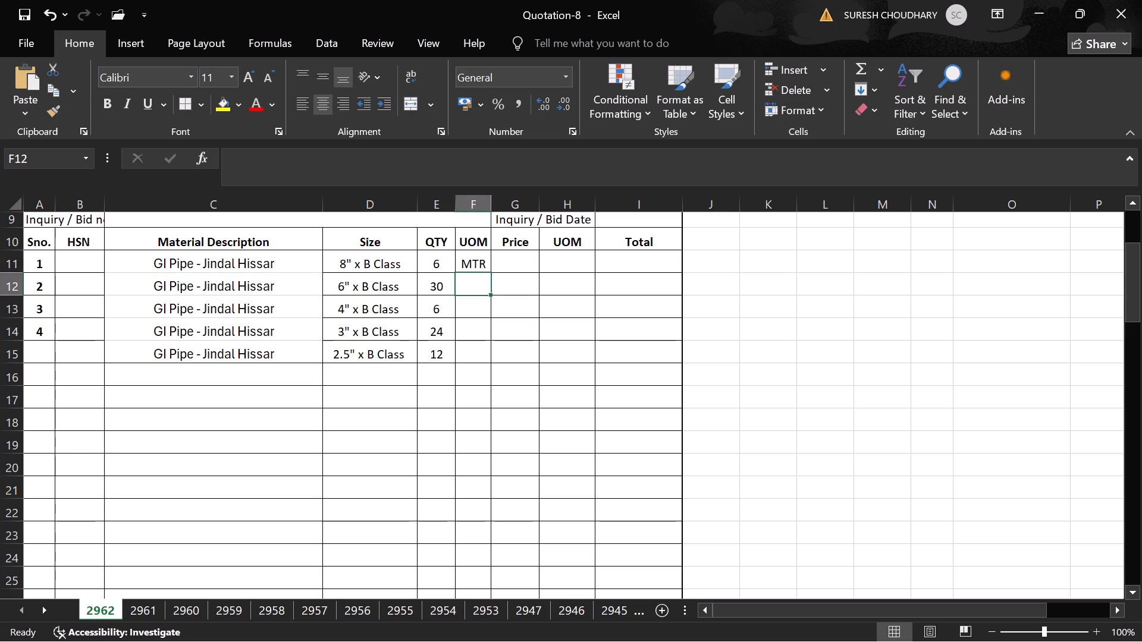
click(476, 163)
key(ctrl+m)
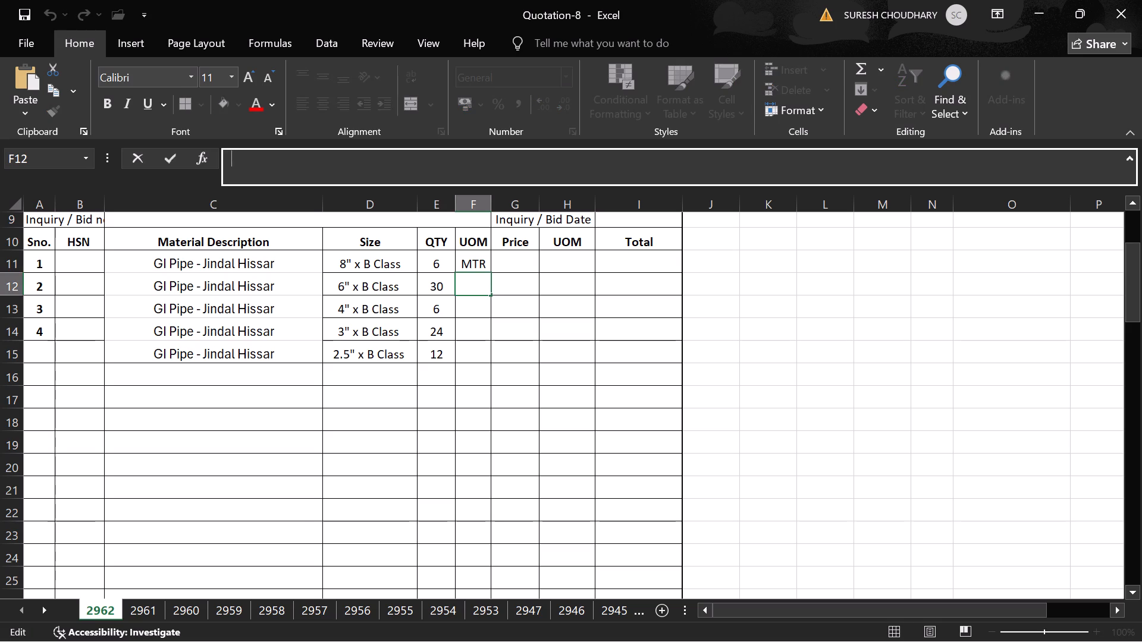
key(BackSpace)
key(m)
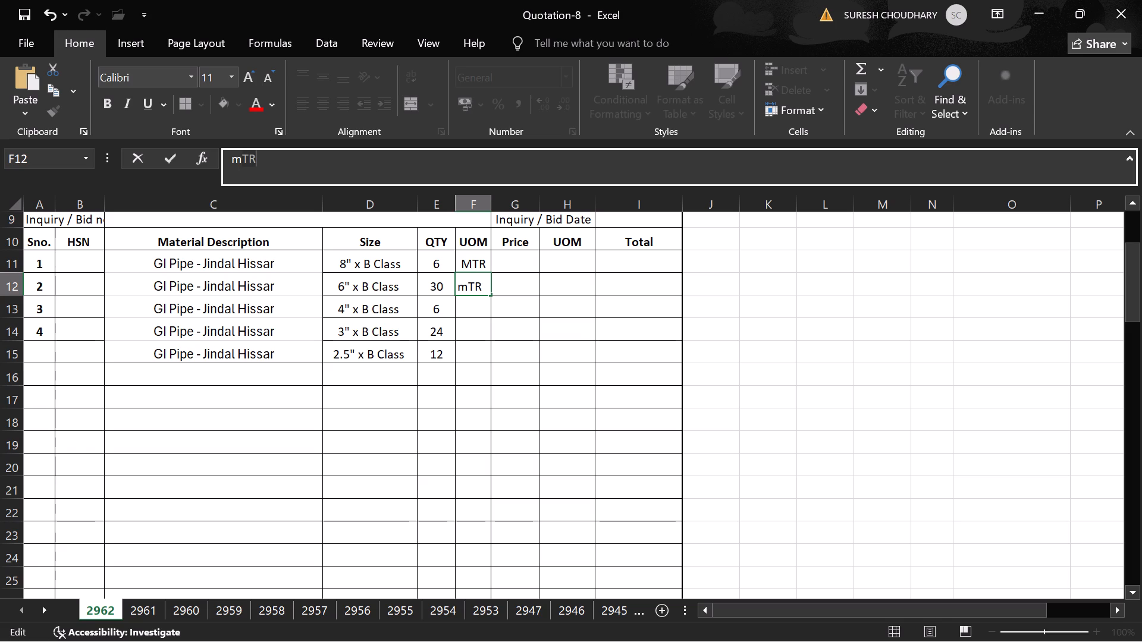
Correct the second item's UOM entry in F12 so that it reads MTR in full capitals.
key(BackSpace)
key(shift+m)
key(BackSpace)
key(BackSpace)
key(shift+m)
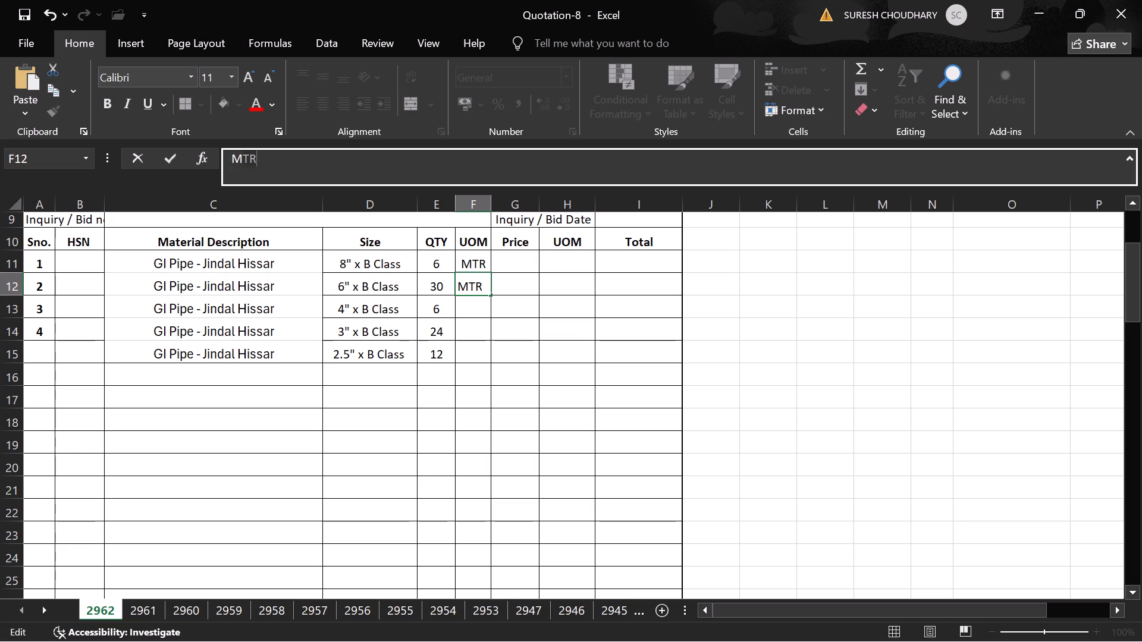
key(Down)
key(Return)
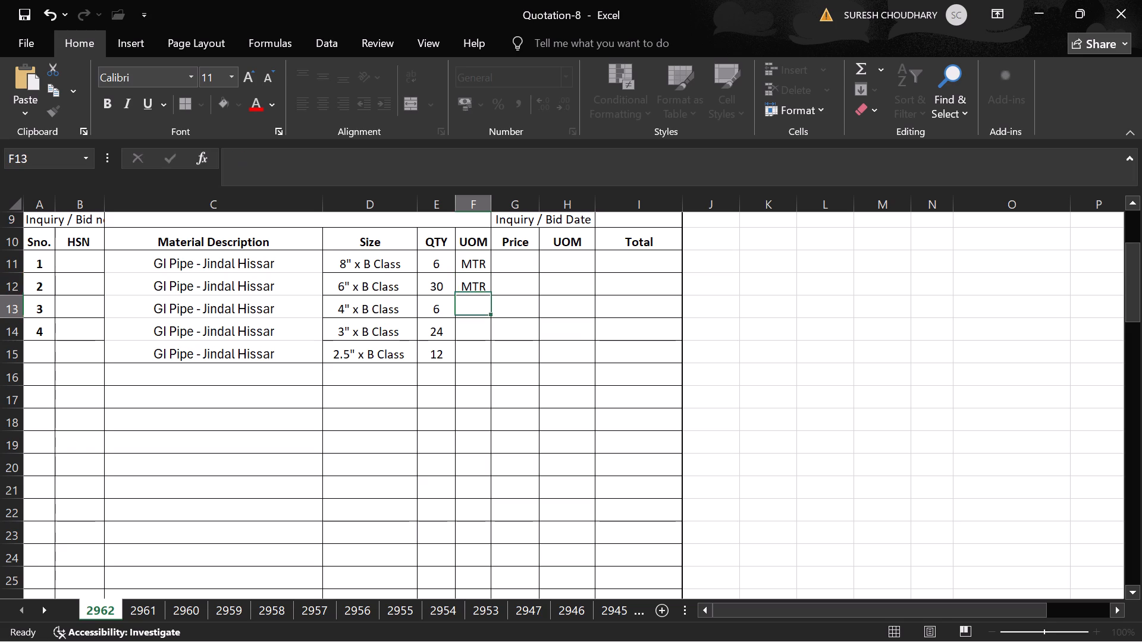
Enter the unit MTR in the UOM cells F13:F15 for the 4", 3" and 2.5" GI pipe items.
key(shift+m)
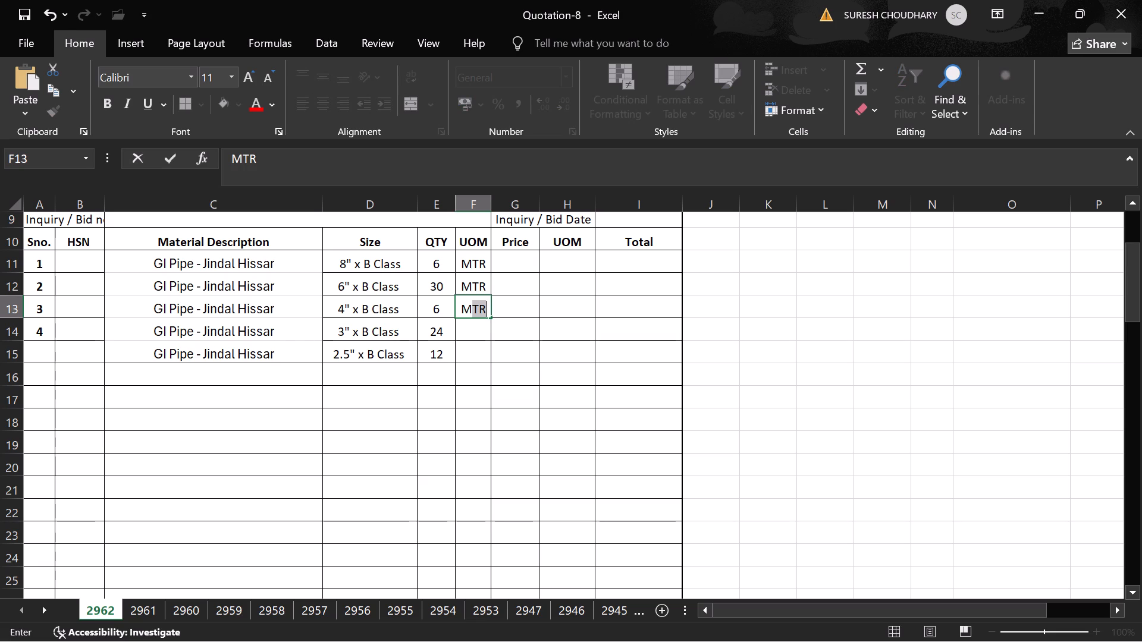
key(Down)
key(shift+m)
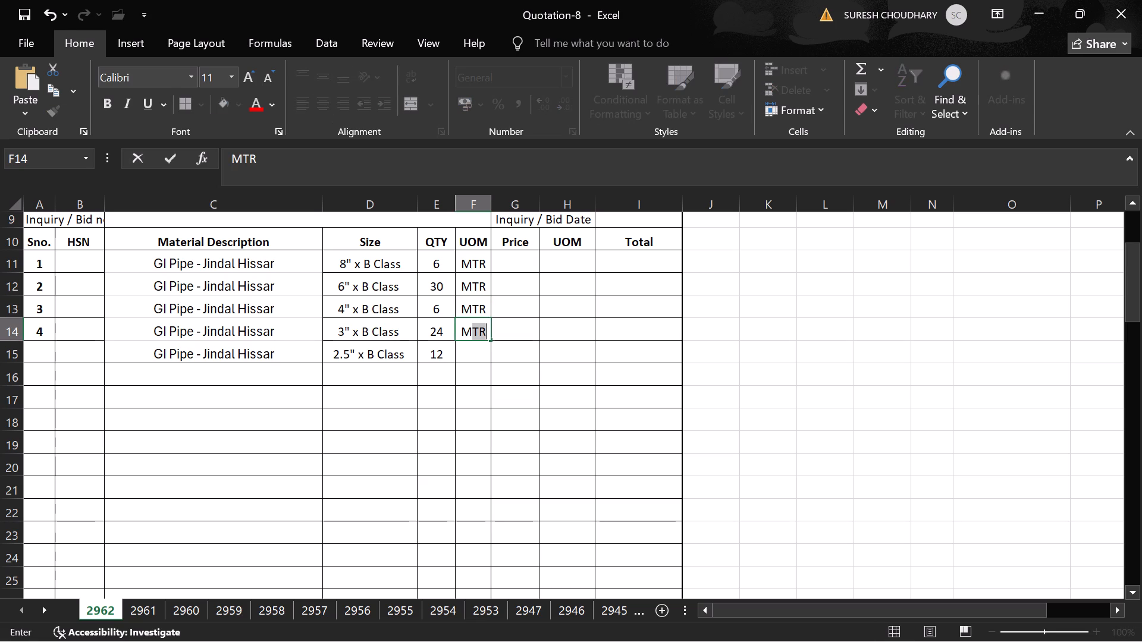
key(Return)
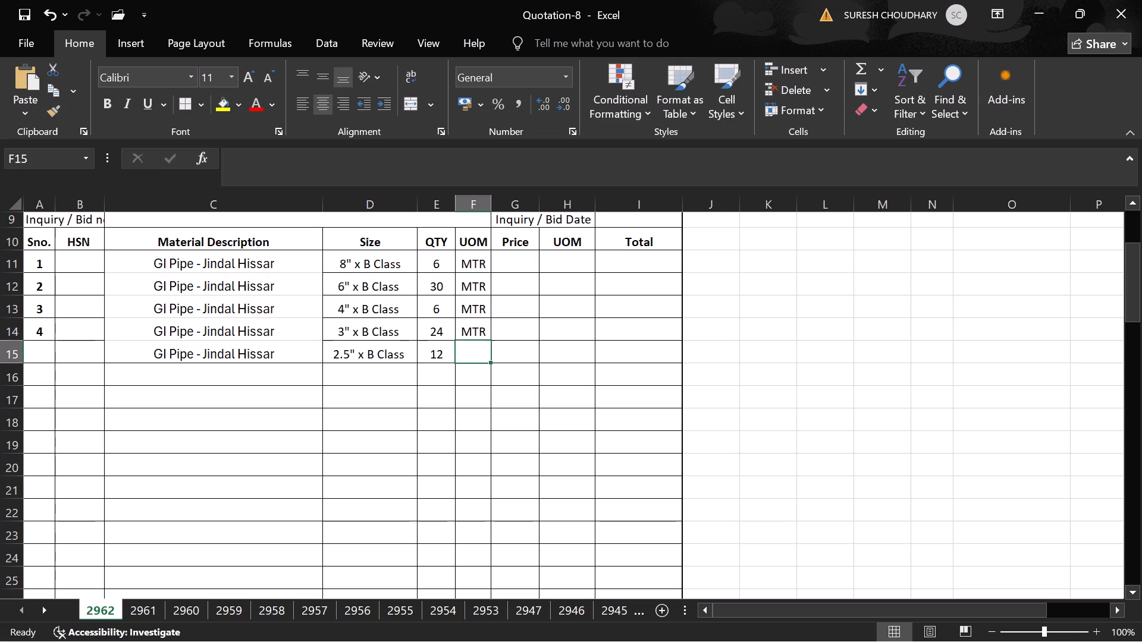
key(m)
key(BackSpace)
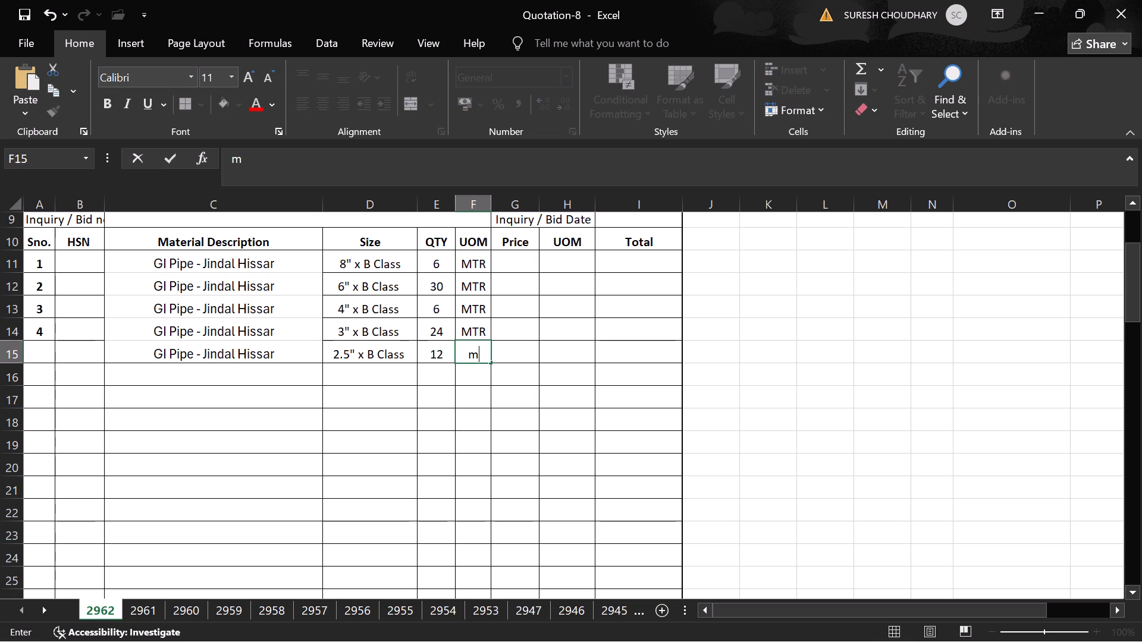
key(BackSpace)
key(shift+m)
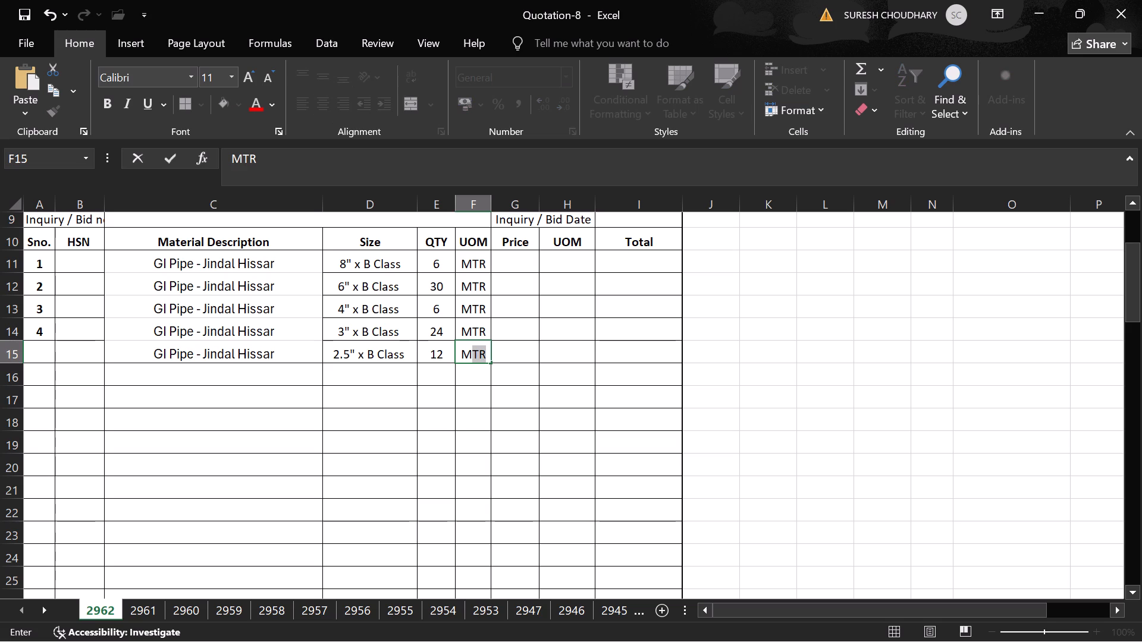
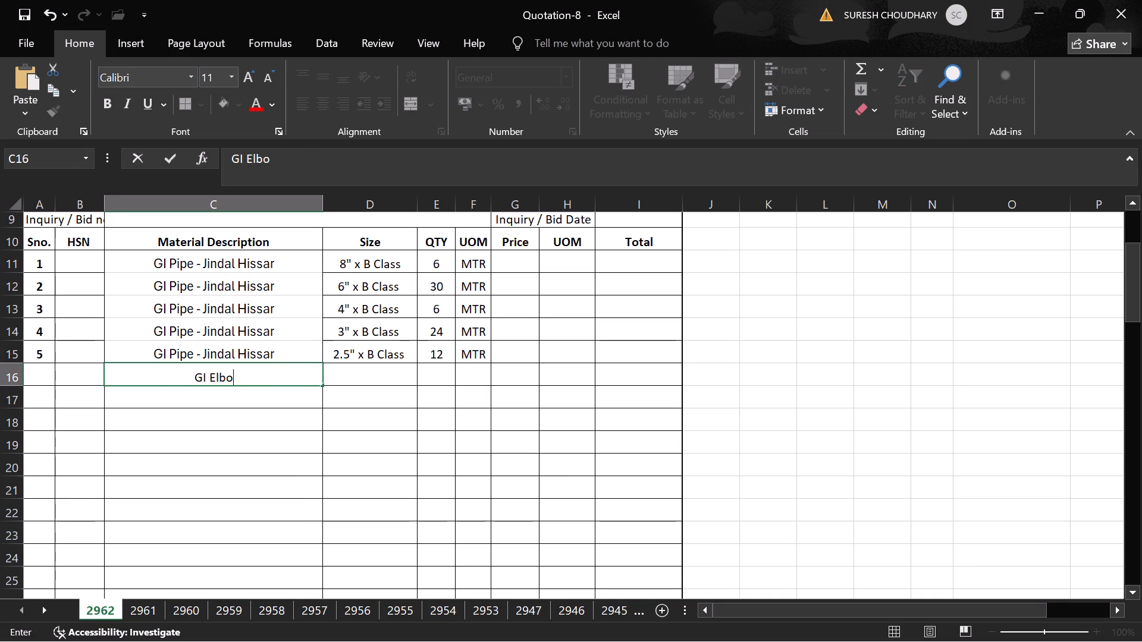
Enter GI Elbow as the Material Description in C16, directly below the fifth pipe item.
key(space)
key(Right)
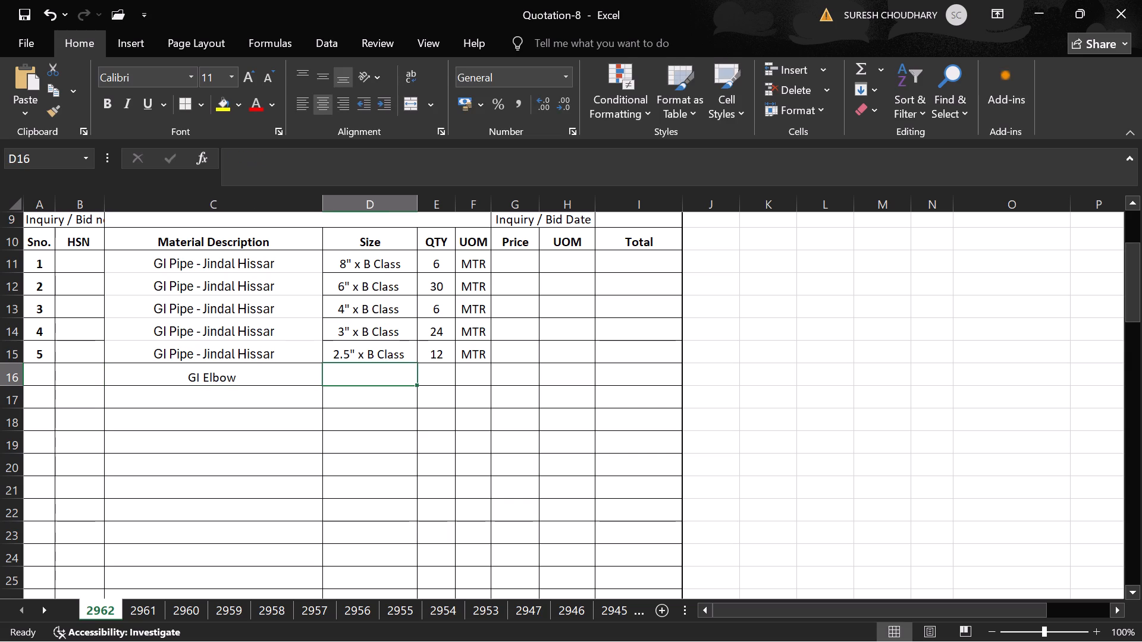
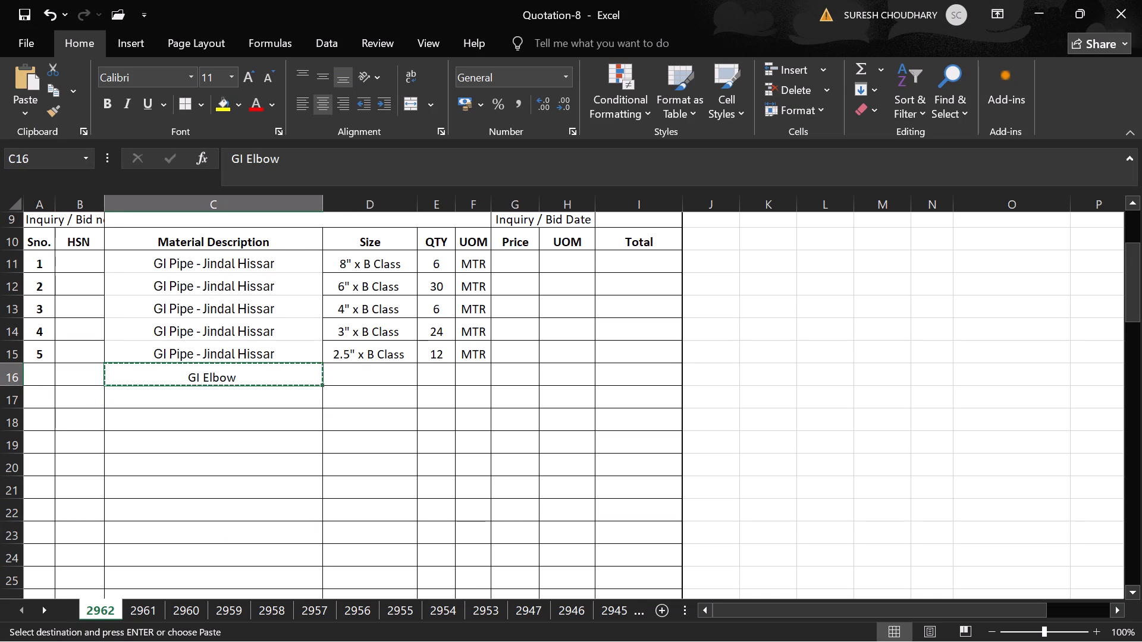
Paste the copied description GI Elbow into the next Material Description cell, C17, below the first elbow row.
key(Down)
key(ctrl+v)
key(Down)
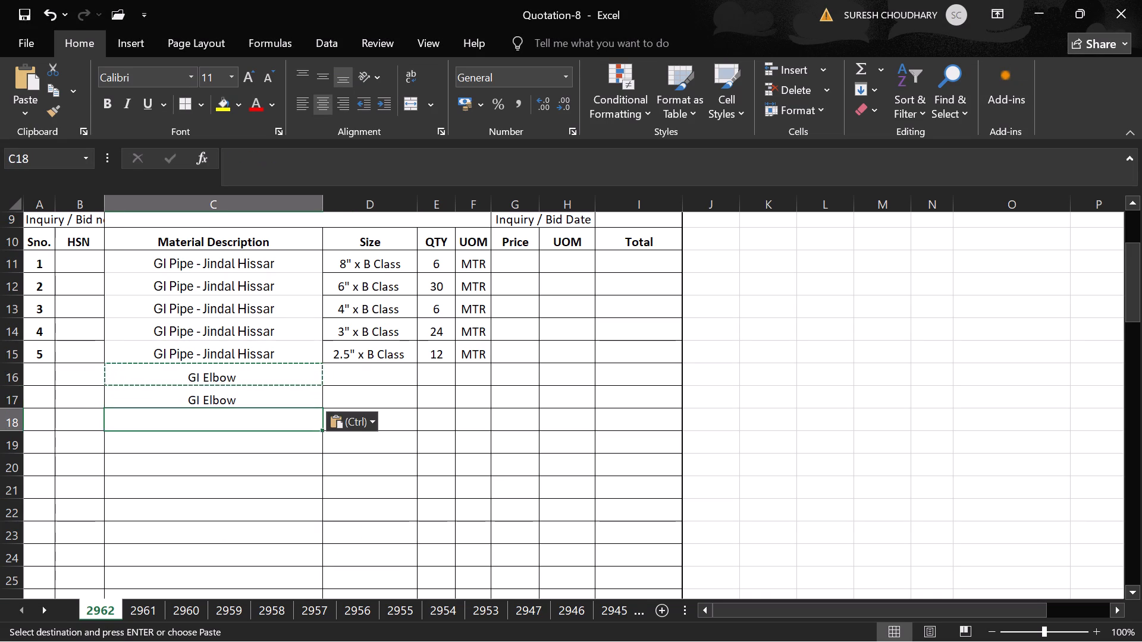
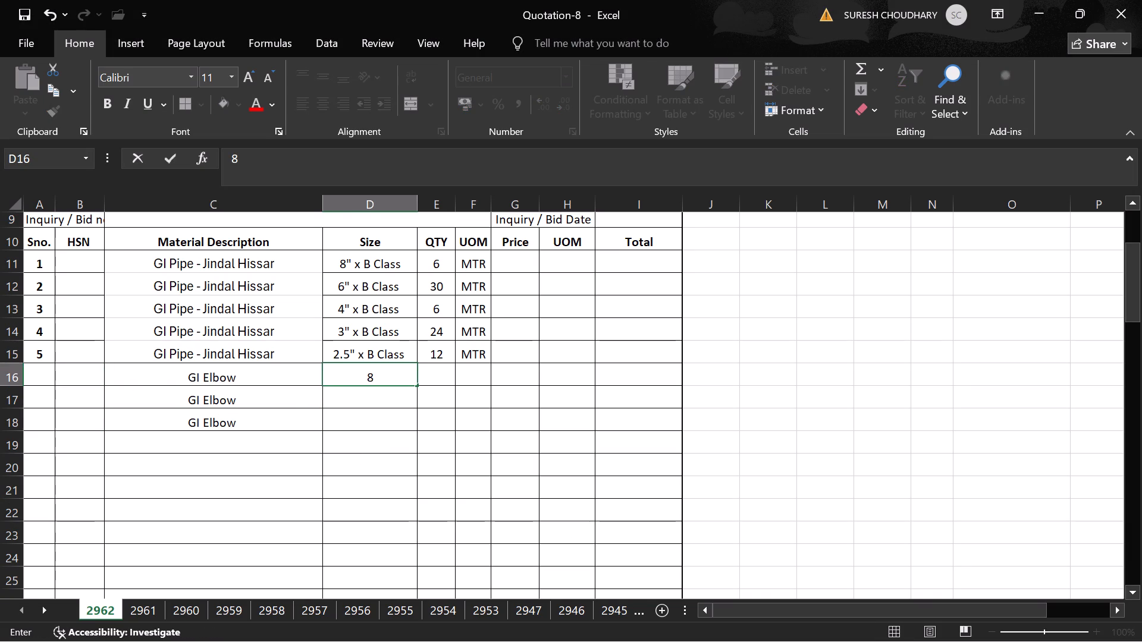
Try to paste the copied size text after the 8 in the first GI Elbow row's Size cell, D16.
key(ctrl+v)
Open the fifth item's size text in cell D15 for editing, leaving 8 entered as the first GI Elbow's size.
click(397, 345)
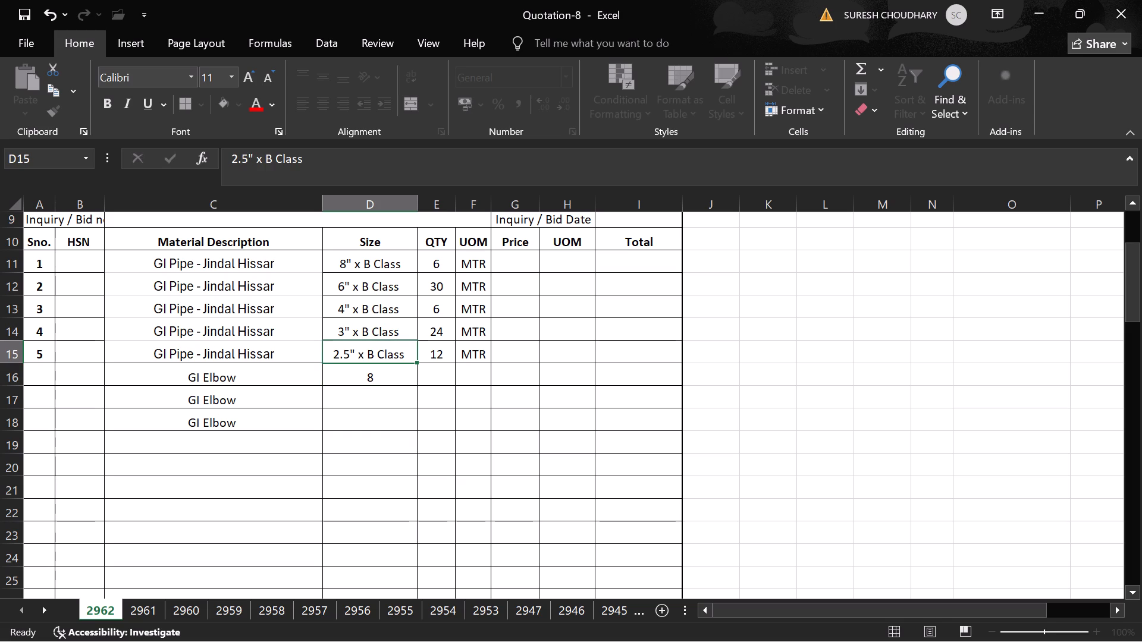
drag(292, 156, 291, 156)
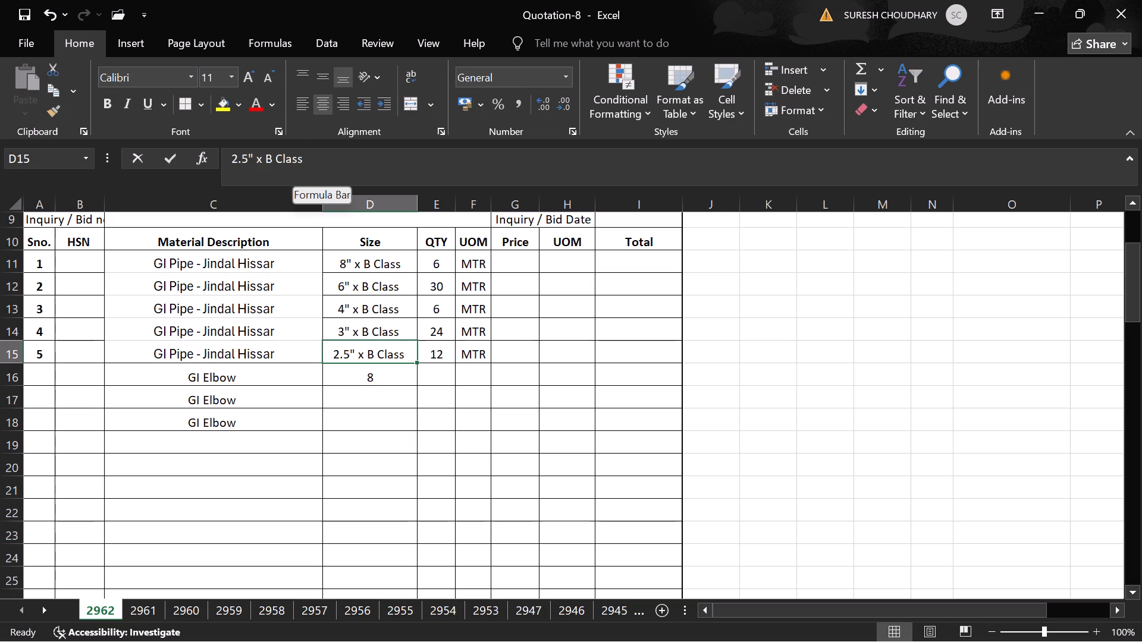
Copy the suffix " x B Class from the fifth item's size and append it to the first GI Elbow's size in D16, giving 8" x B Class.
drag(291, 156, 257, 155)
drag(303, 161, 295, 162)
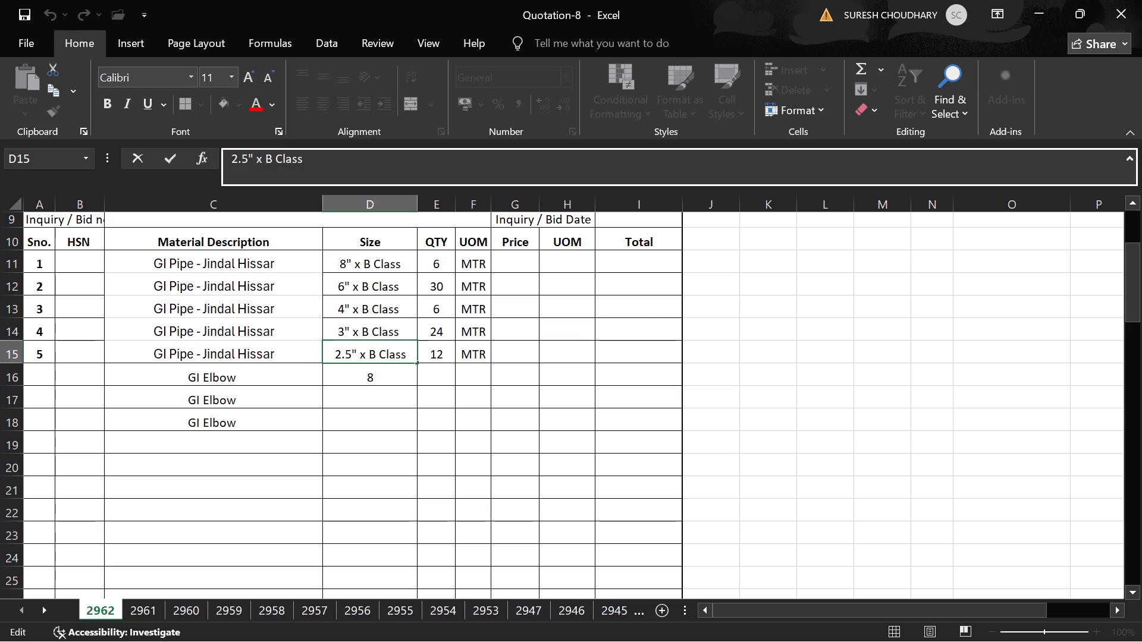
drag(295, 162, 247, 159)
key(ctrl+c)
click(399, 370)
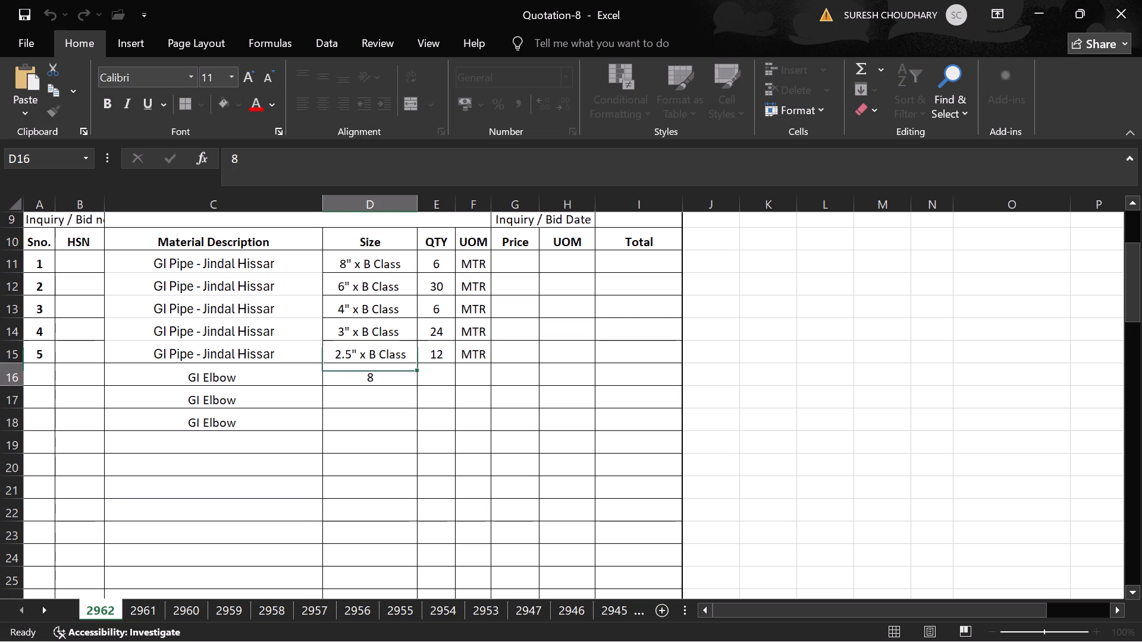
click(303, 161)
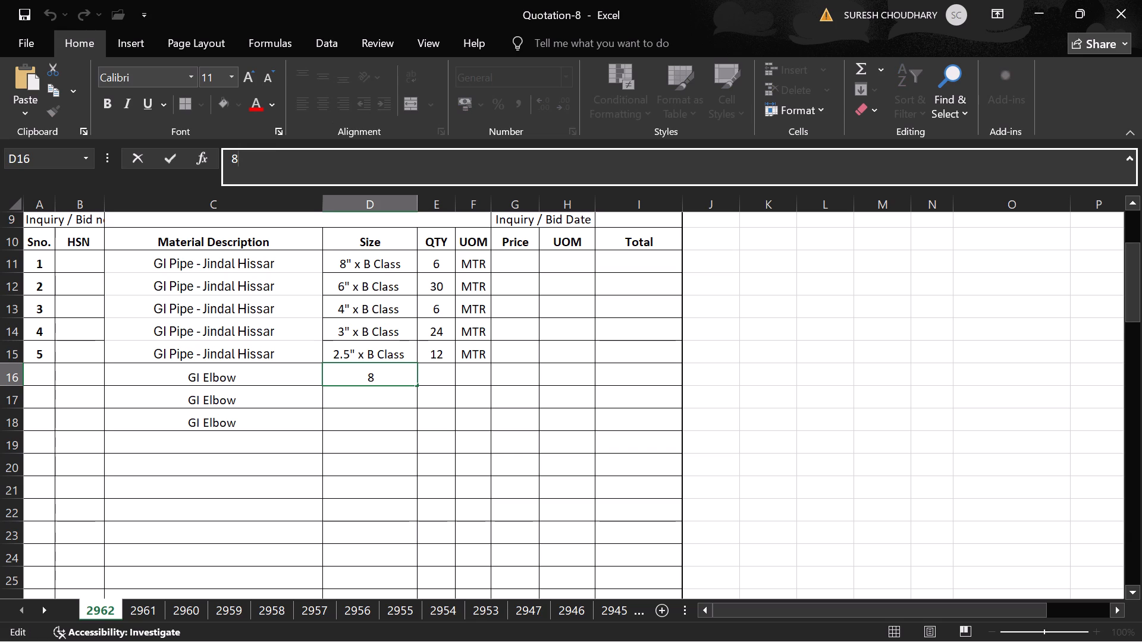
key(ctrl+v)
key(Return)
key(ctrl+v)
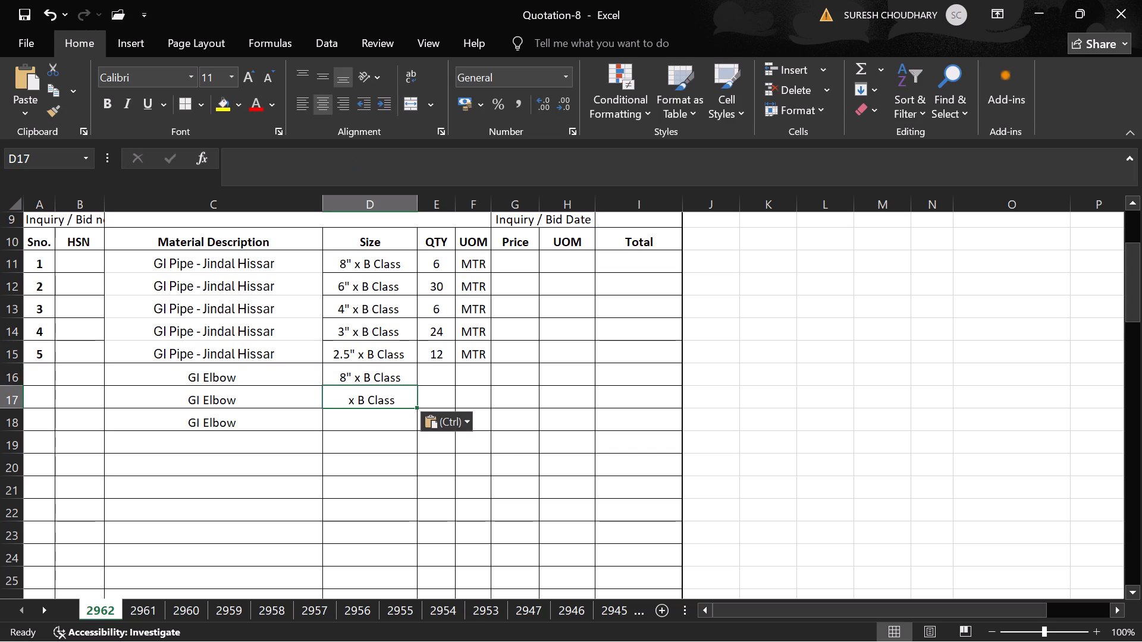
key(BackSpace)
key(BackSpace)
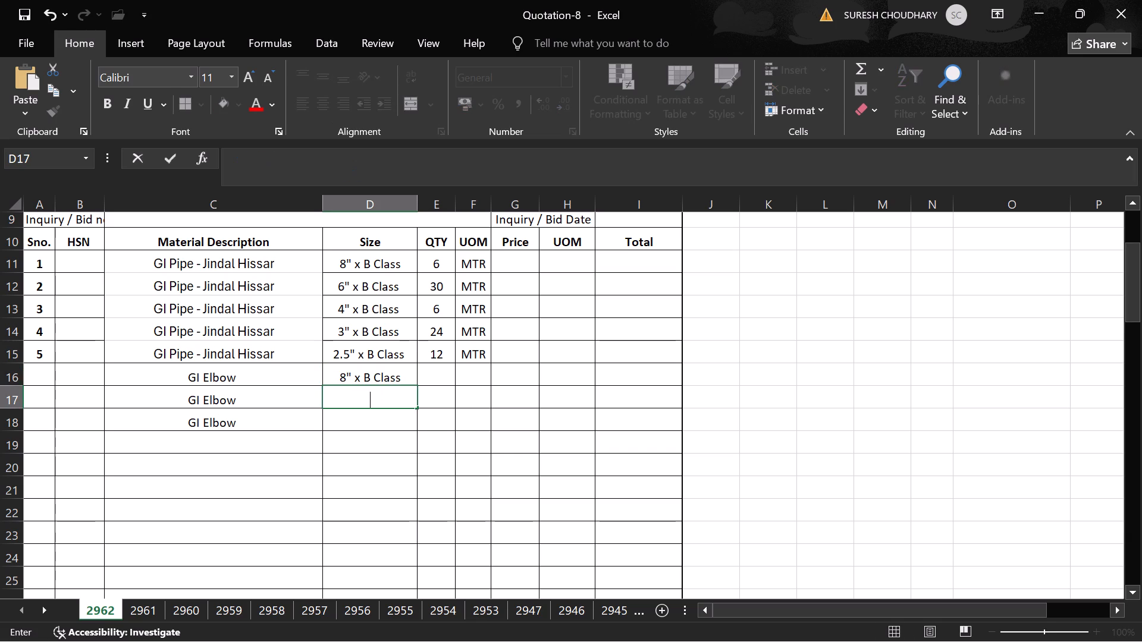
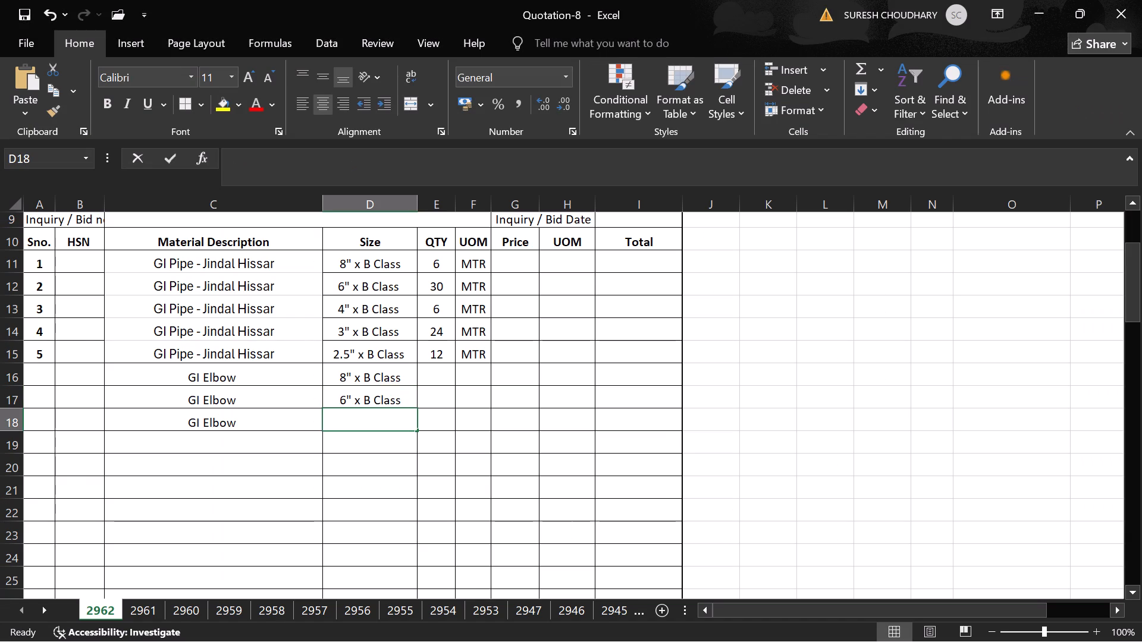
Complete the third GI Elbow's size in D18 as 4" x B Class, and go to the first elbow's quantity cell, E16.
key(ctrl+v)
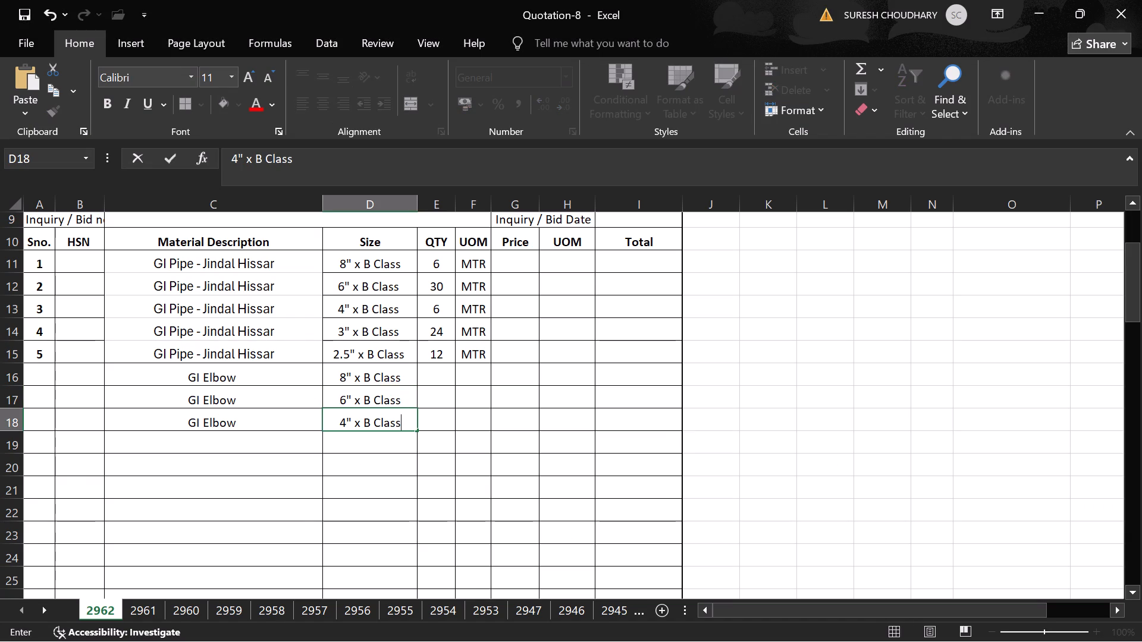
key(Right)
key(Up)
key(Up)
key(Up)
key(Down)
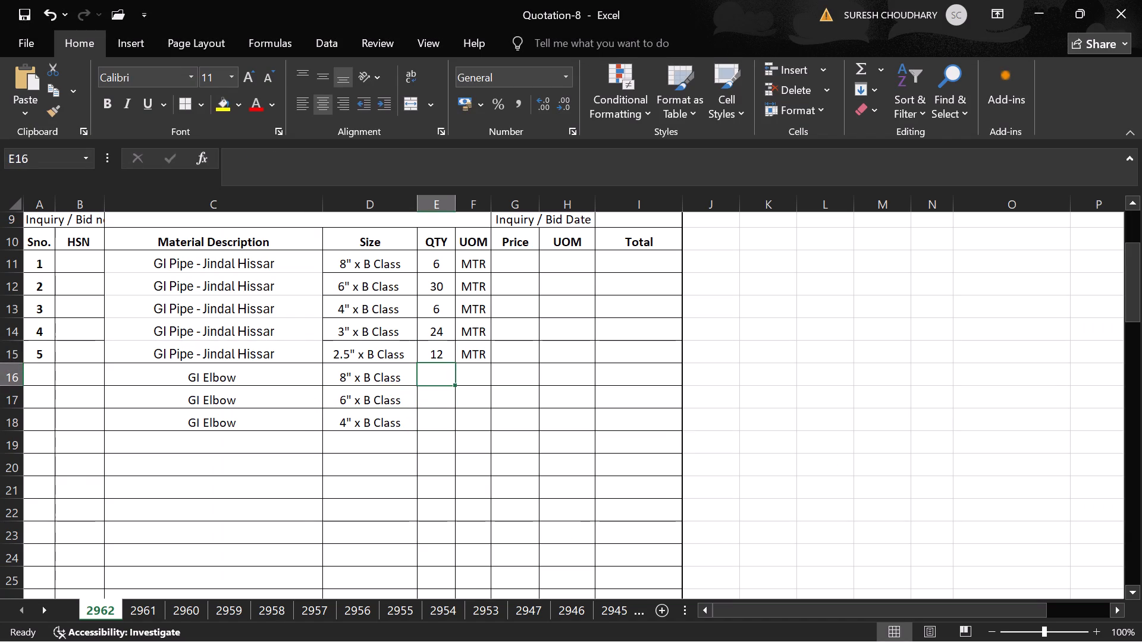
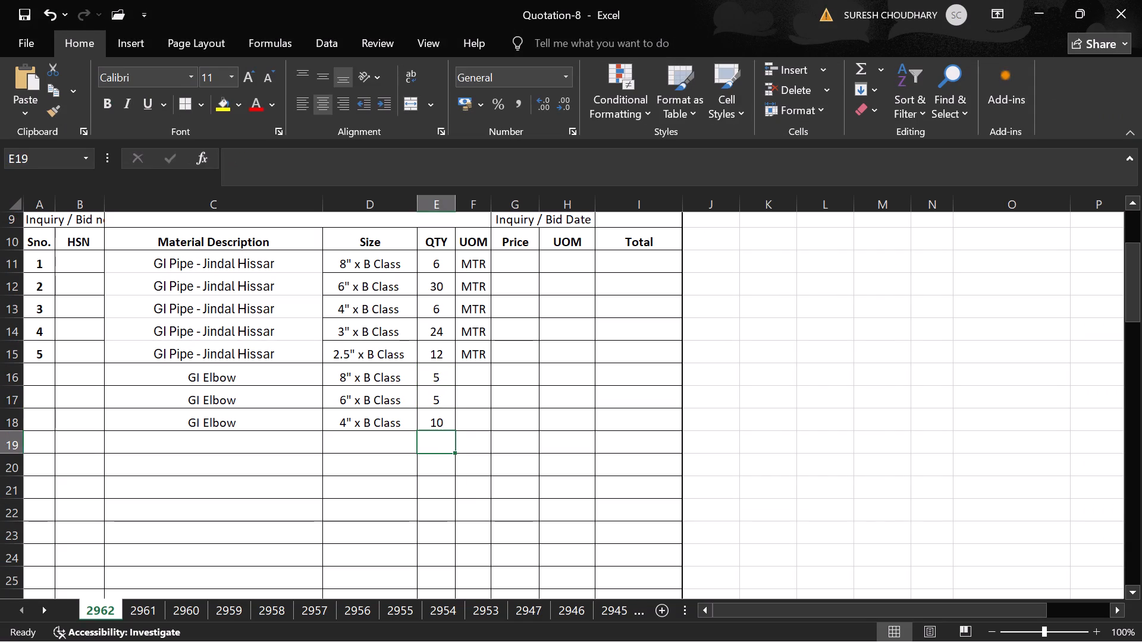
Select the blank UOM cell F19, just below the 4" x B Class GI Elbow row.
key(Right)
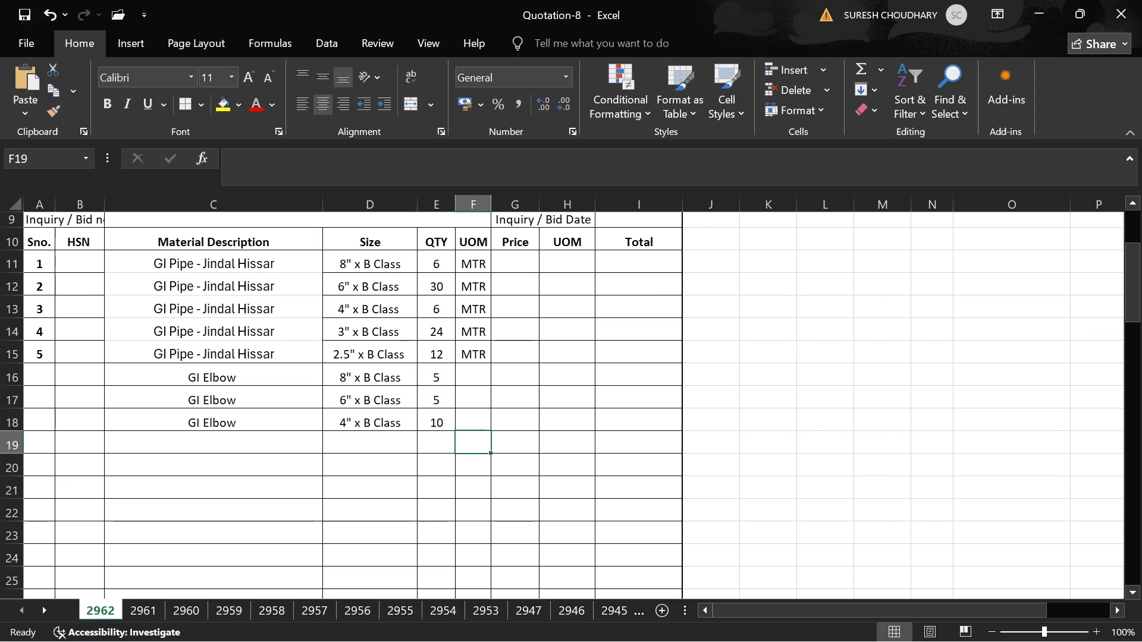
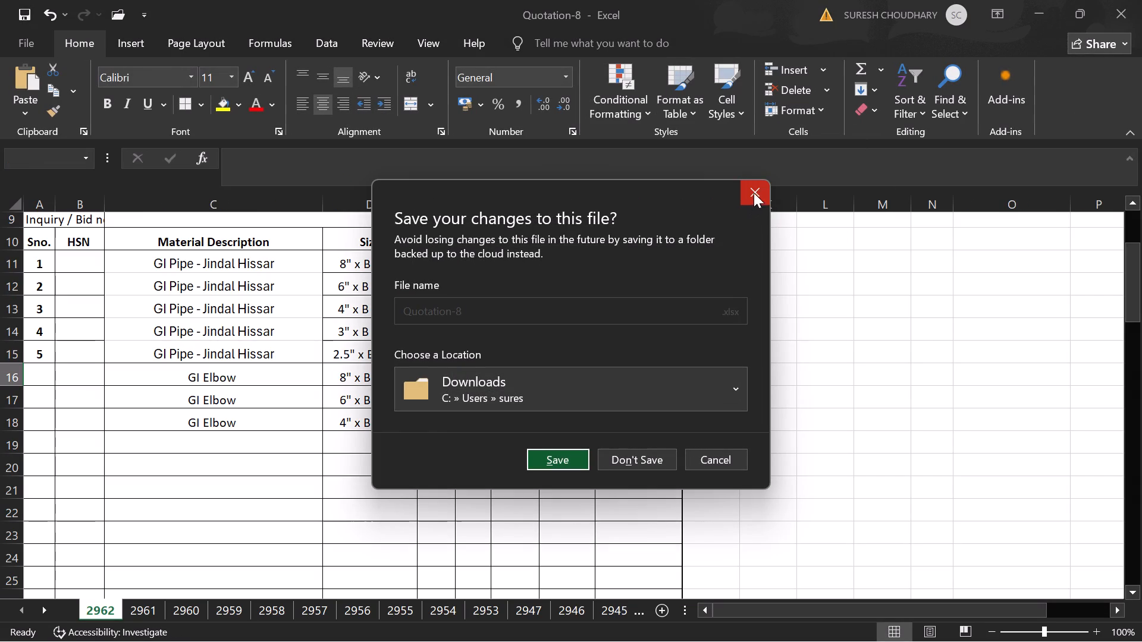
Dismiss the save prompt to cancel closing the Quotation-8 workbook and return to sheet 2962.
click(753, 191)
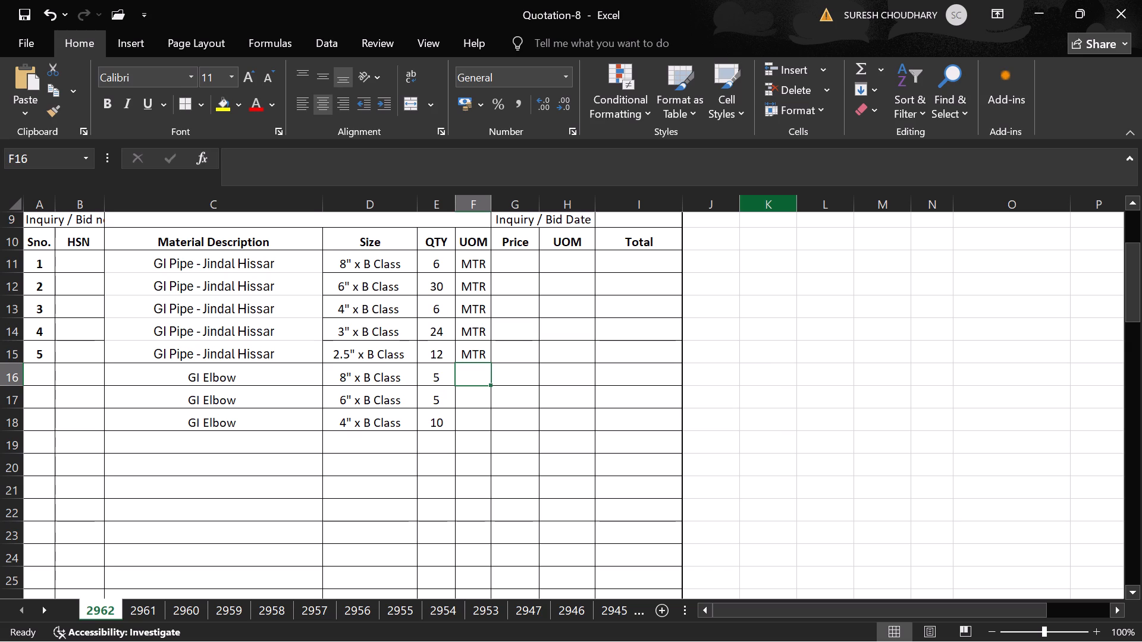
Create a new blank workbook alongside the open Quotation-8 workbook.
key(ctrl+n)
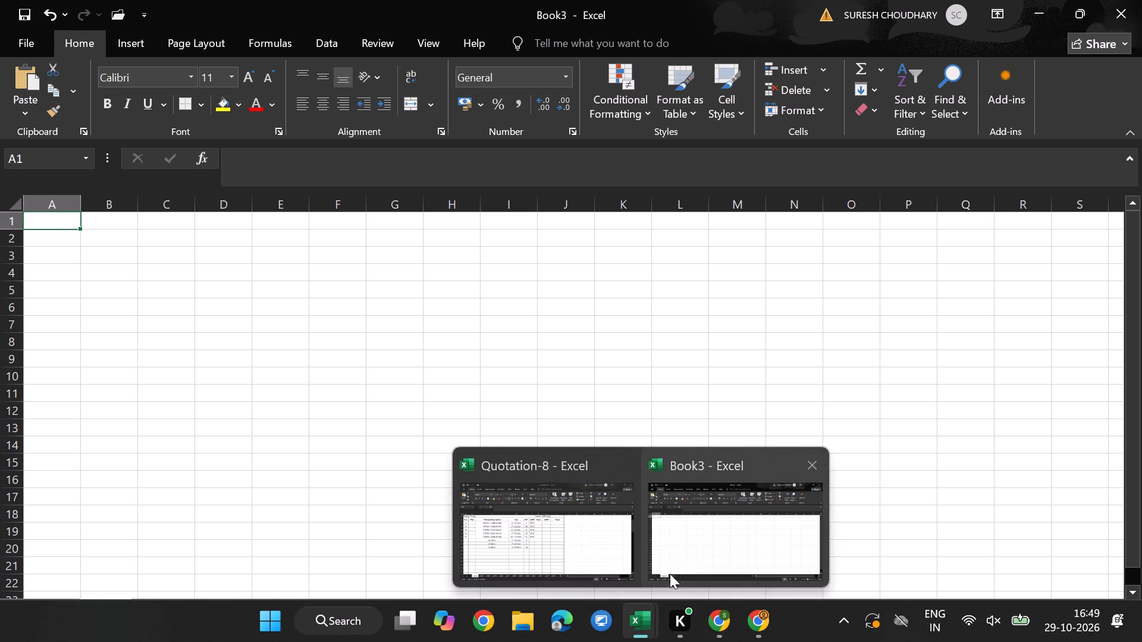
Switch from the blank Book3 to the Quotation-8 workbook and save it.
click(678, 558)
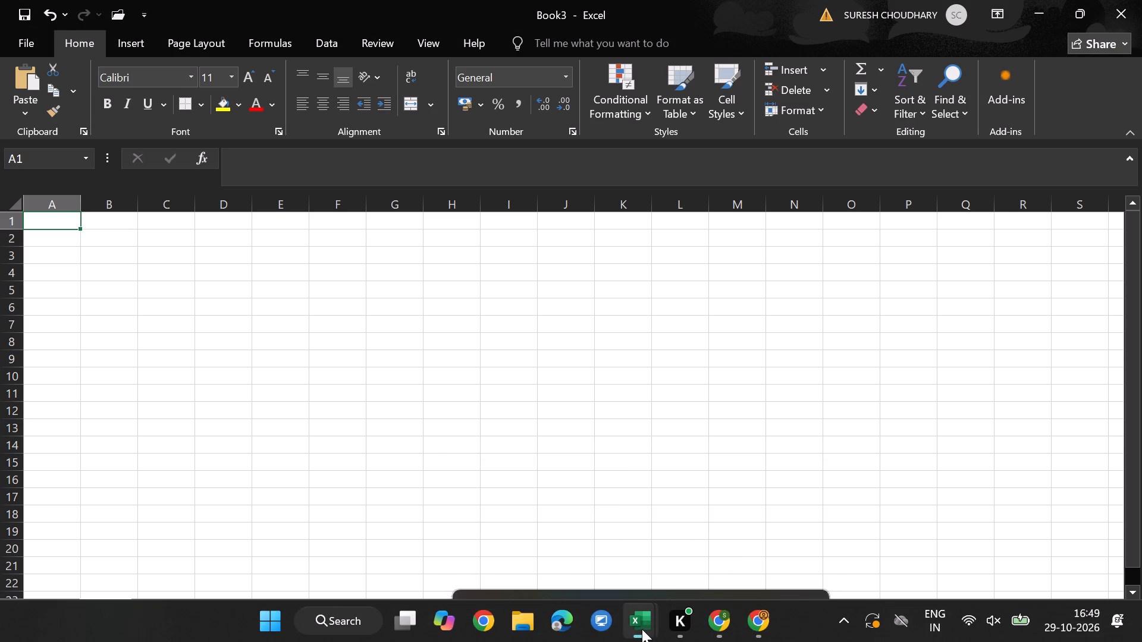
click(594, 558)
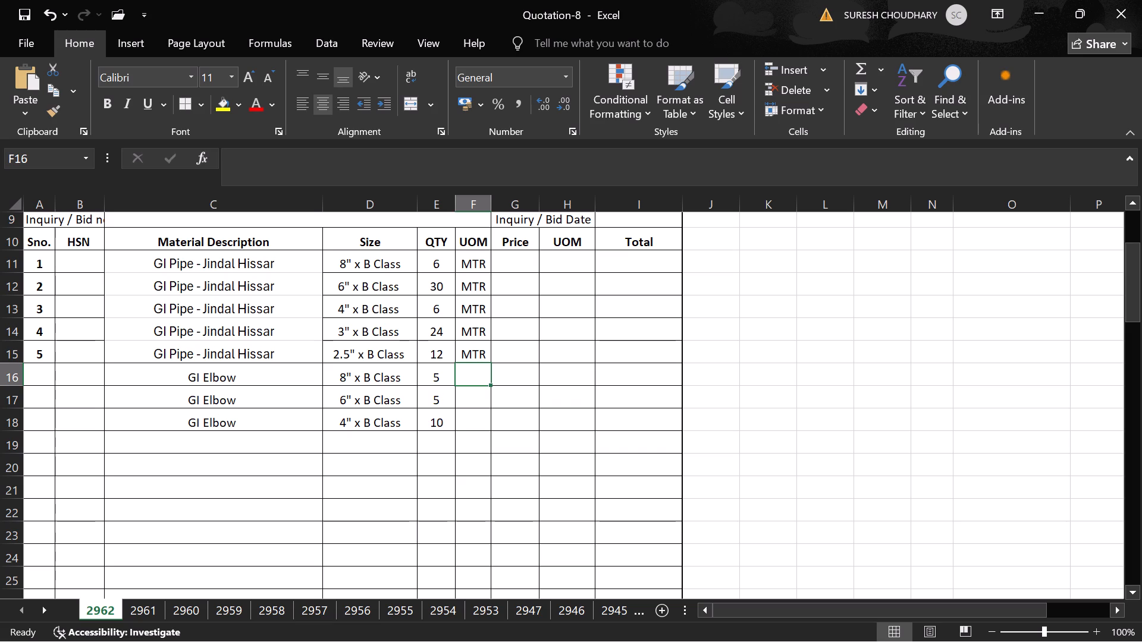
key(ctrl+s)
Enter NOS as the unit of measure for the three GI Elbow rows, in cells F16 to F18.
key(shift+n)
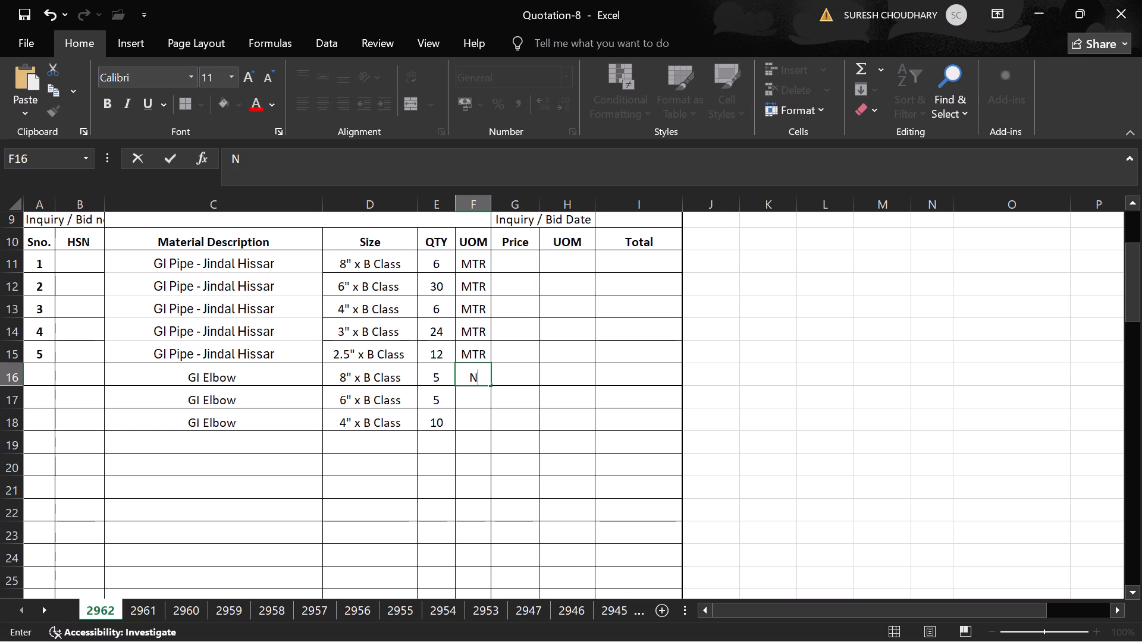
text(OS)
key(Return)
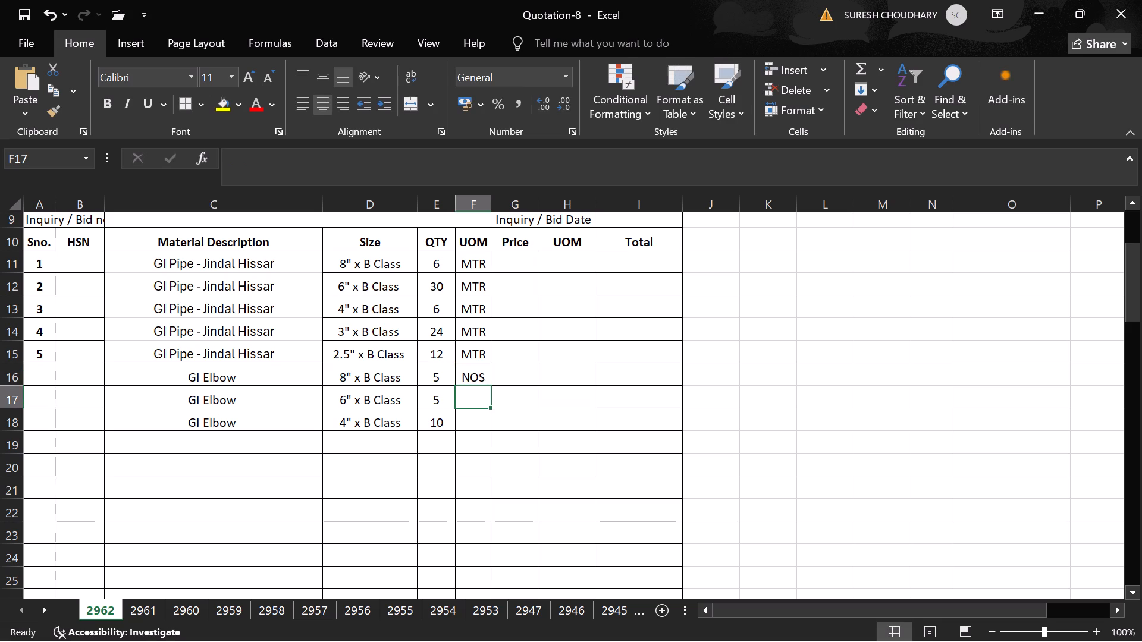
key(shift+n)
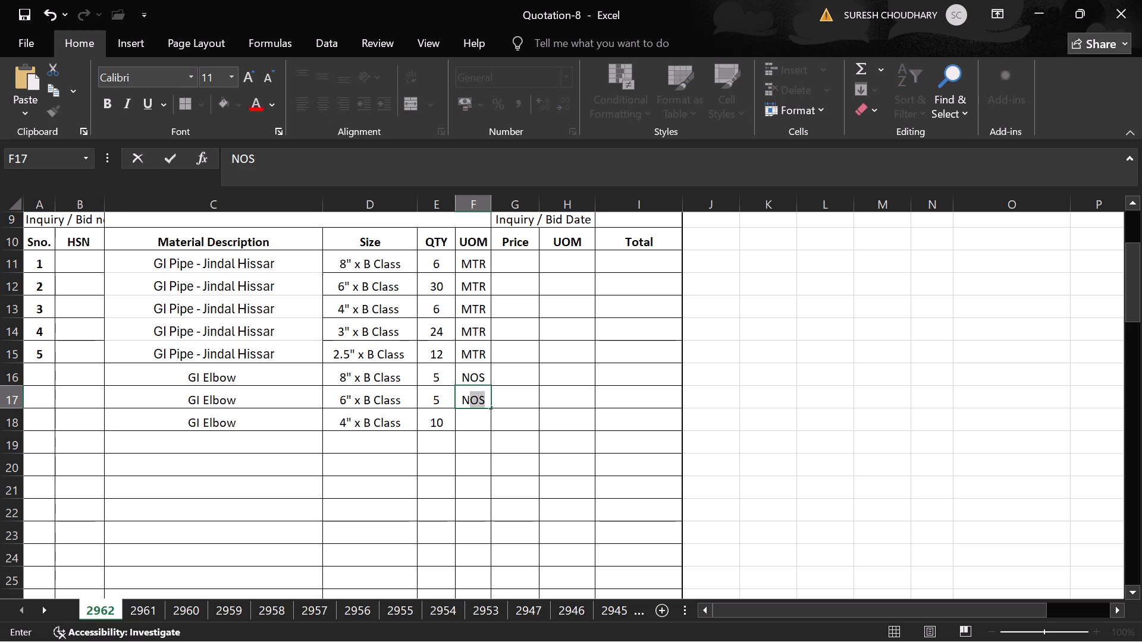
key(Down)
key(shift+n)
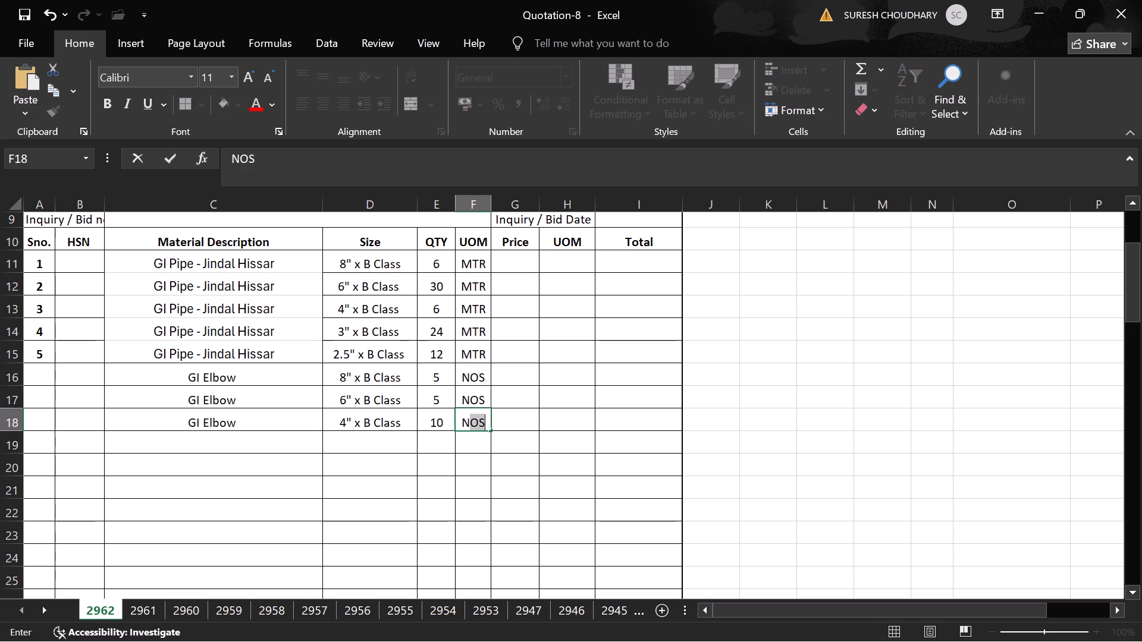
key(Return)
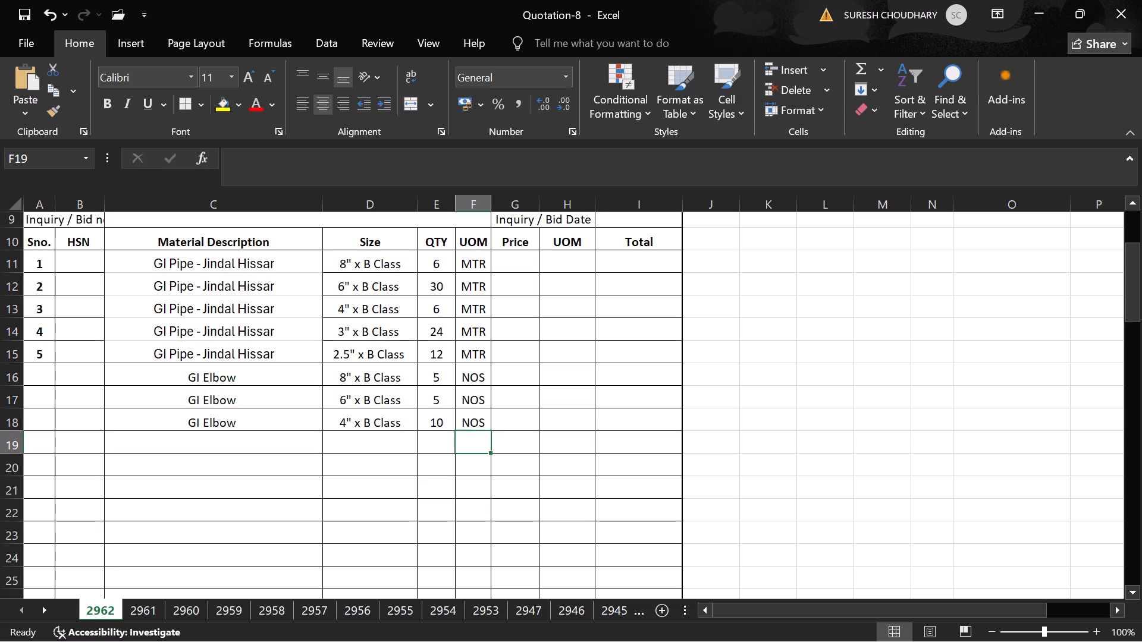
Switch from the Quotation-8 workbook to the blank Book3 workbook and close it.
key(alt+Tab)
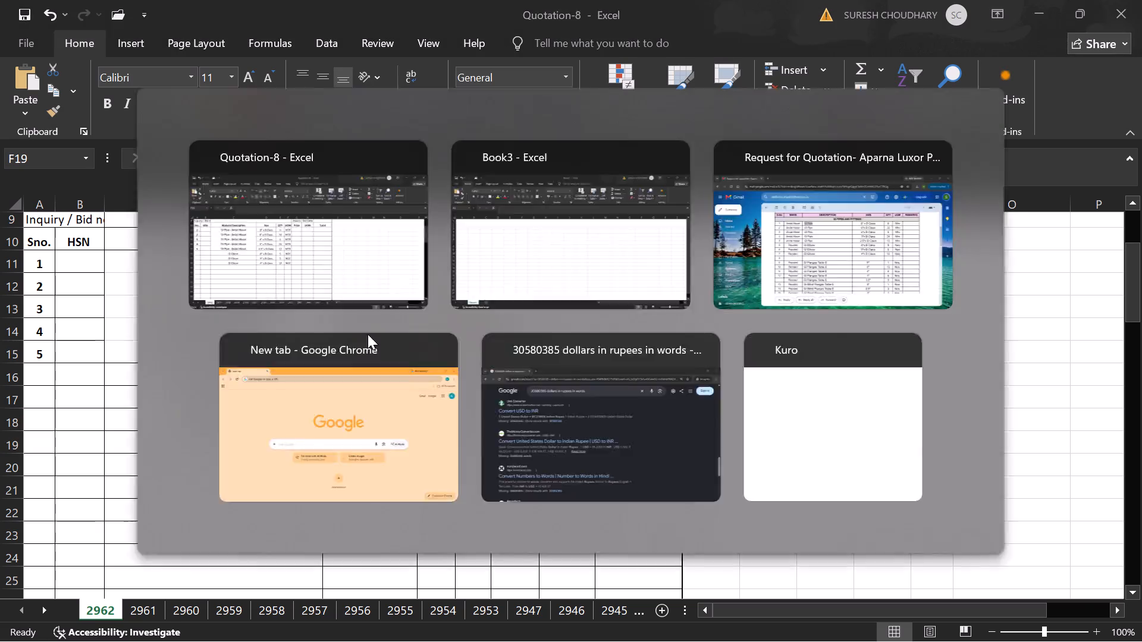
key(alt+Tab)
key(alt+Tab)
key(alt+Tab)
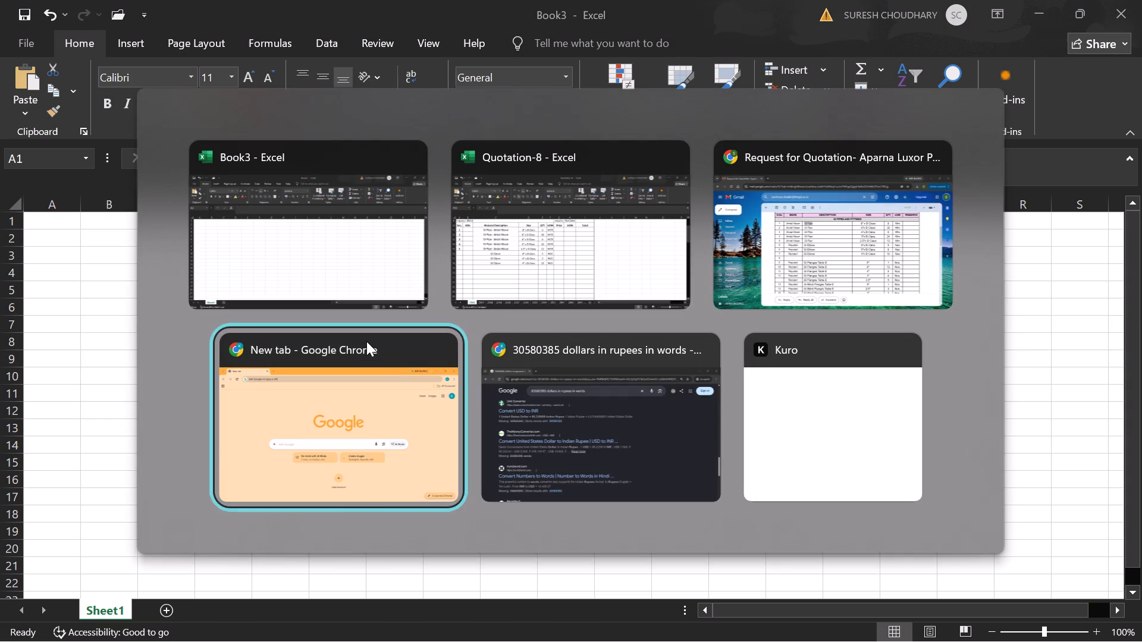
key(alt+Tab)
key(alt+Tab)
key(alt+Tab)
click(1128, 15)
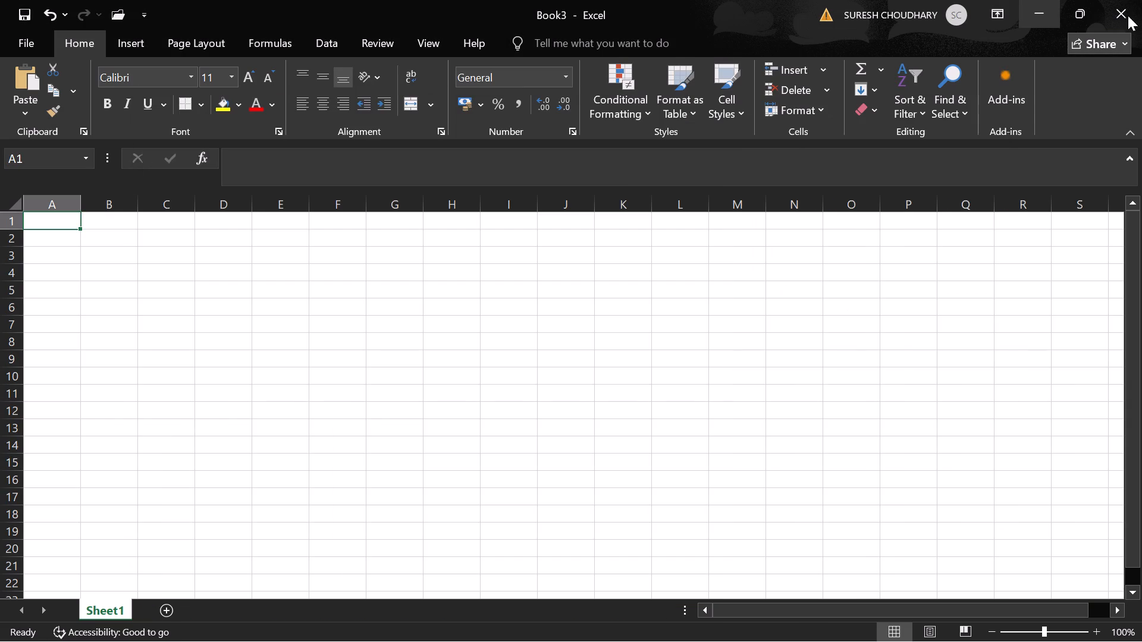
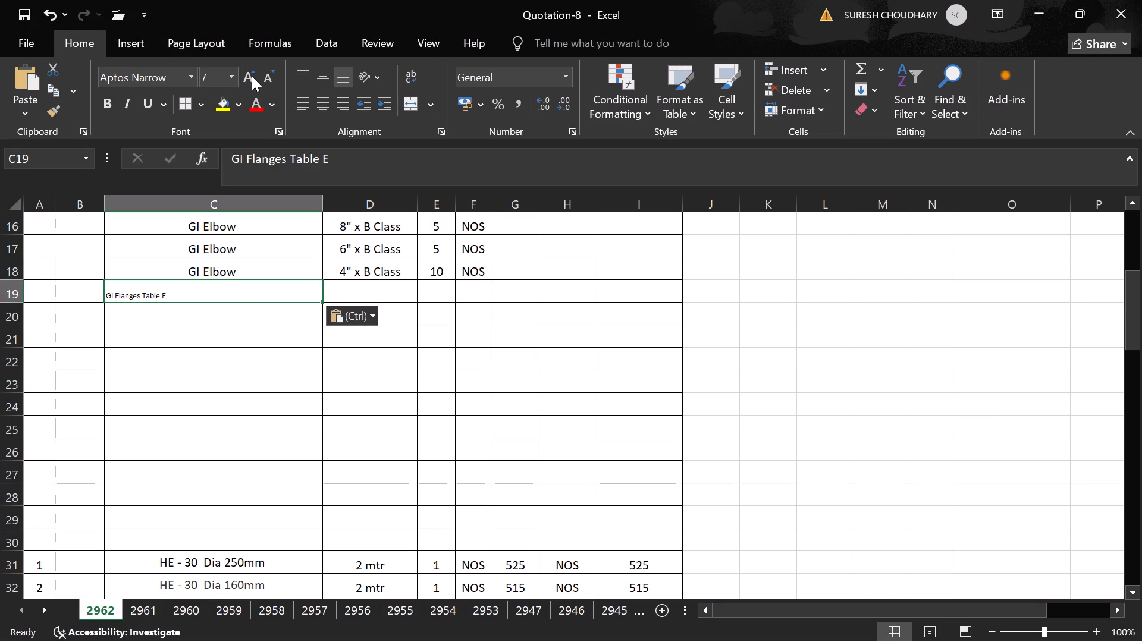
Centre the GI Flanges Table E description in cell C19 and enlarge its font to size 10.
double_click(325, 106)
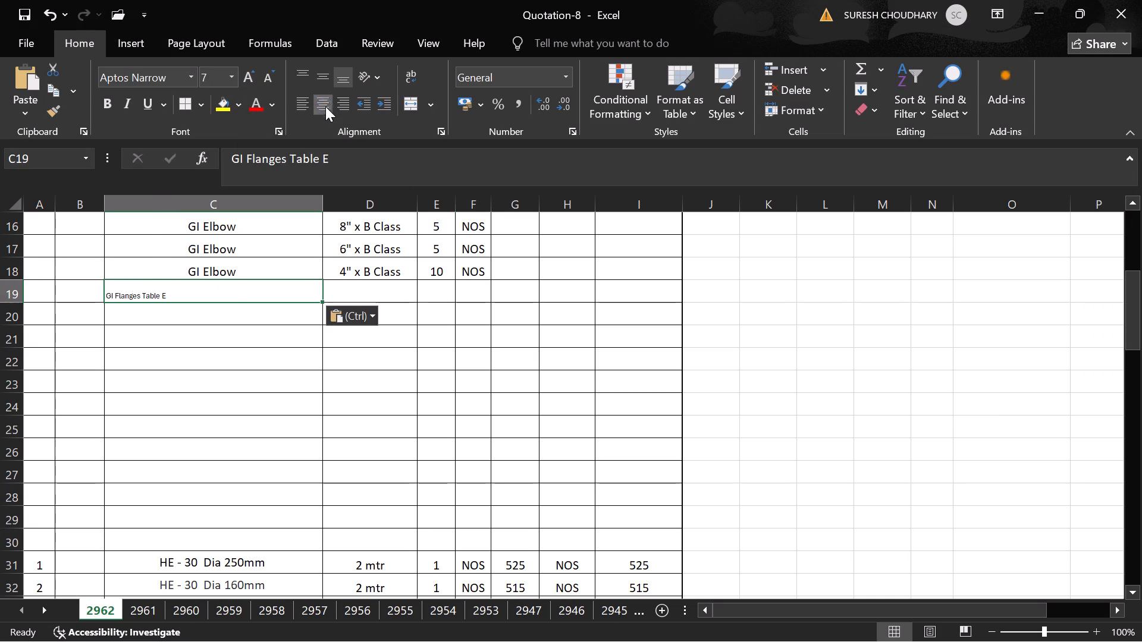
click(249, 77)
click(249, 77)
click(249, 77)
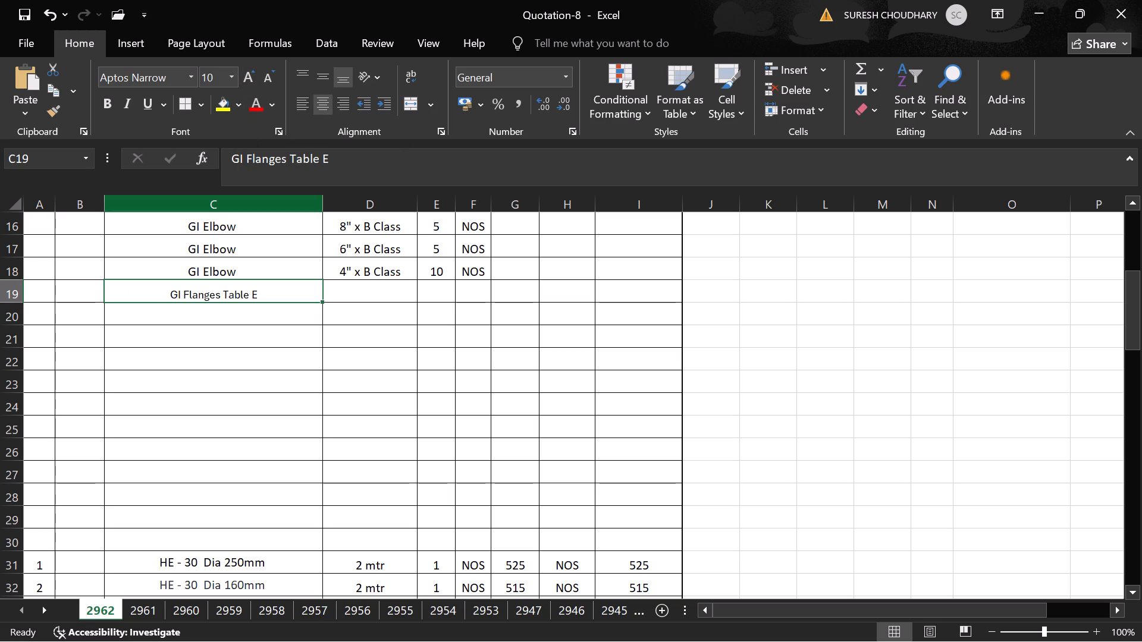
Increase the font size of the GI Flanges Table E description in cell C19 to 11.
click(246, 78)
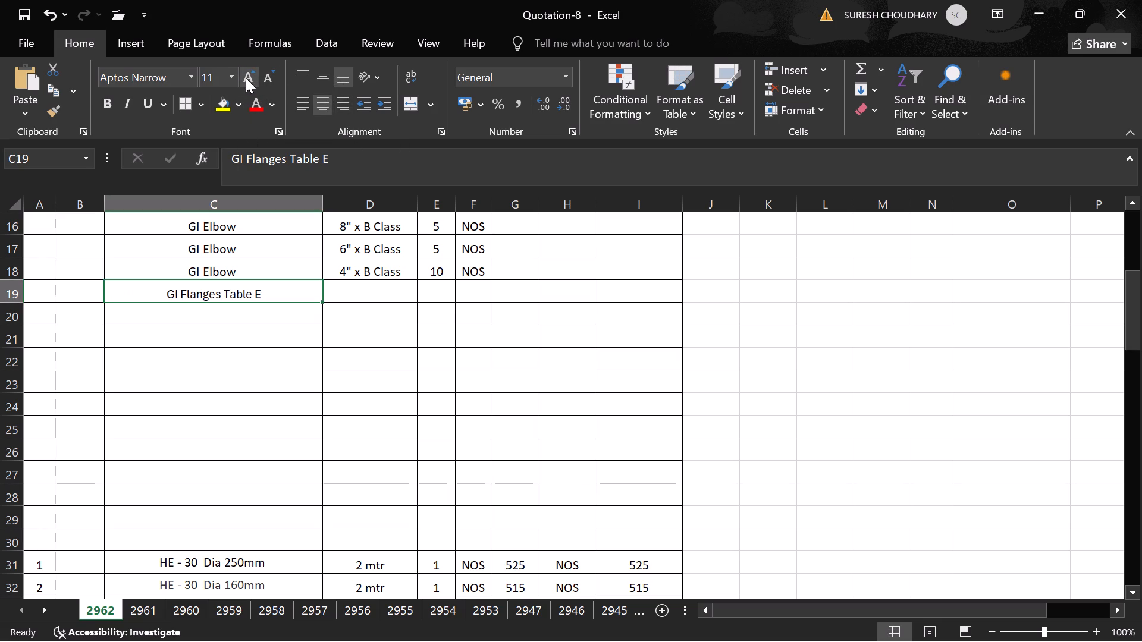
click(245, 266)
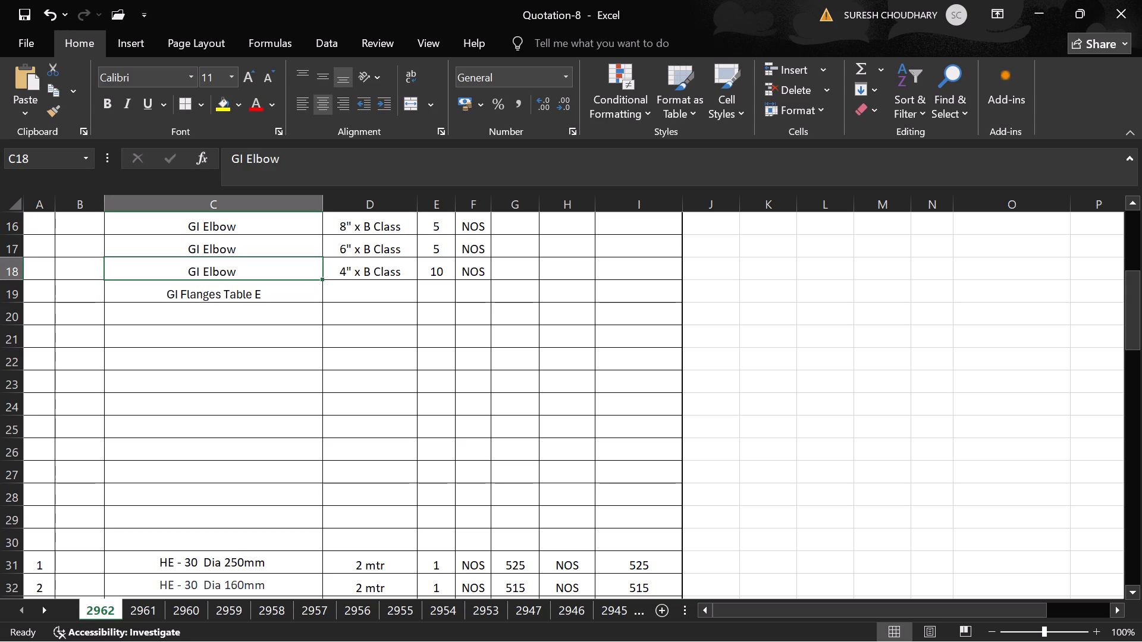
Open the GI Flanges Table E description in cell C19 for editing.
double_click(242, 289)
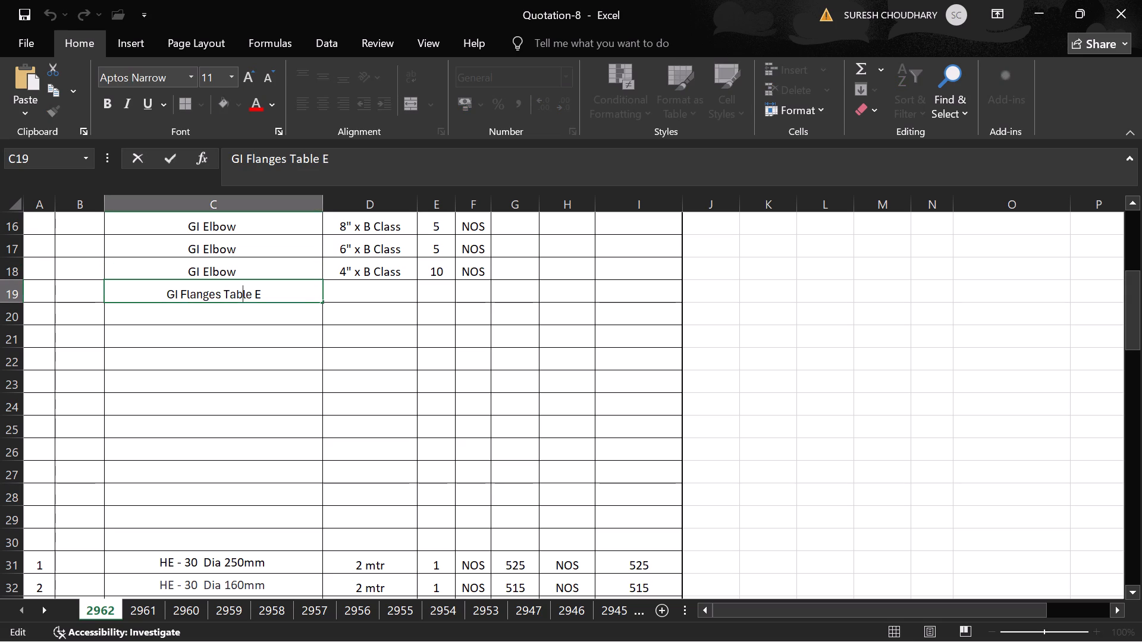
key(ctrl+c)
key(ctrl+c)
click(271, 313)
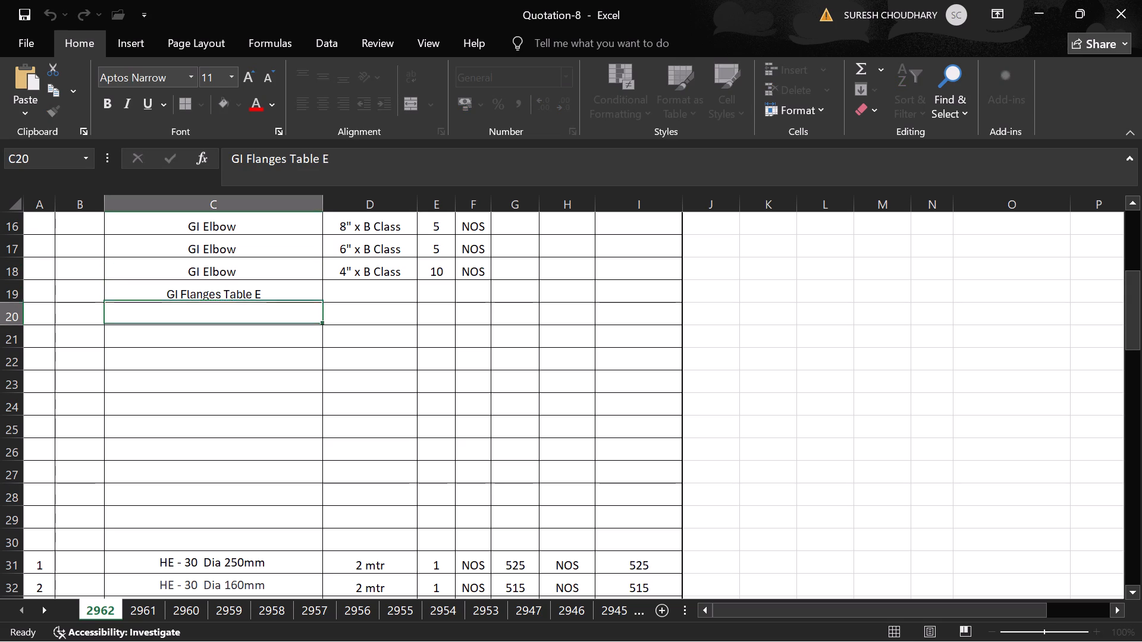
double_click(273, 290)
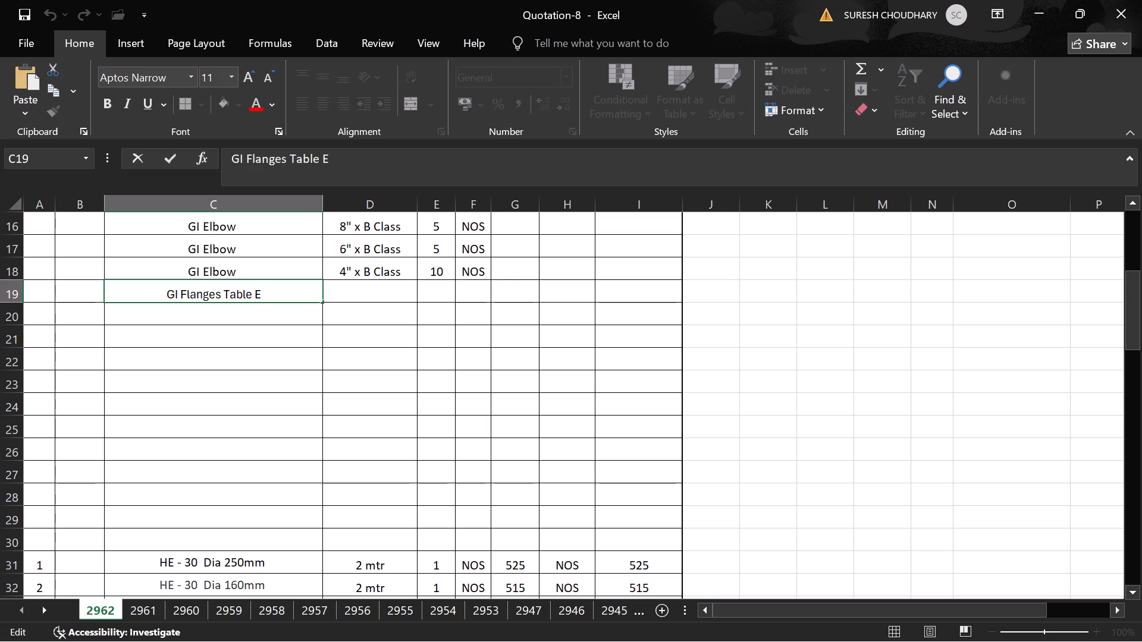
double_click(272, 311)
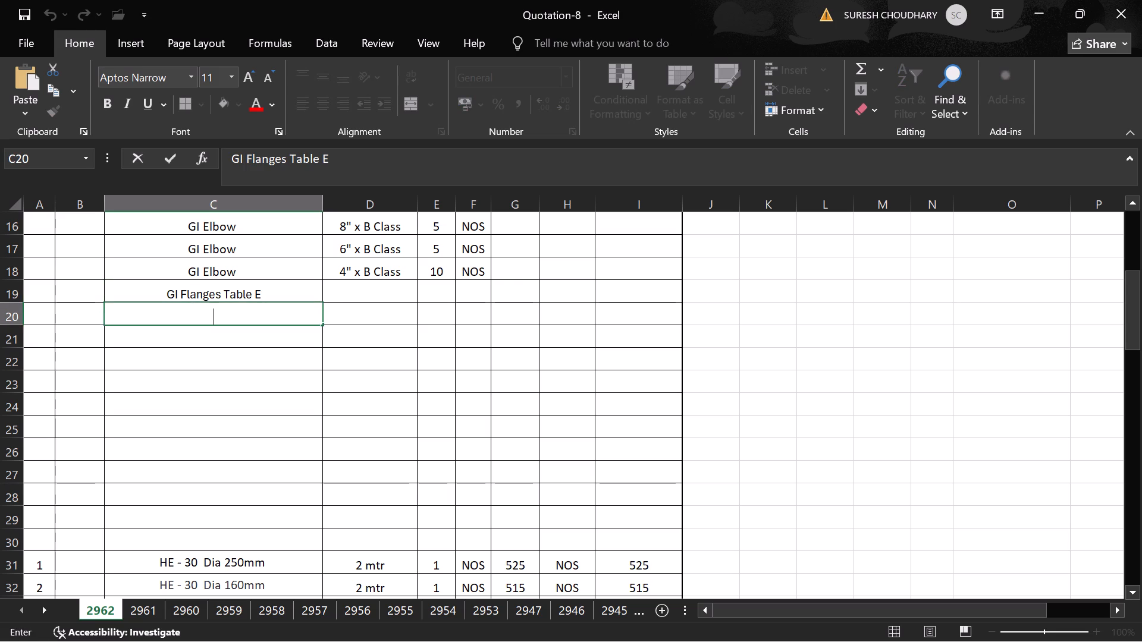
Copy the GI Flanges Table E description from cell C19 into the row below, cell C20.
key(Up)
key(ctrl+c)
key(Down)
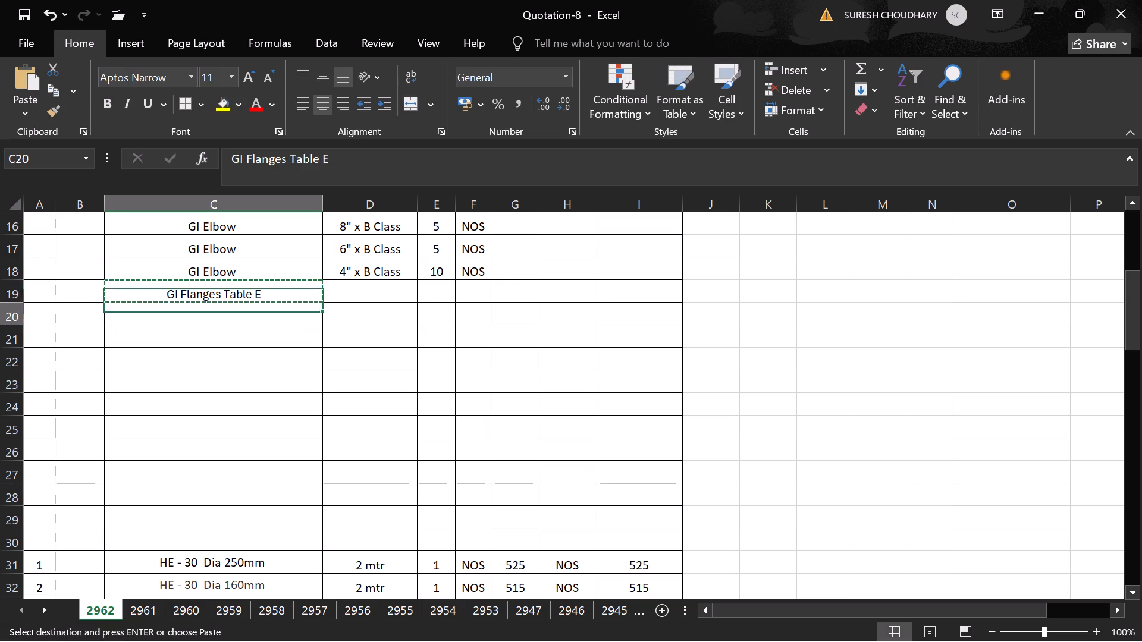
key(ctrl+v)
key(Down)
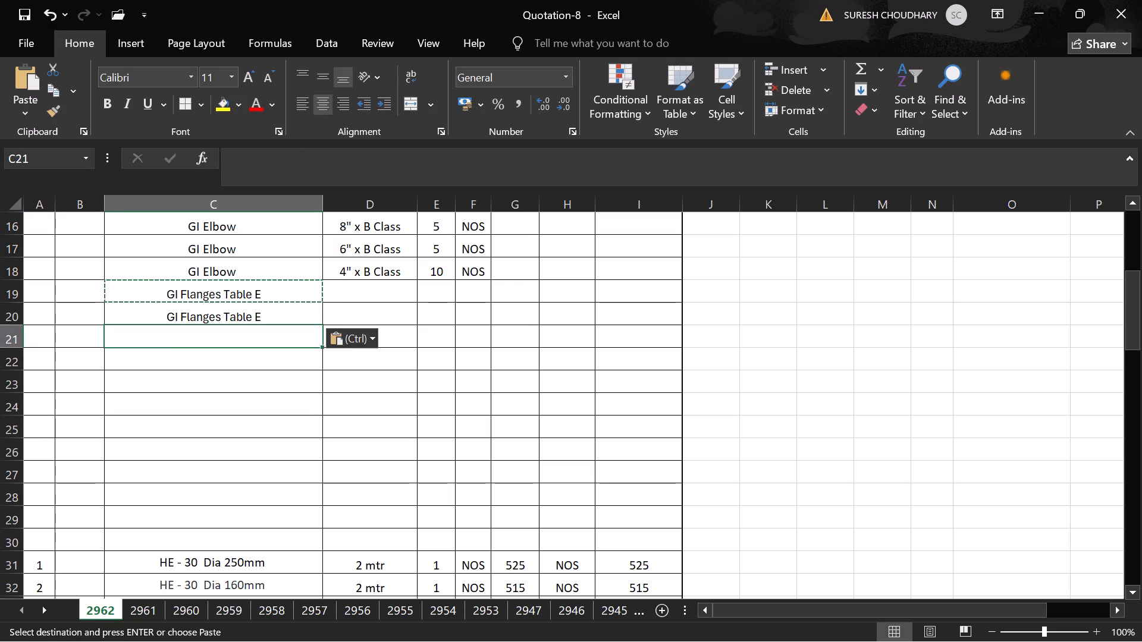
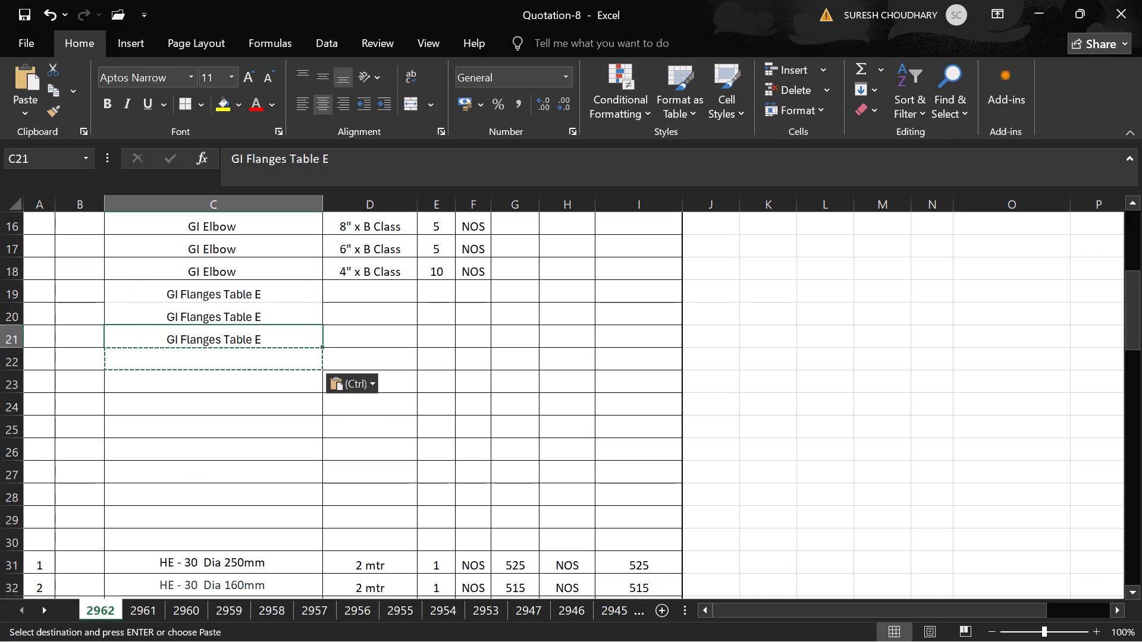
Copy the GI Flanges Table E description from cell C21 into cells C22 and C23.
key(ctrl+c)
key(Down)
key(ctrl+v)
key(Down)
key(ctrl+v)
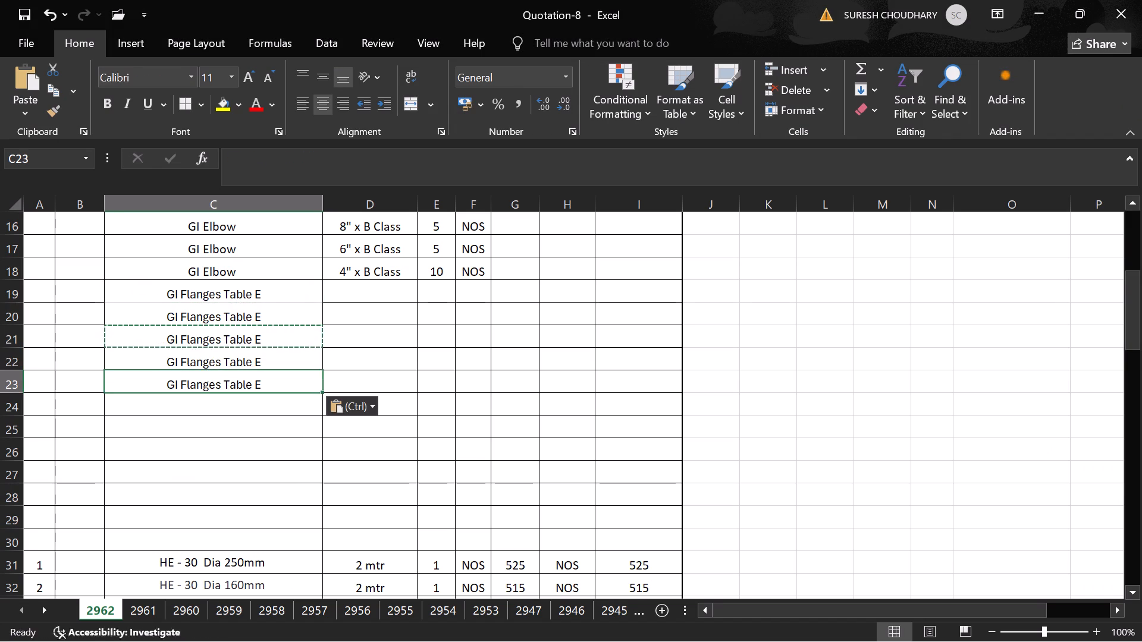
Go to the size column D beside the GI Flanges Table E rows.
key(Right)
key(Up)
key(Up)
key(Up)
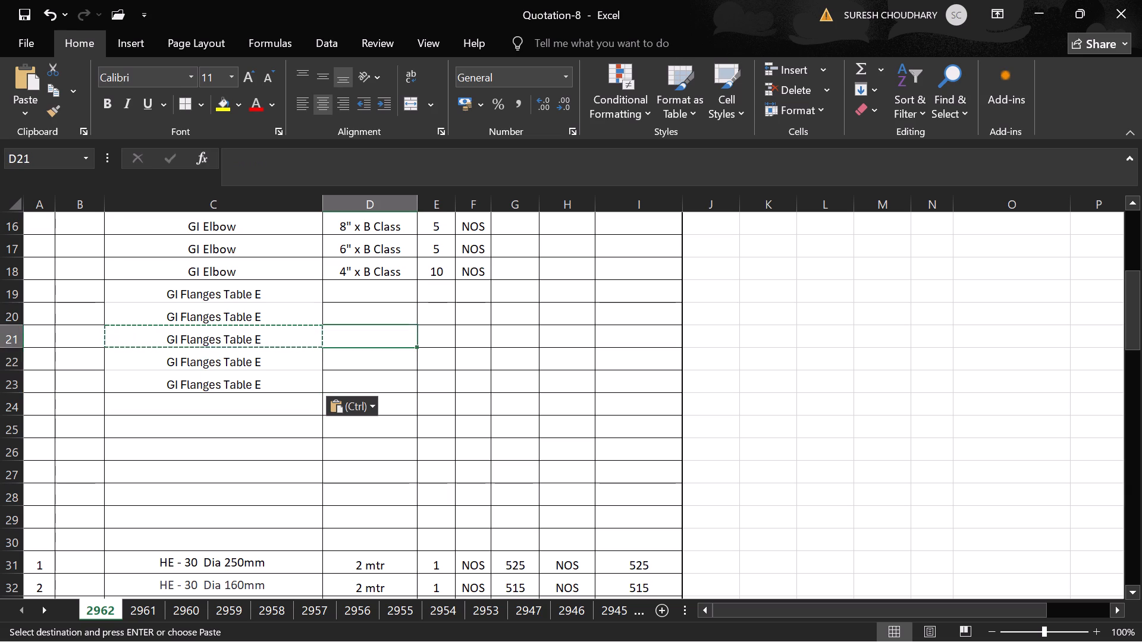
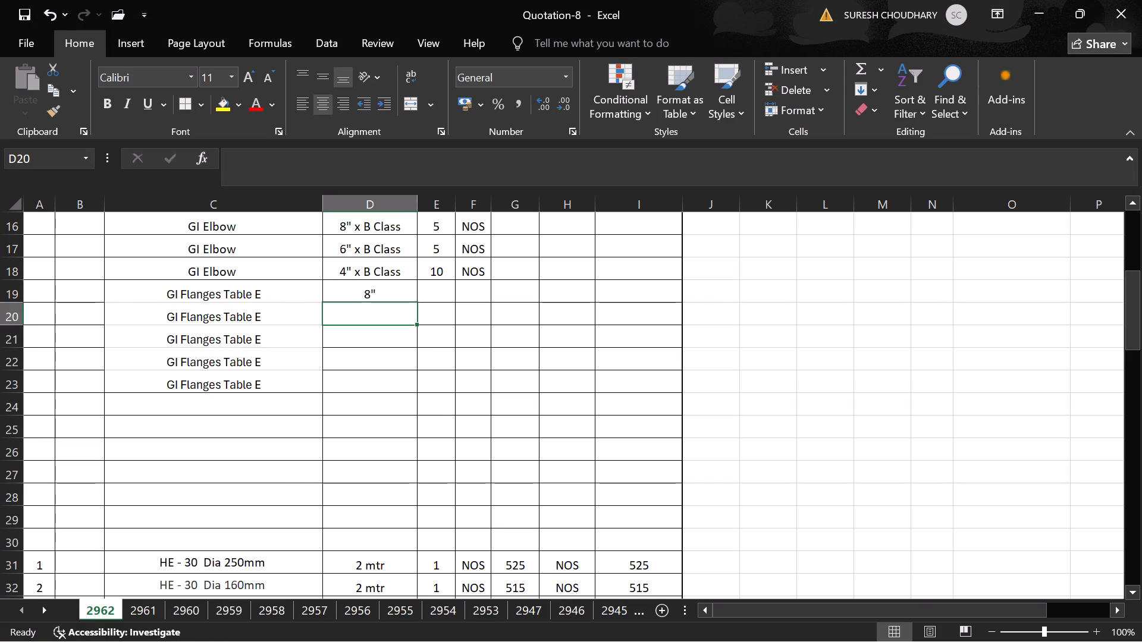
Enter 6" as the size of the second GI Flanges Table E row, in cell D20.
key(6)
key(shift+quotedbl)
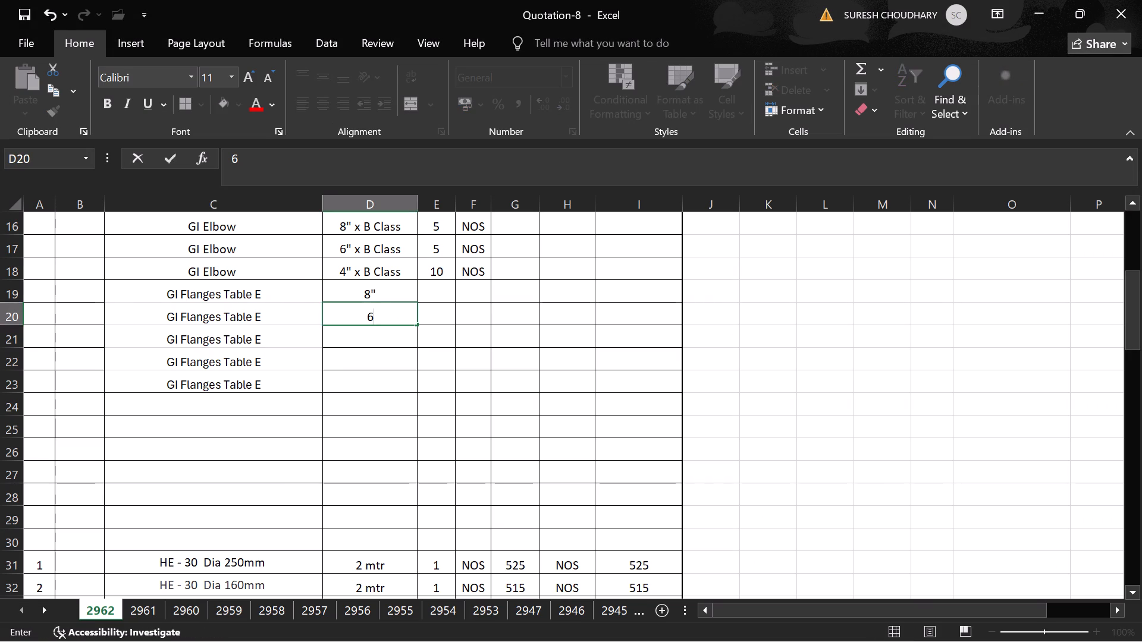
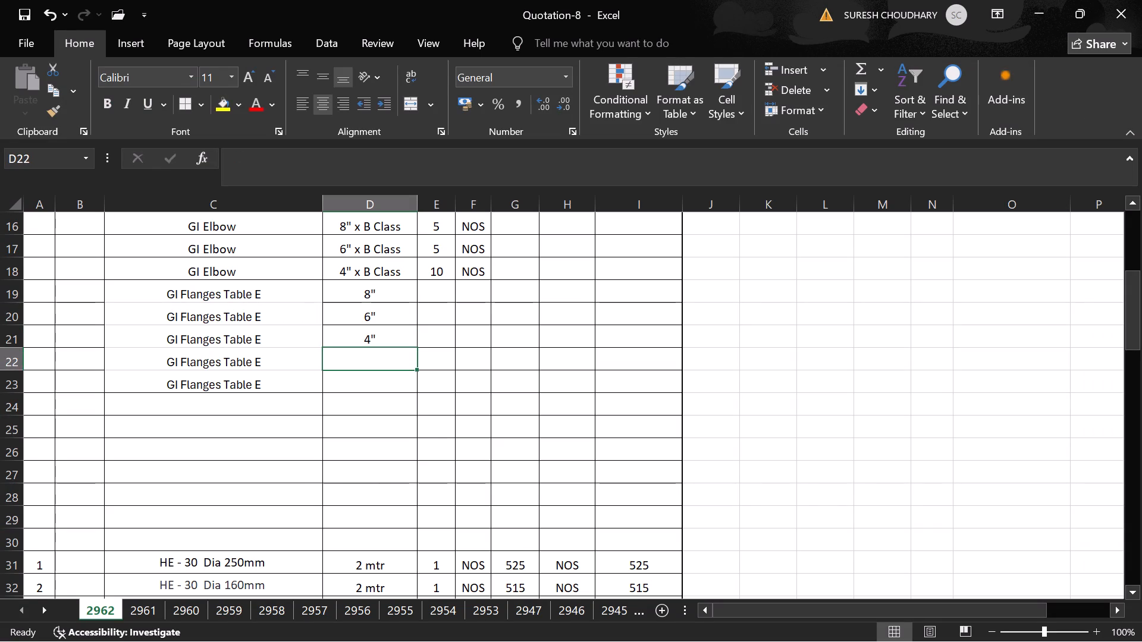
Enter the sizes 3" and 2.5" for the last two GI Flanges Table E rows, in cells D22 and D23.
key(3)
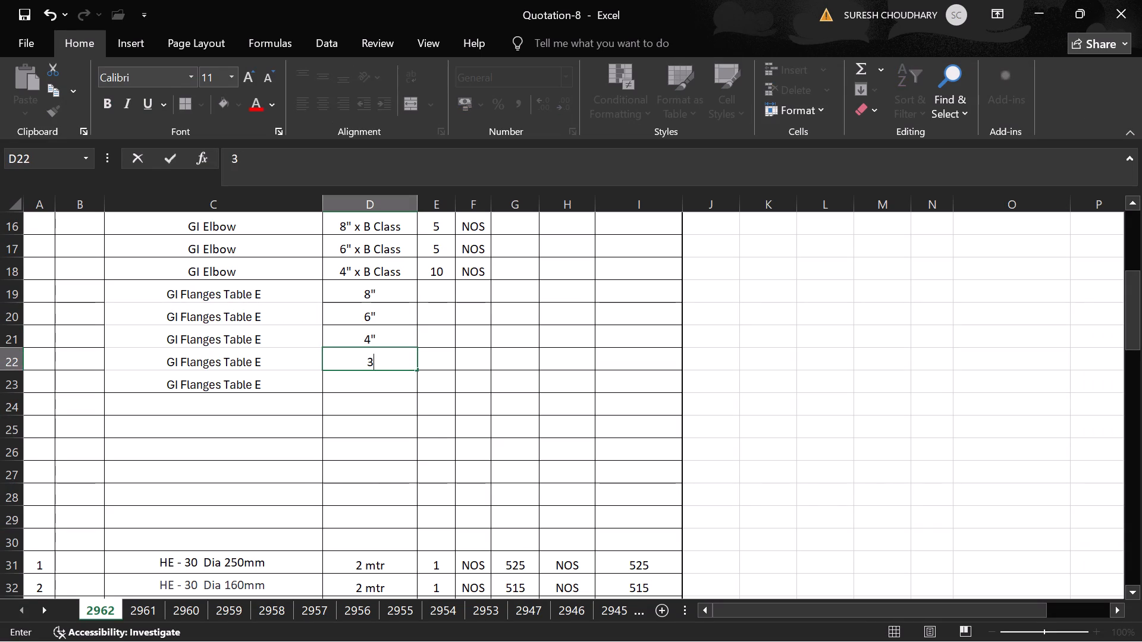
key(shift+quotedbl)
key(Return)
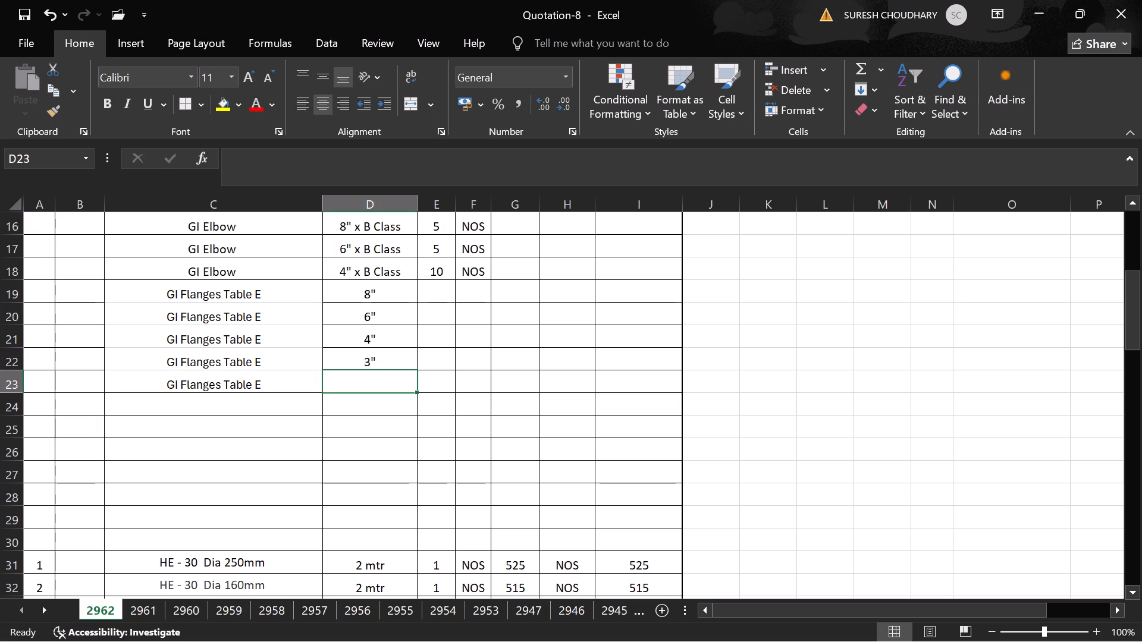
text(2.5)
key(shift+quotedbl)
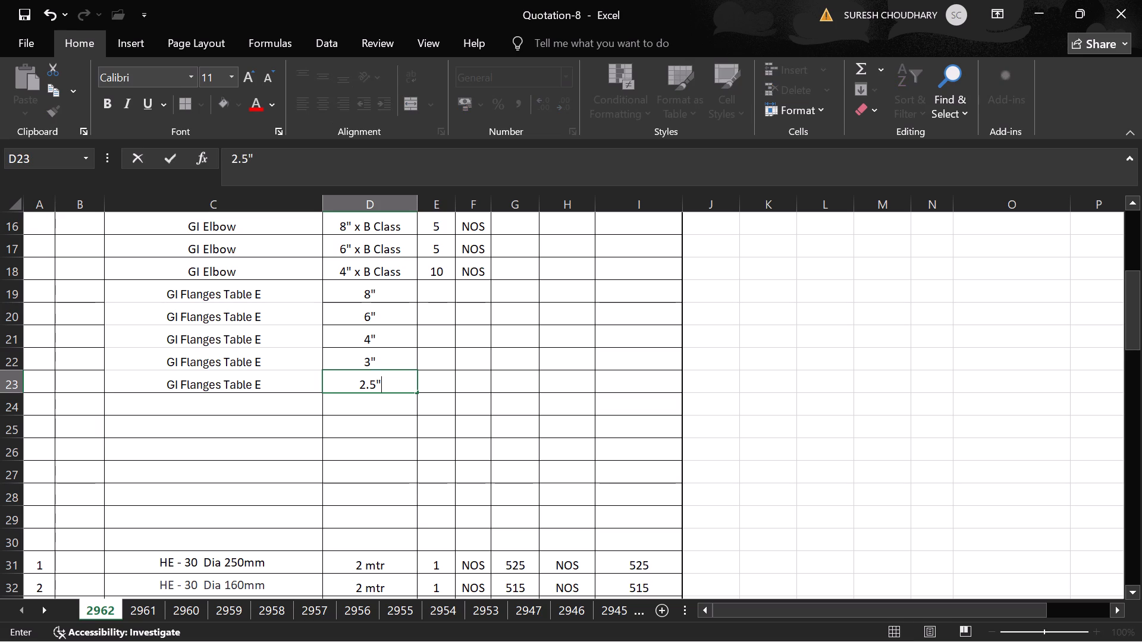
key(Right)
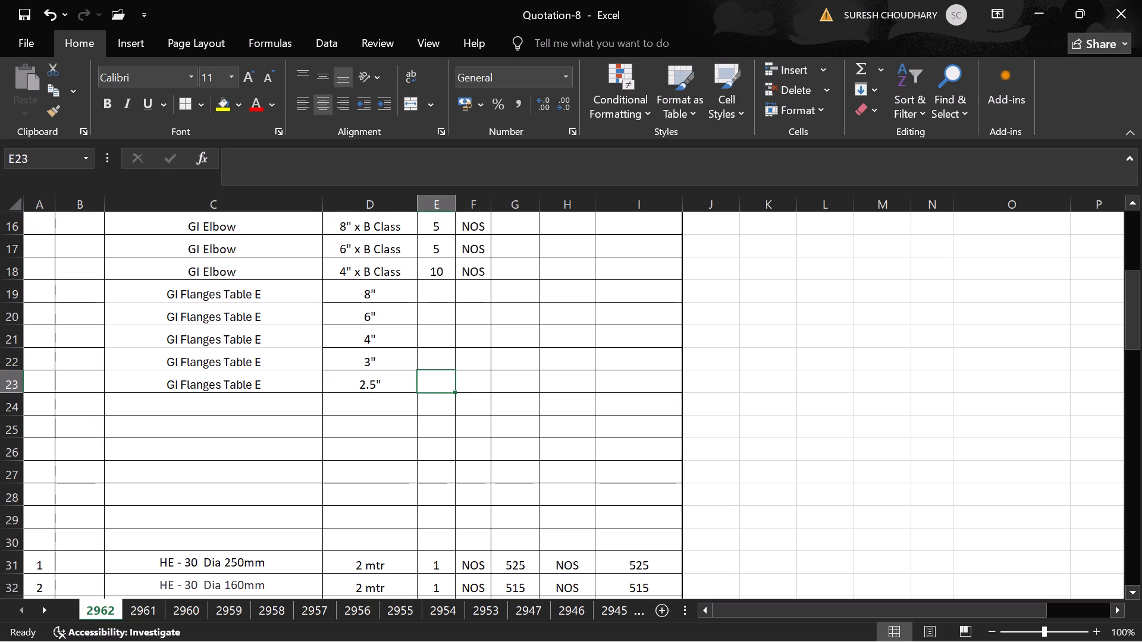
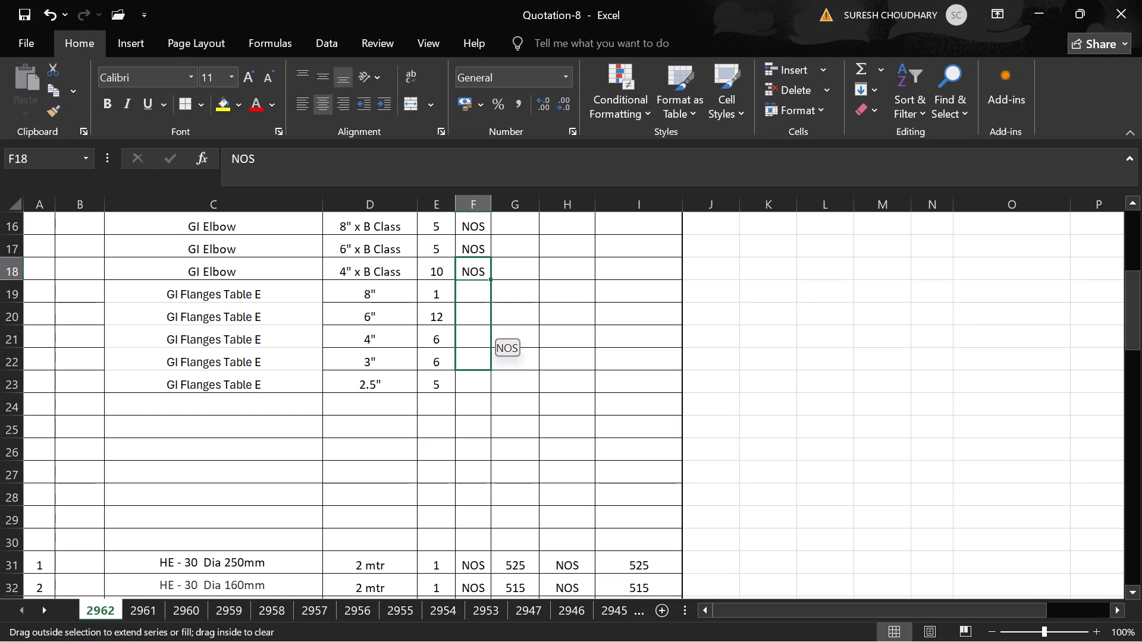
Copy the NOS unit of measure from F18 down to the five GI Flanges Table E rows, cells F19 to F23.
drag(490, 376, 490, 382)
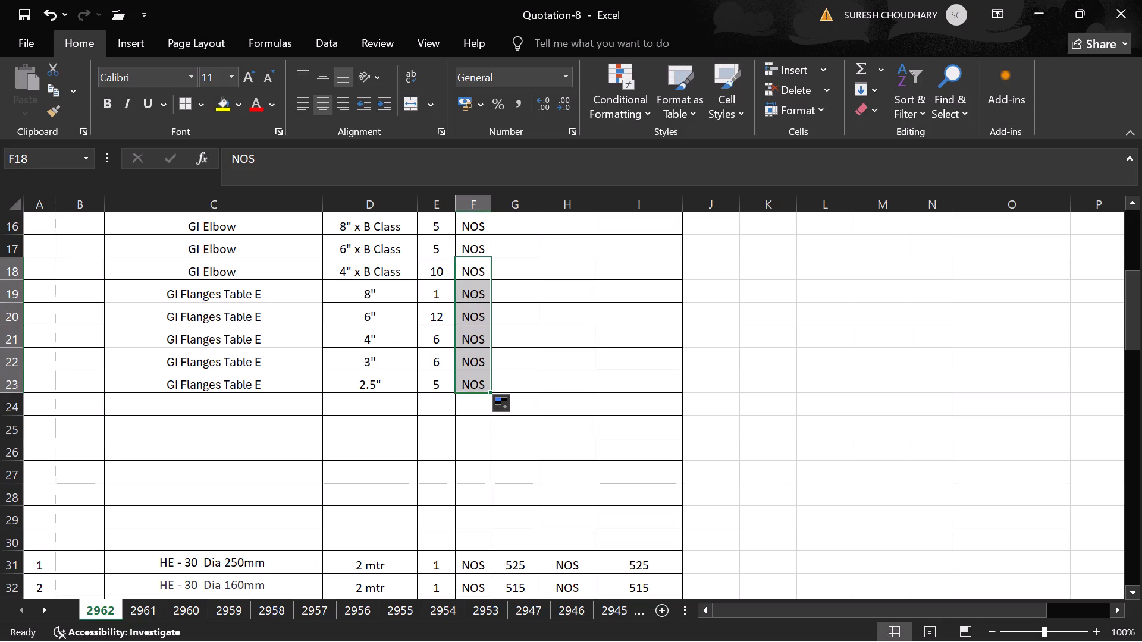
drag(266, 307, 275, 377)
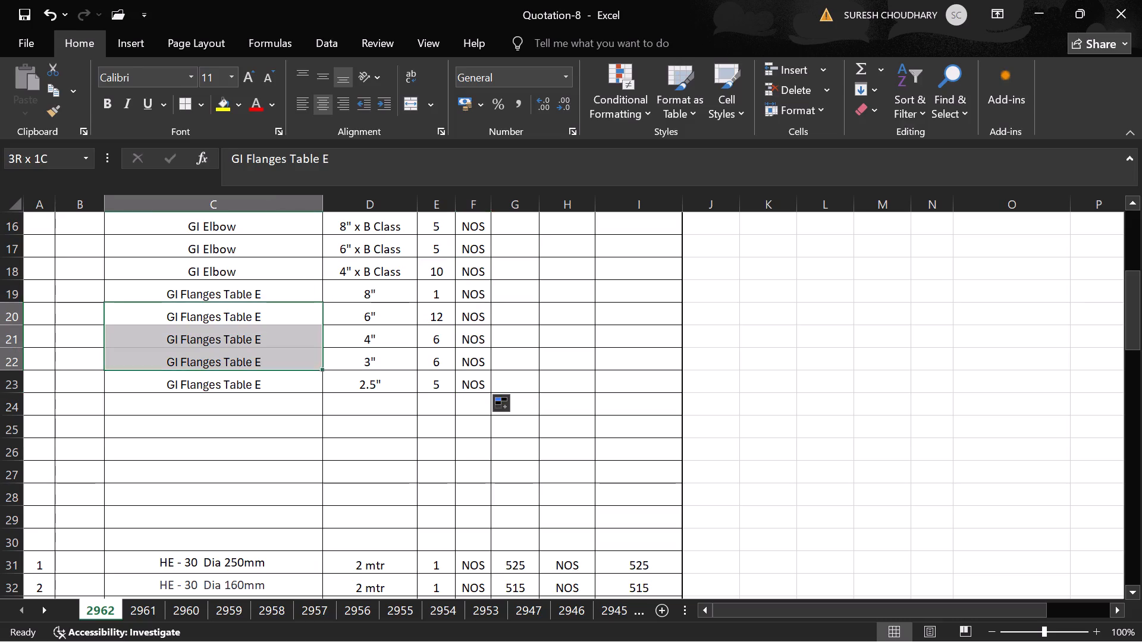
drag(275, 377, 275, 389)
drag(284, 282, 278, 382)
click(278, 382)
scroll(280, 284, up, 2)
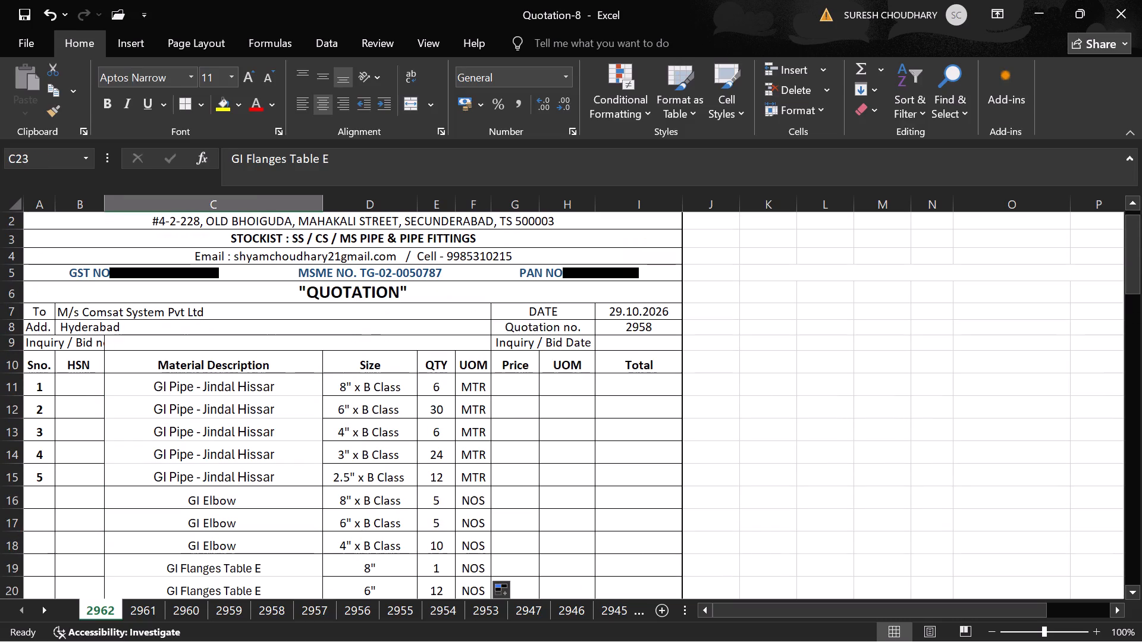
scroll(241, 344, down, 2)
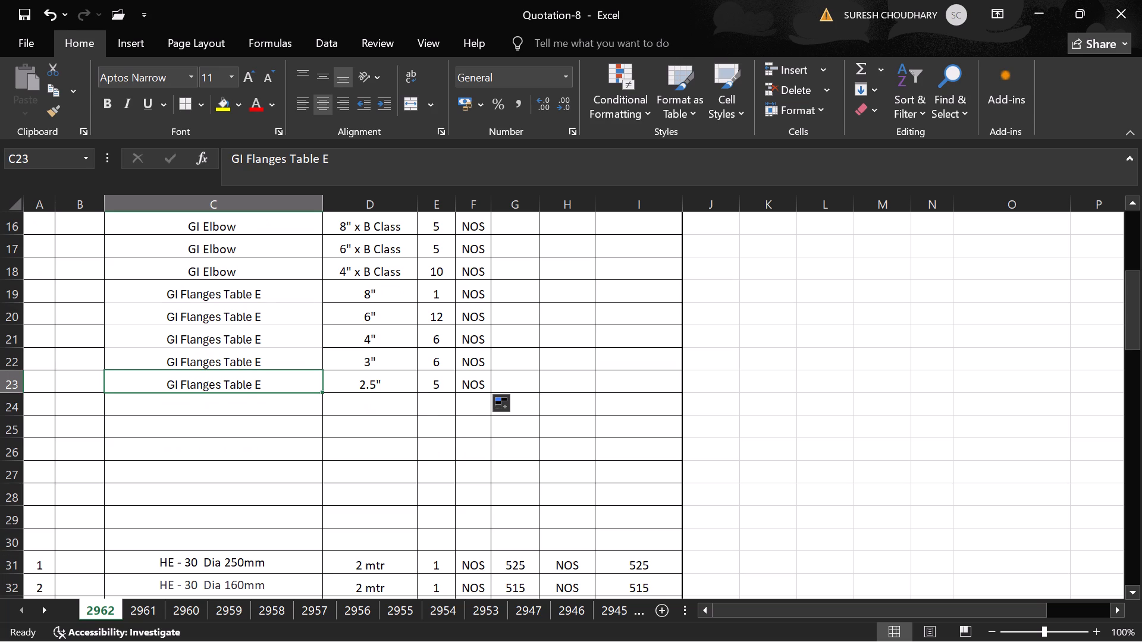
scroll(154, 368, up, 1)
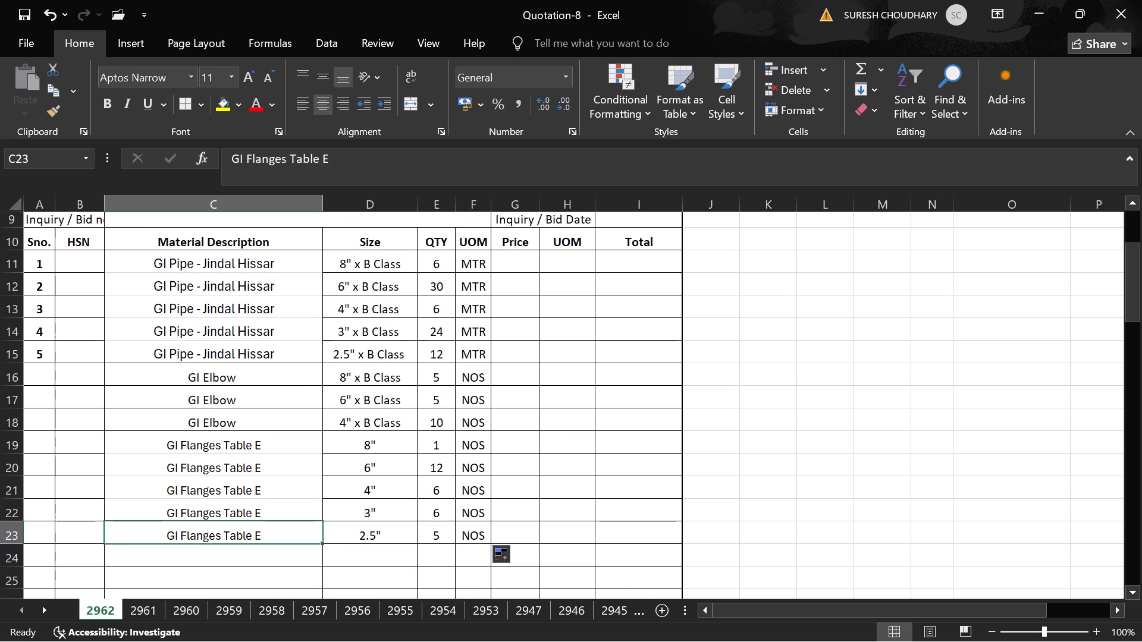
Extend the serial number series in the Sno. column from the 1 to 5 cells down to 13 in A23.
drag(38, 261, 34, 328)
click(35, 313)
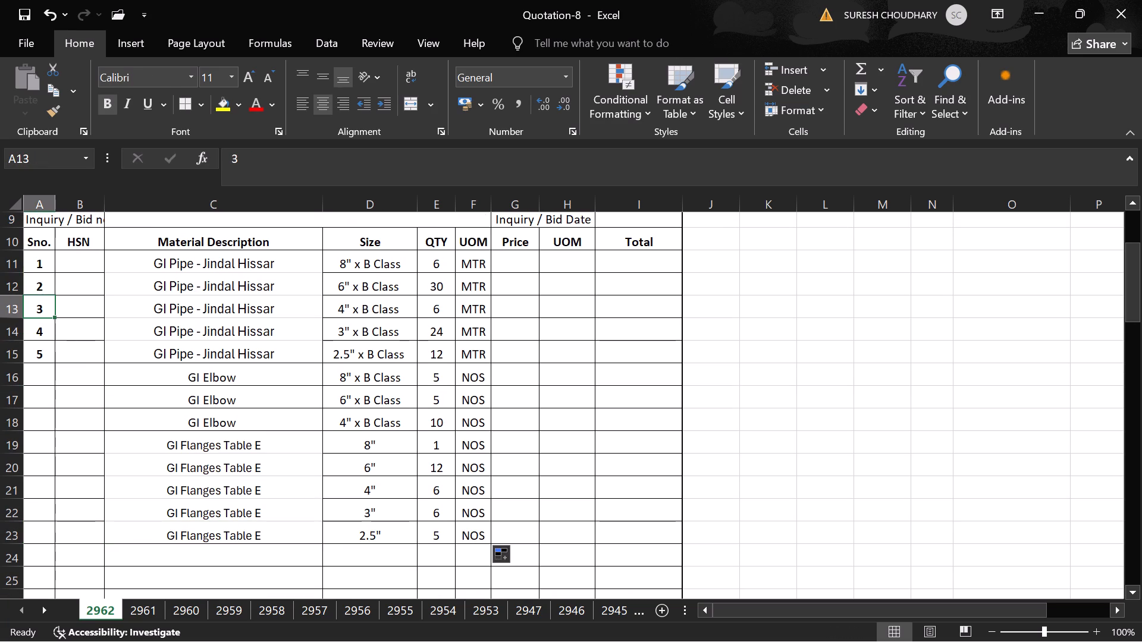
drag(42, 263, 40, 354)
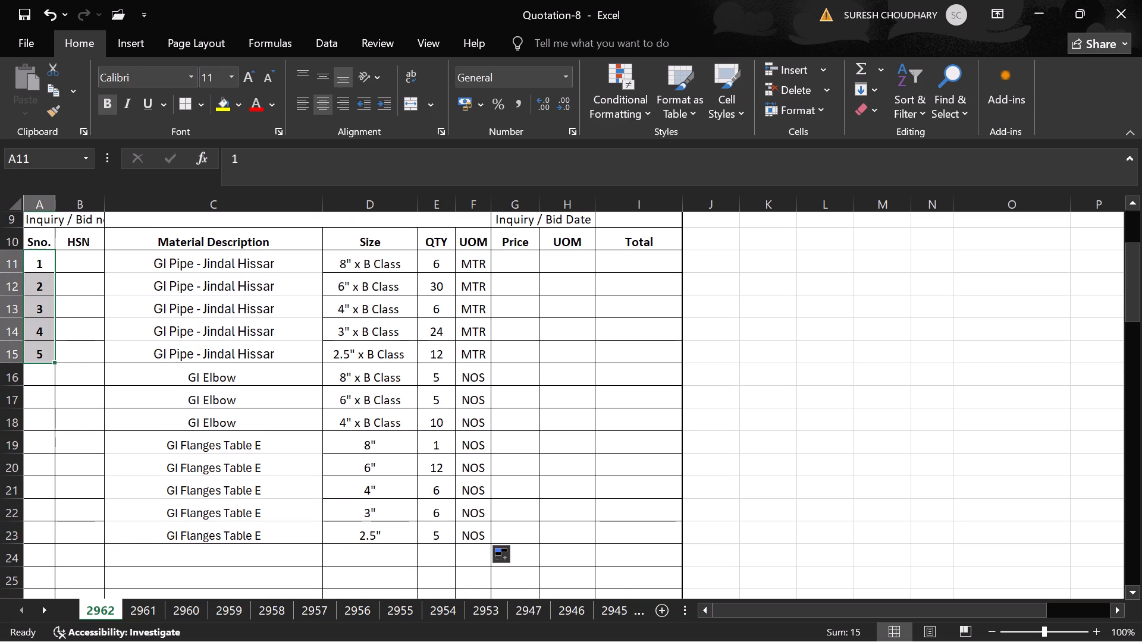
click(51, 362)
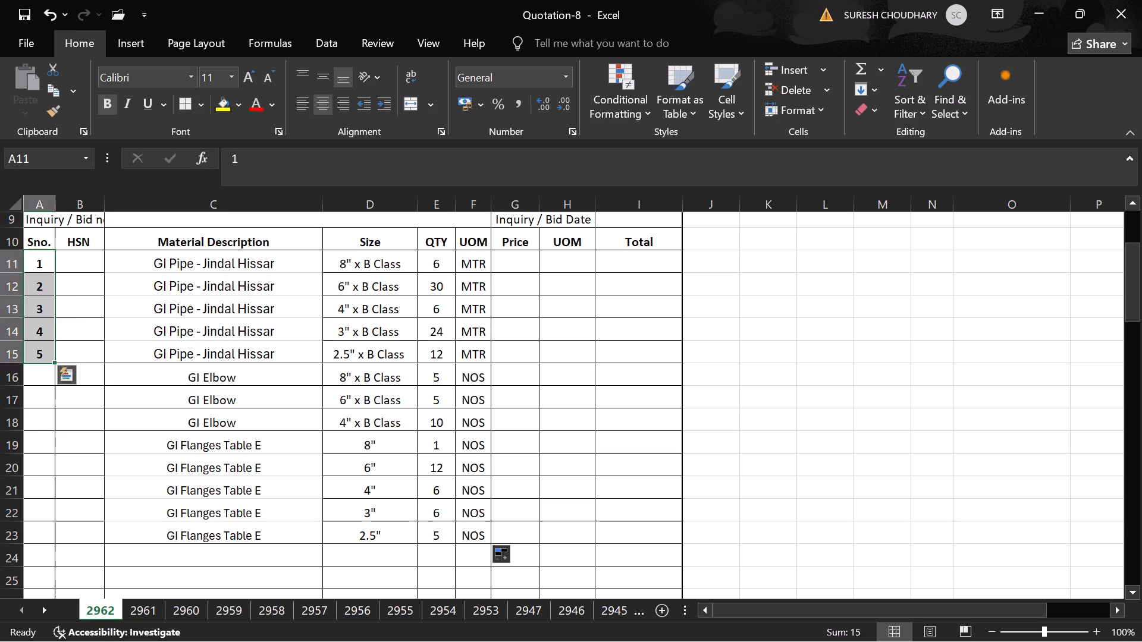
drag(58, 388, 58, 402)
click(58, 402)
drag(41, 280, 42, 341)
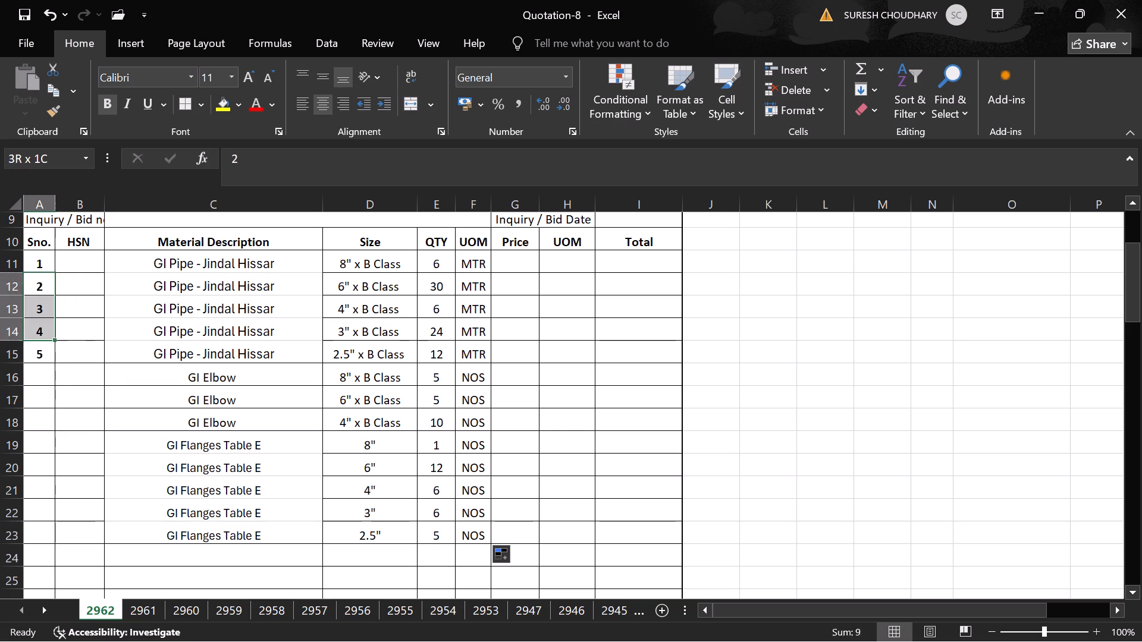
drag(42, 341, 41, 355)
drag(40, 267, 42, 350)
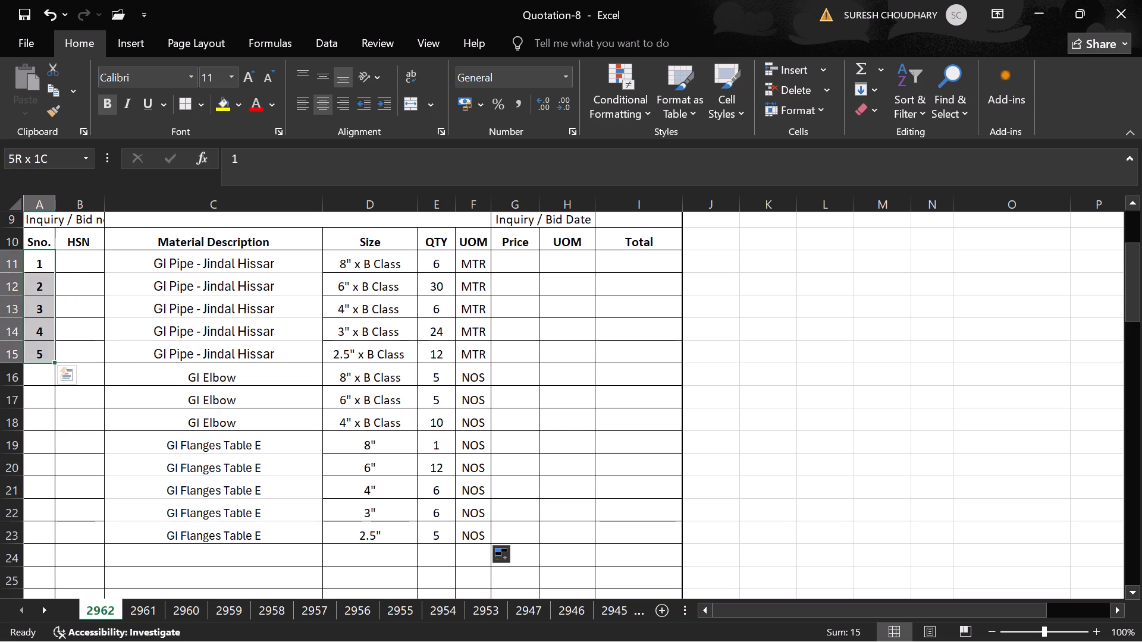
drag(42, 350, 42, 350)
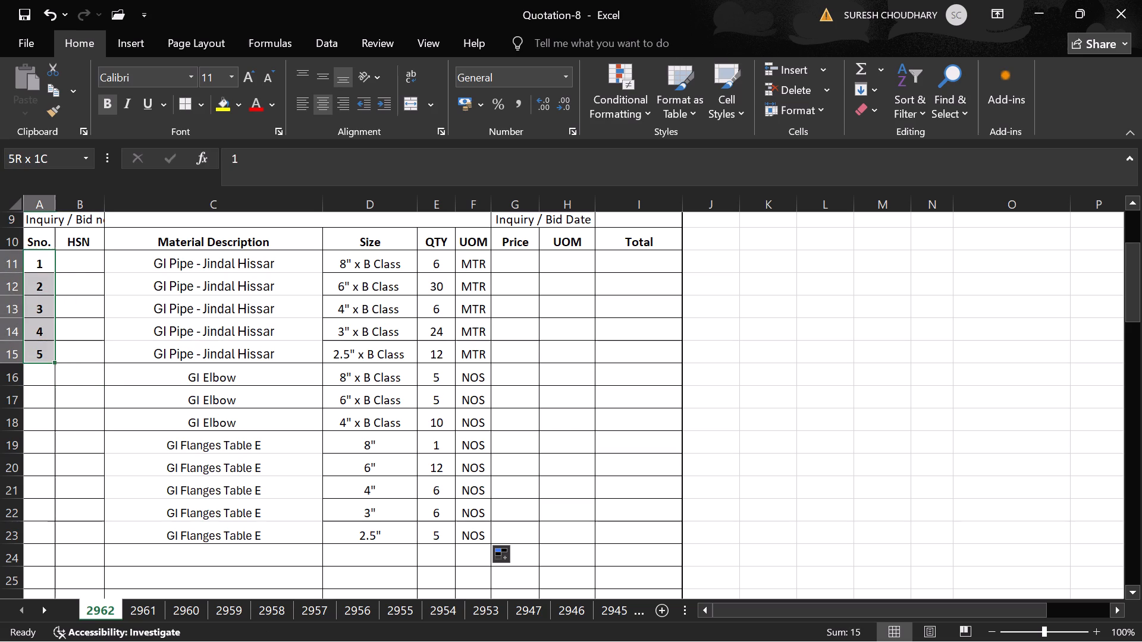
drag(52, 362, 51, 379)
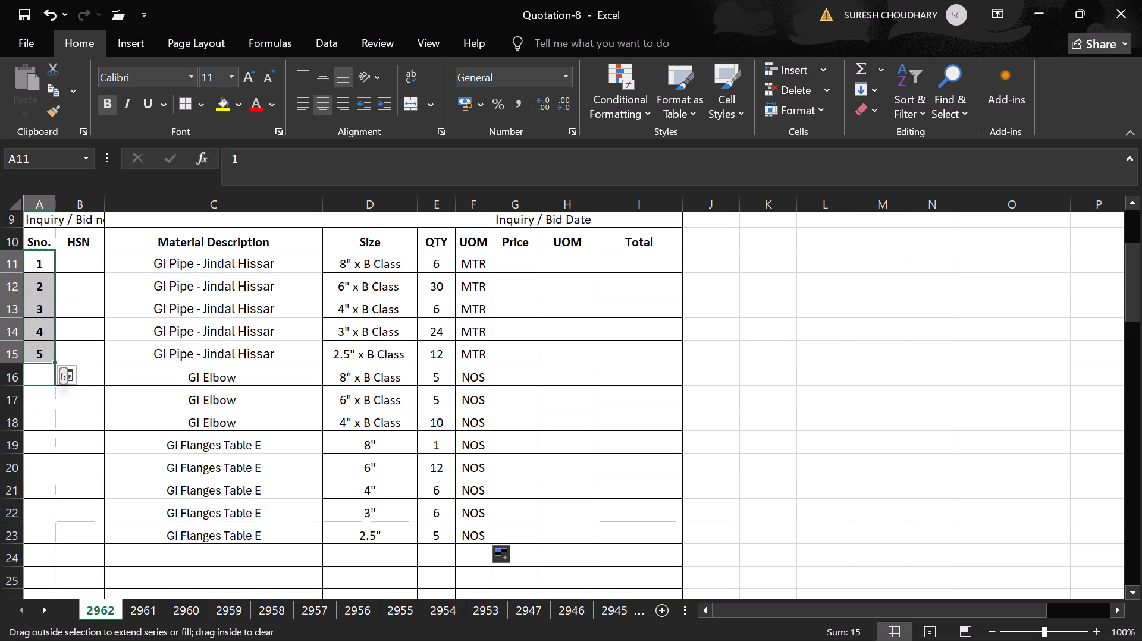
drag(51, 379, 48, 554)
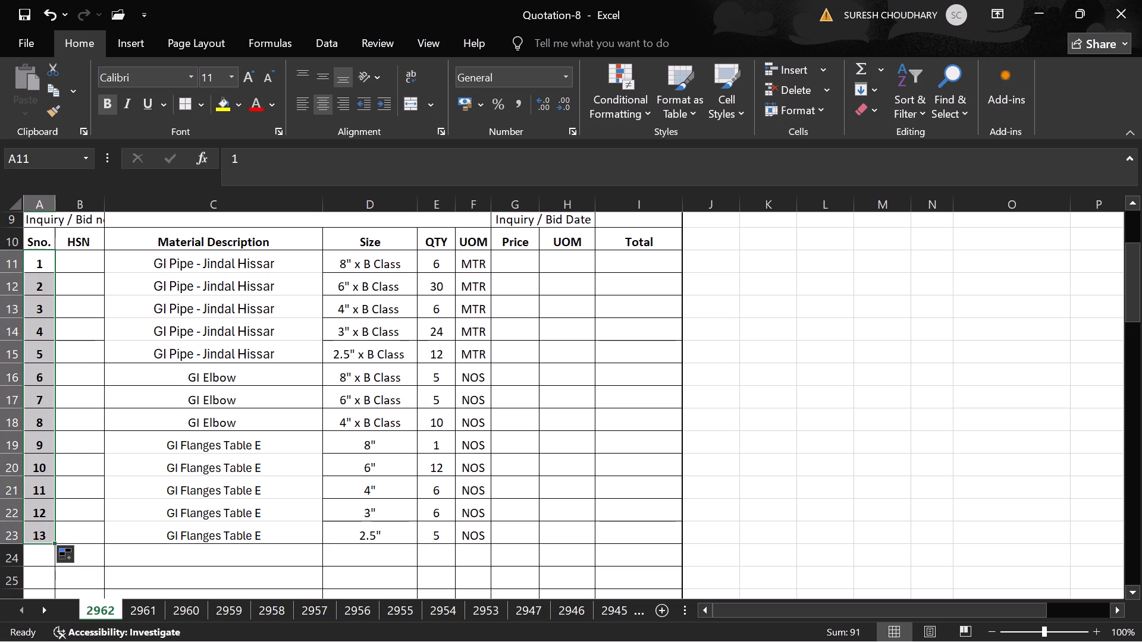
Remove the bold formatting from serial numbers 1 to 13 in cells A11 to A23.
click(106, 106)
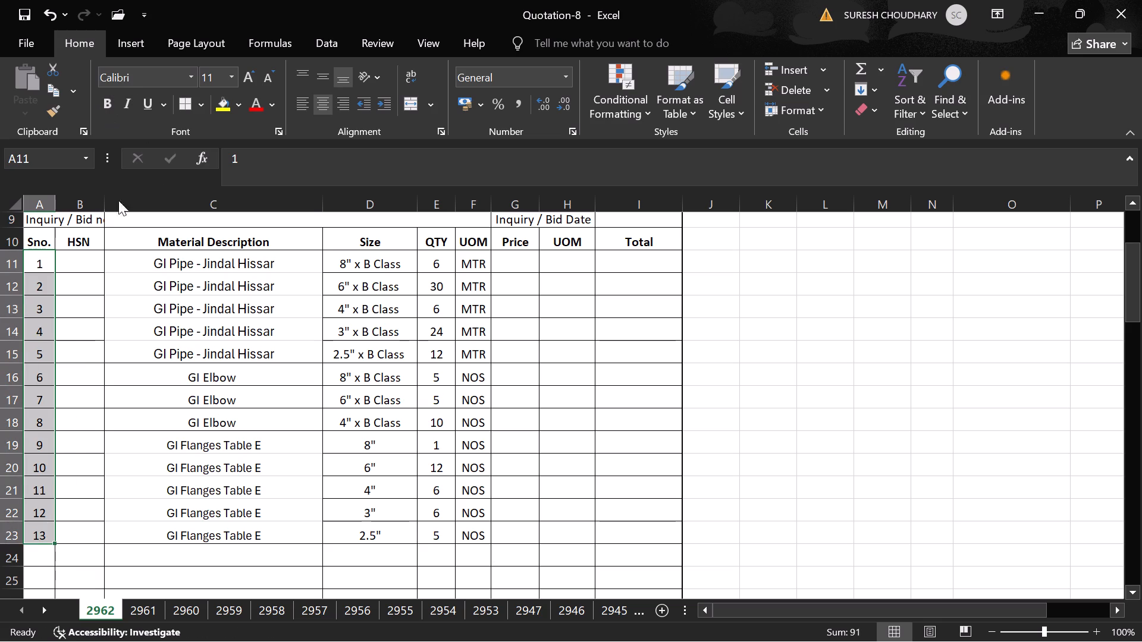
Enter serial number 14 in cell A24 and move to the row's Material Description cell, C24.
scroll(151, 316, down, 1)
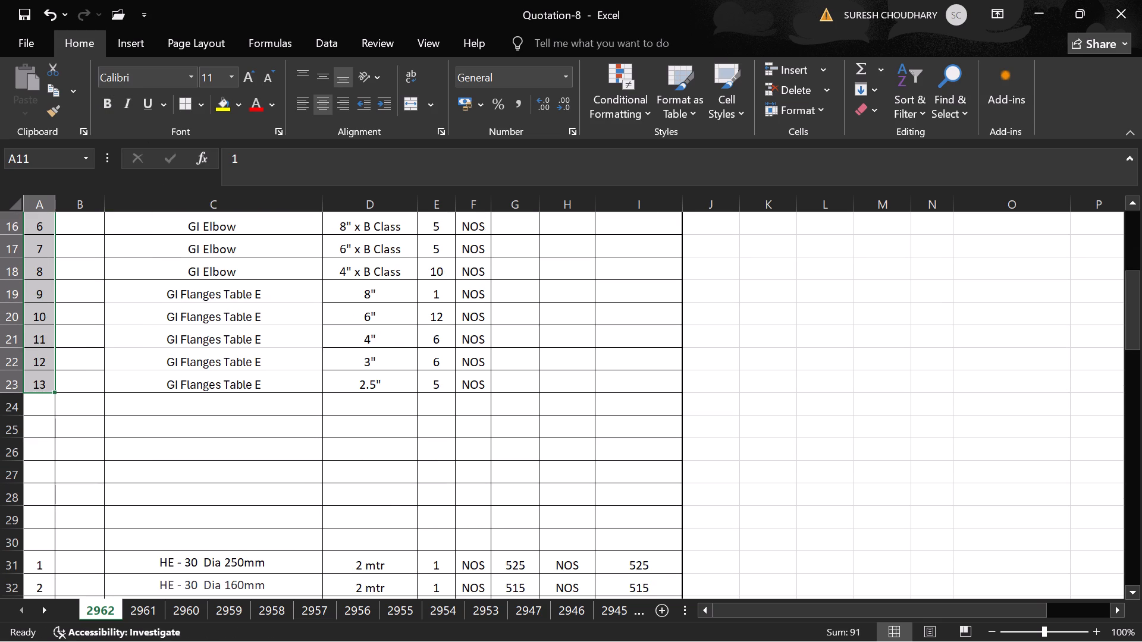
click(41, 407)
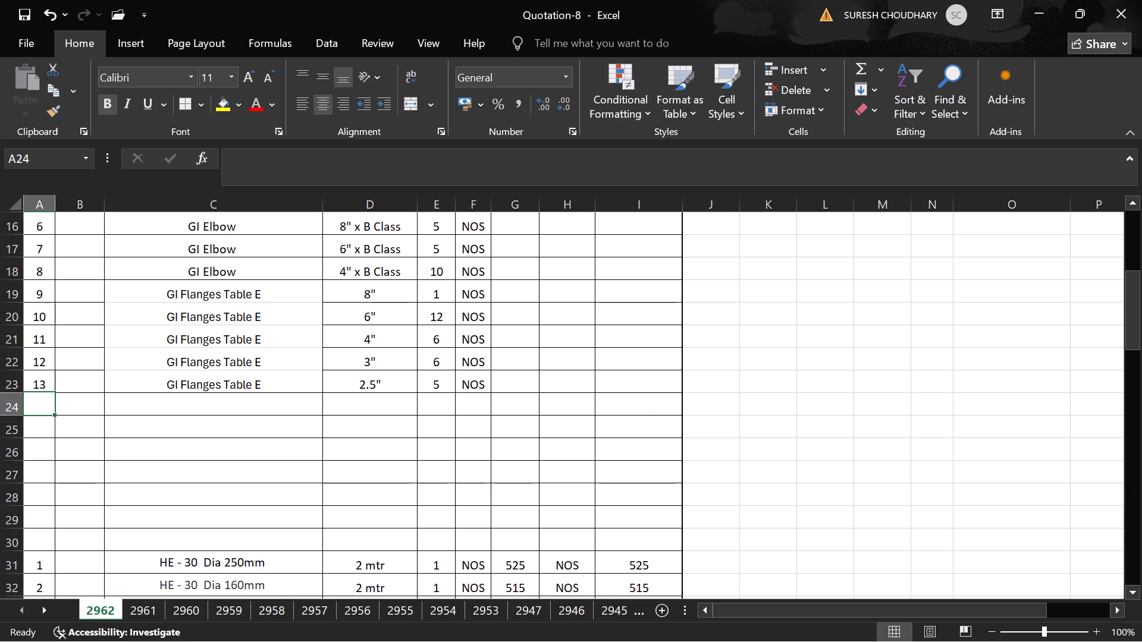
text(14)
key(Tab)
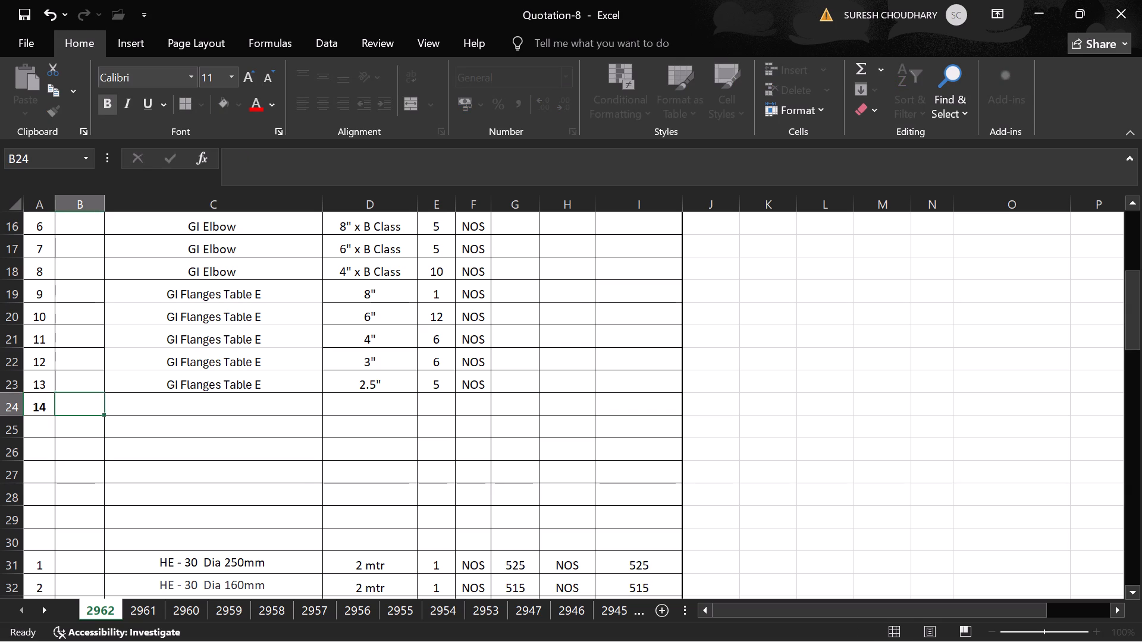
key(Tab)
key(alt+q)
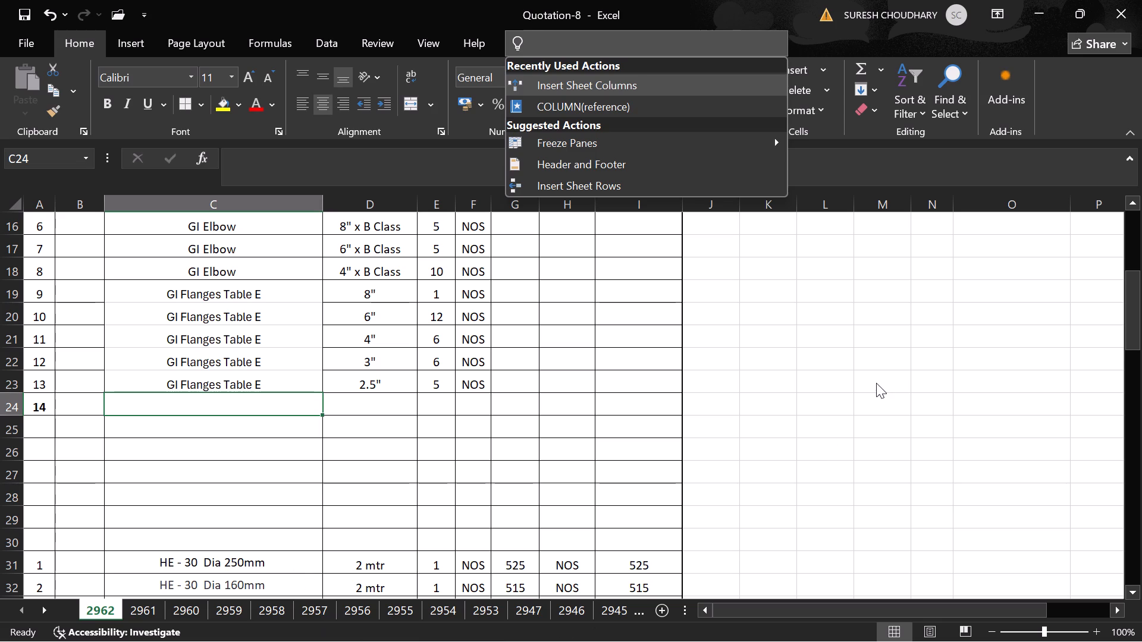
click(856, 367)
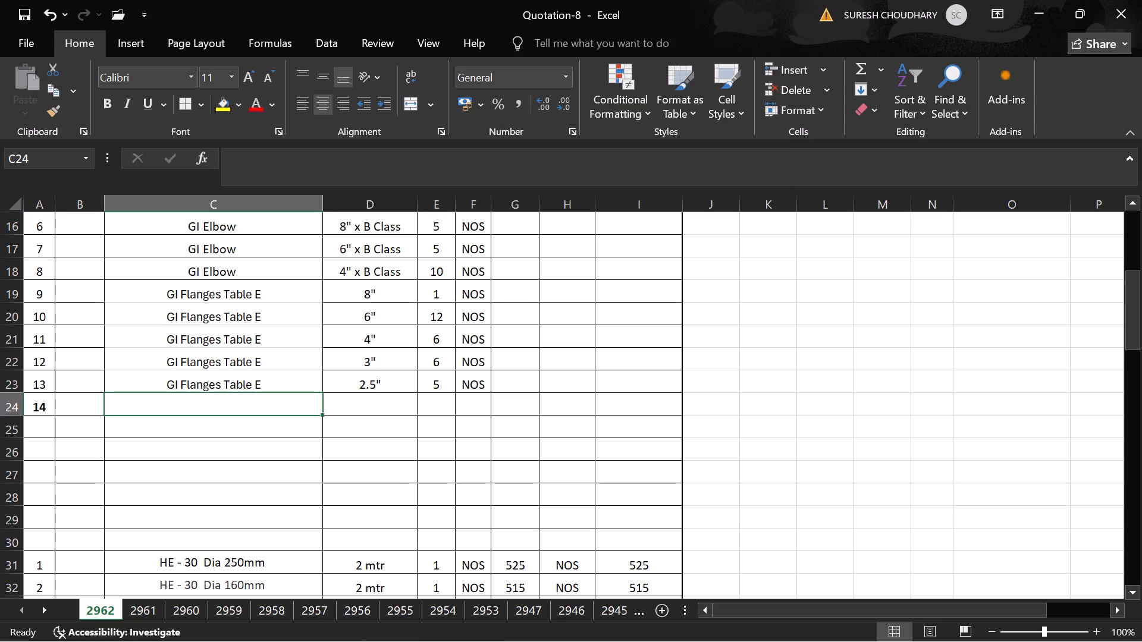
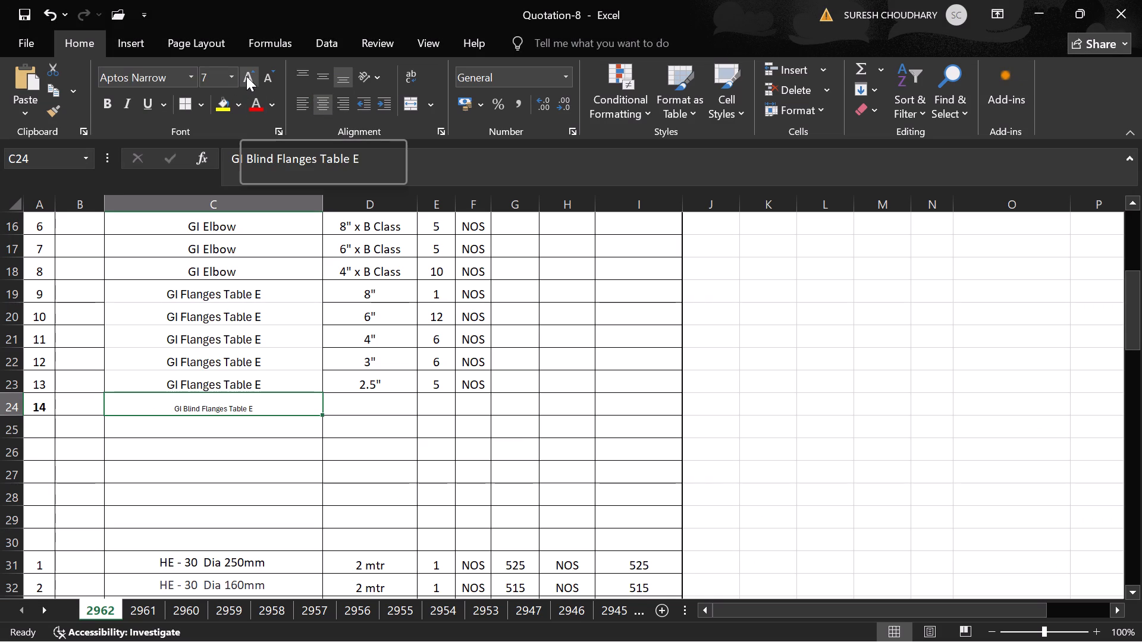
Set the font size of the GI Blind Flanges Table E description in cell C24 to 11.
click(215, 71)
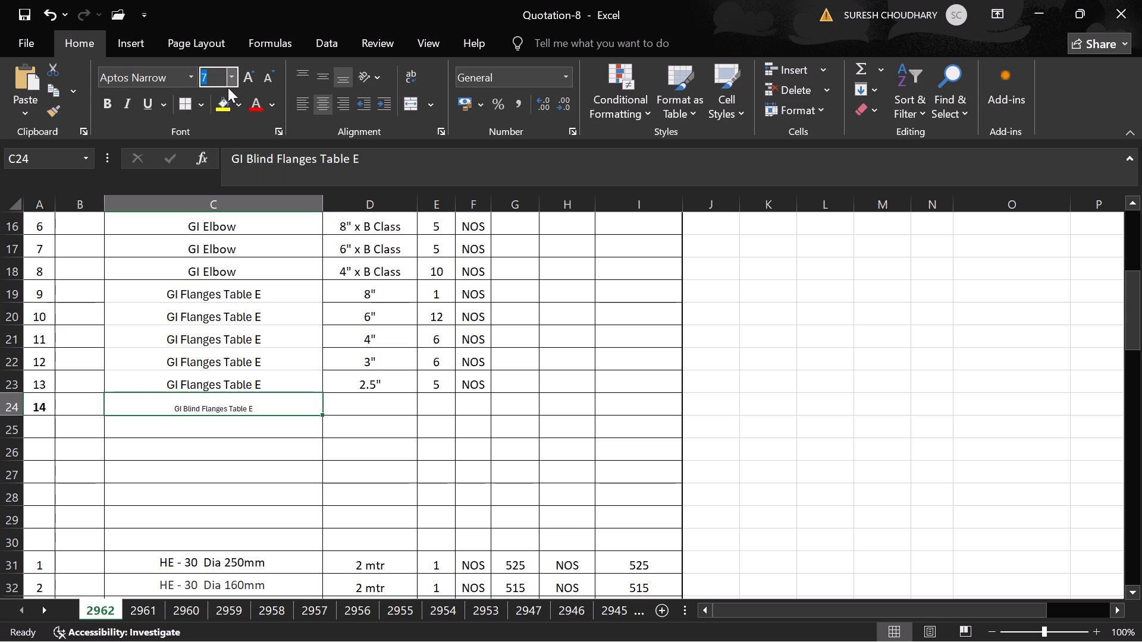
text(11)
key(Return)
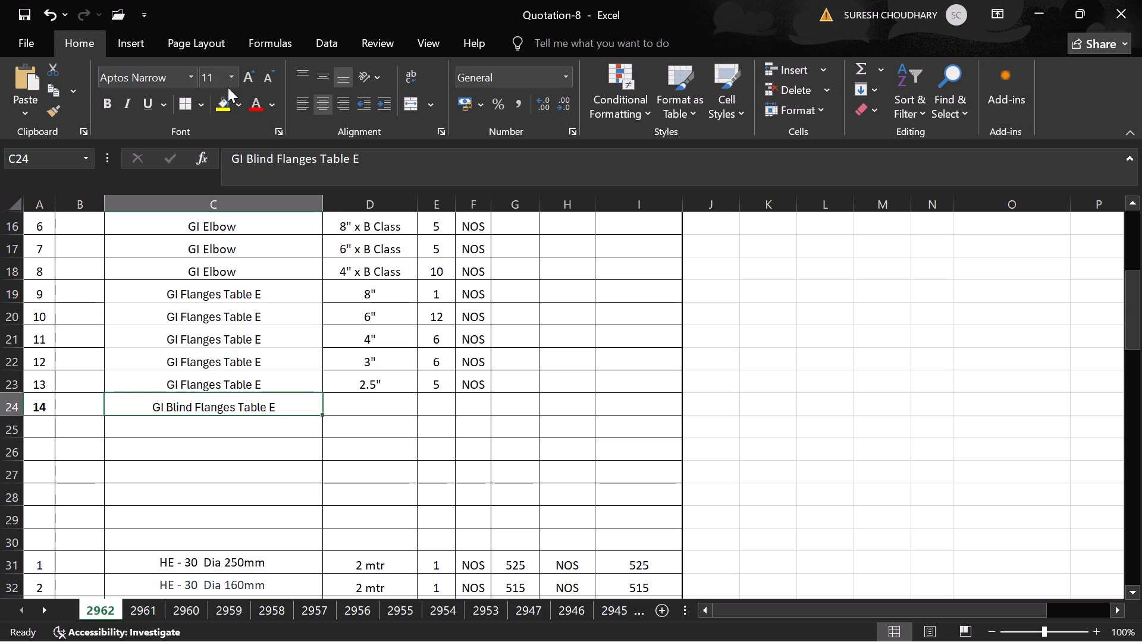
Copy the GI Blind Flanges Table E description from cell C24 into cell C25 below it.
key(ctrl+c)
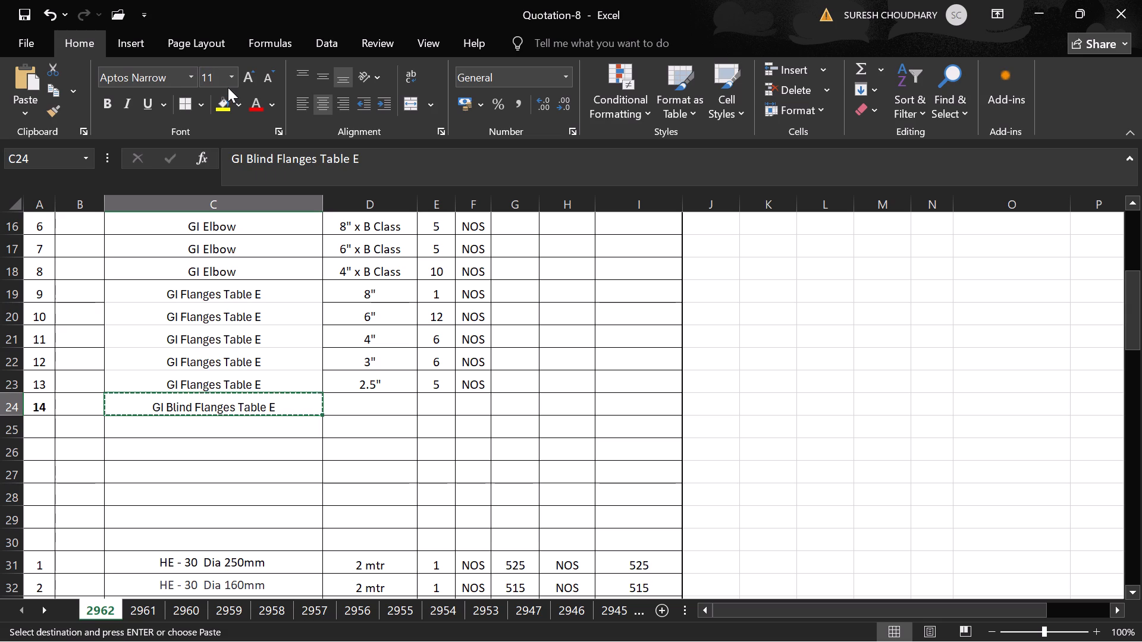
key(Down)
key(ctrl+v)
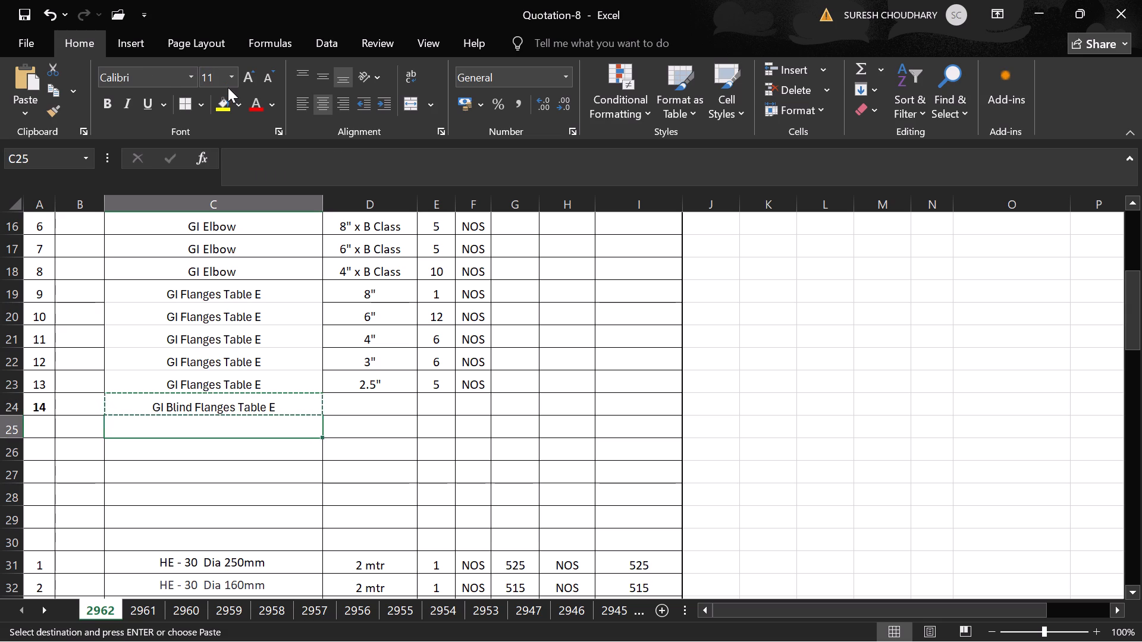
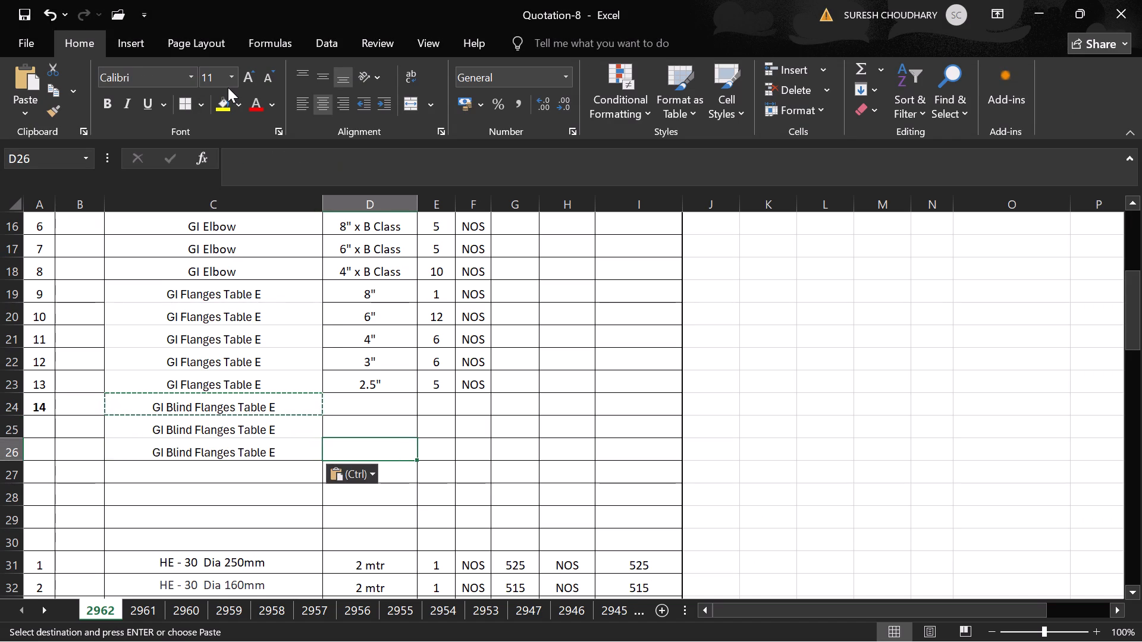
Select the empty size cell D24 beside the first GI Blind Flanges Table E description.
key(Up)
key(Up)
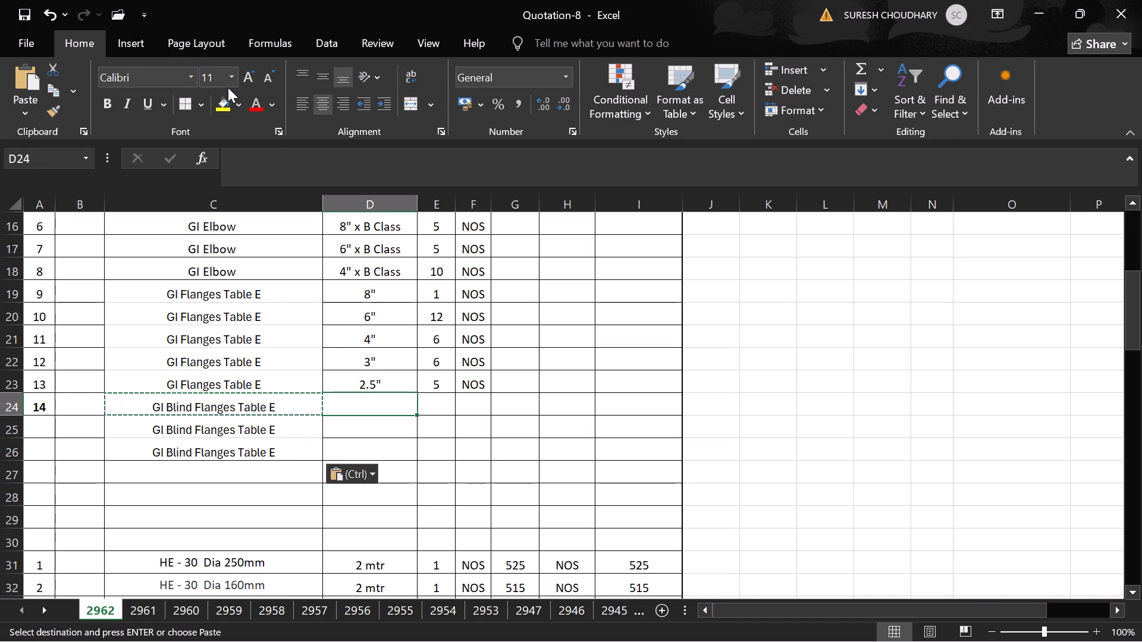
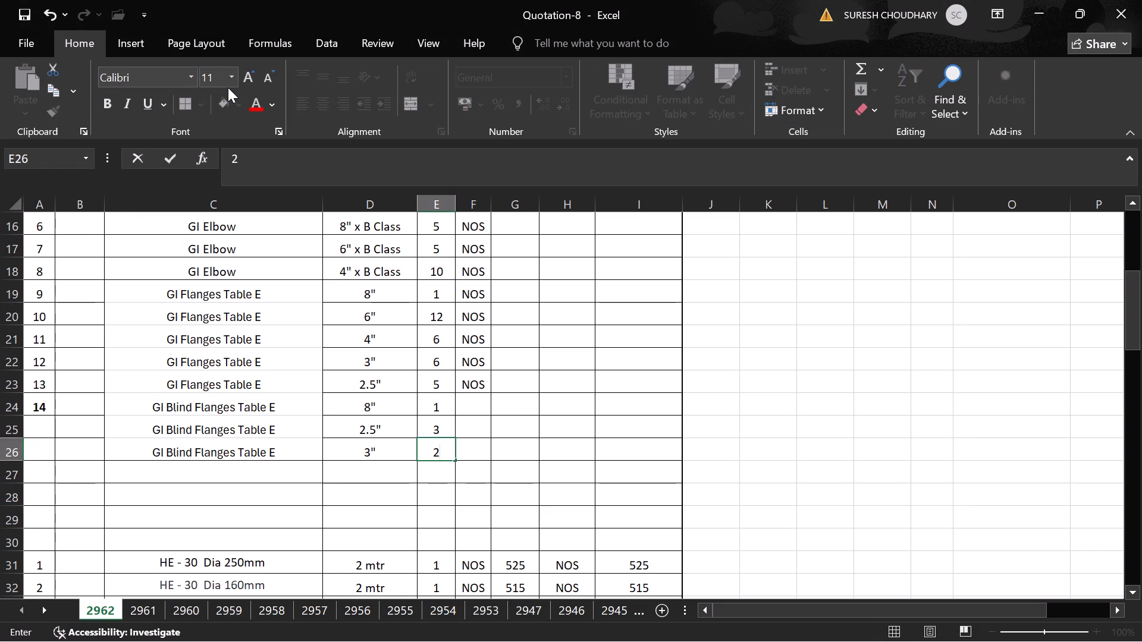
Enter 2 as the quantity for the 3" GI Blind Flanges Table E row, in cell E26.
key(Return)
Copy the NOS unit from cell F23 down to the three GI Blind Flanges Table E rows, cells F24 to F26.
key(Right)
key(Right)
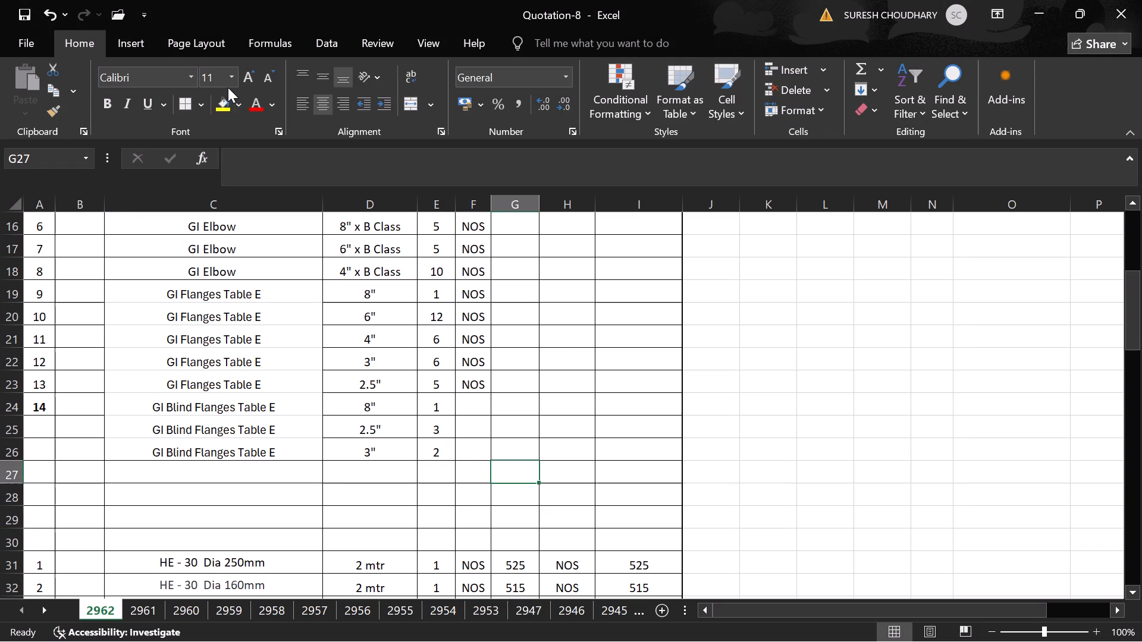
key(Up)
key(Up)
key(Up)
key(Left)
key(Up)
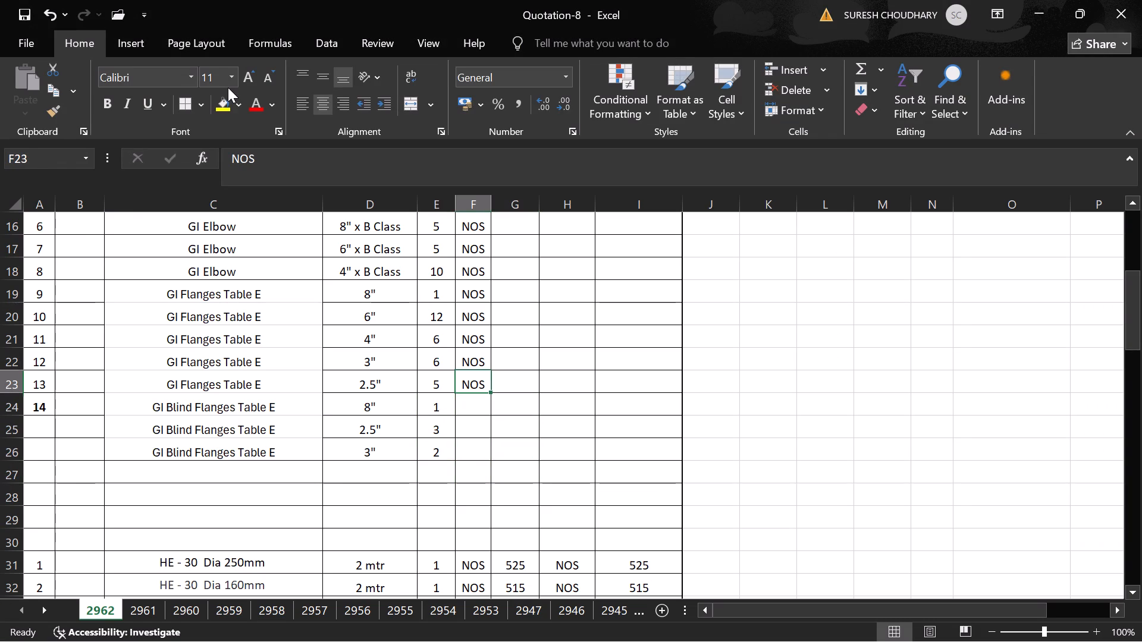
click(490, 392)
drag(490, 392, 478, 457)
click(478, 457)
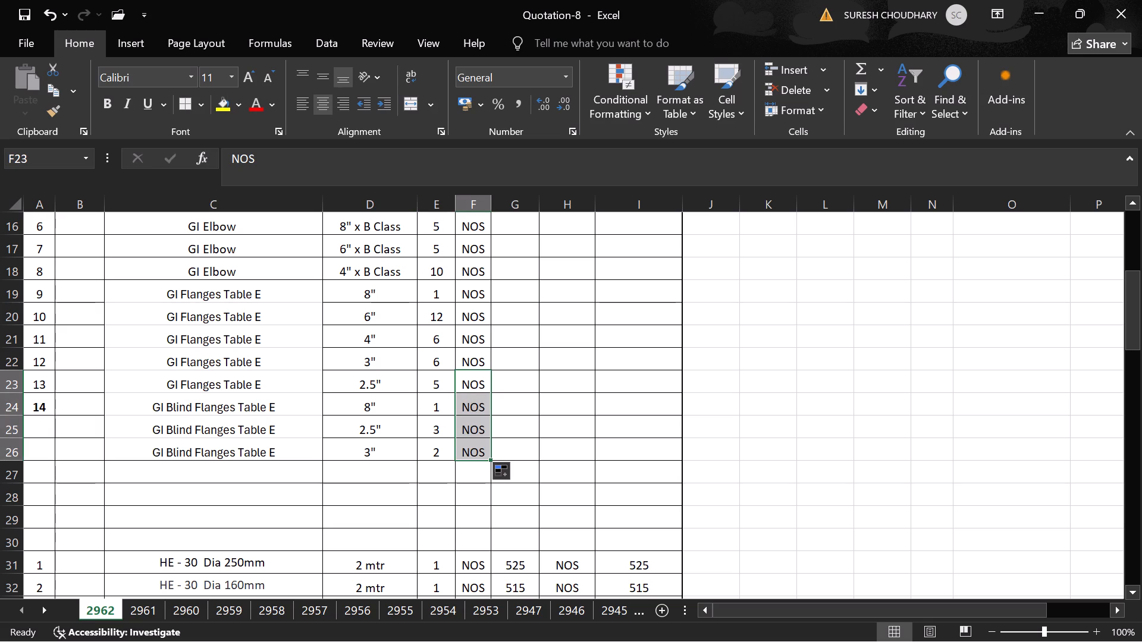
click(258, 469)
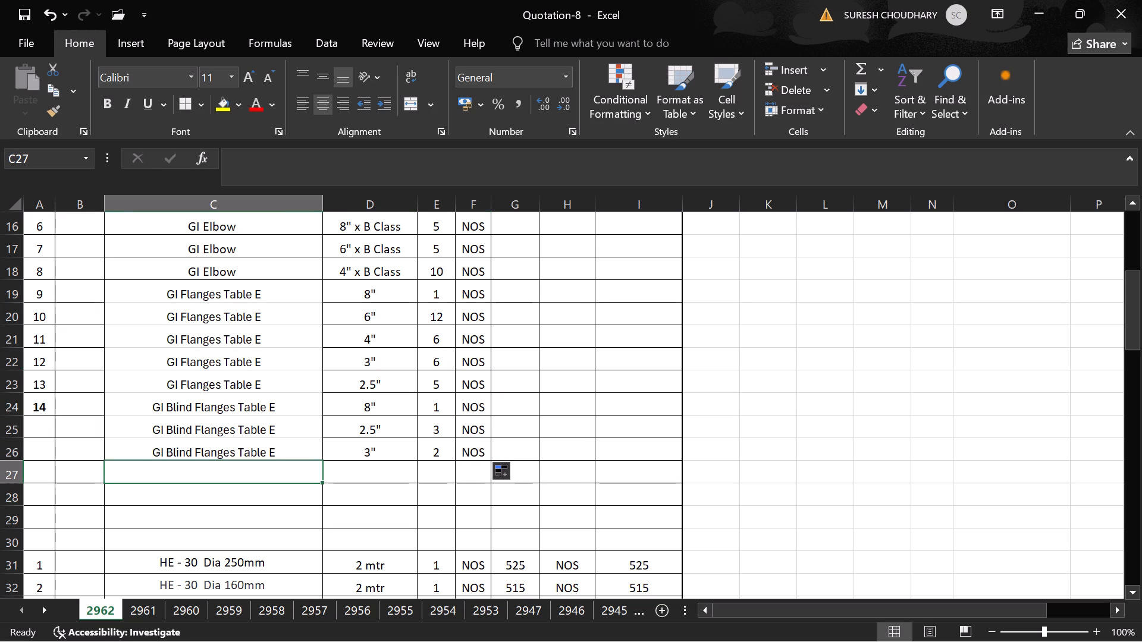
Remove the bold formatting from the serial number cells in column A, from A24 down to A32.
click(49, 411)
drag(49, 410, 33, 499)
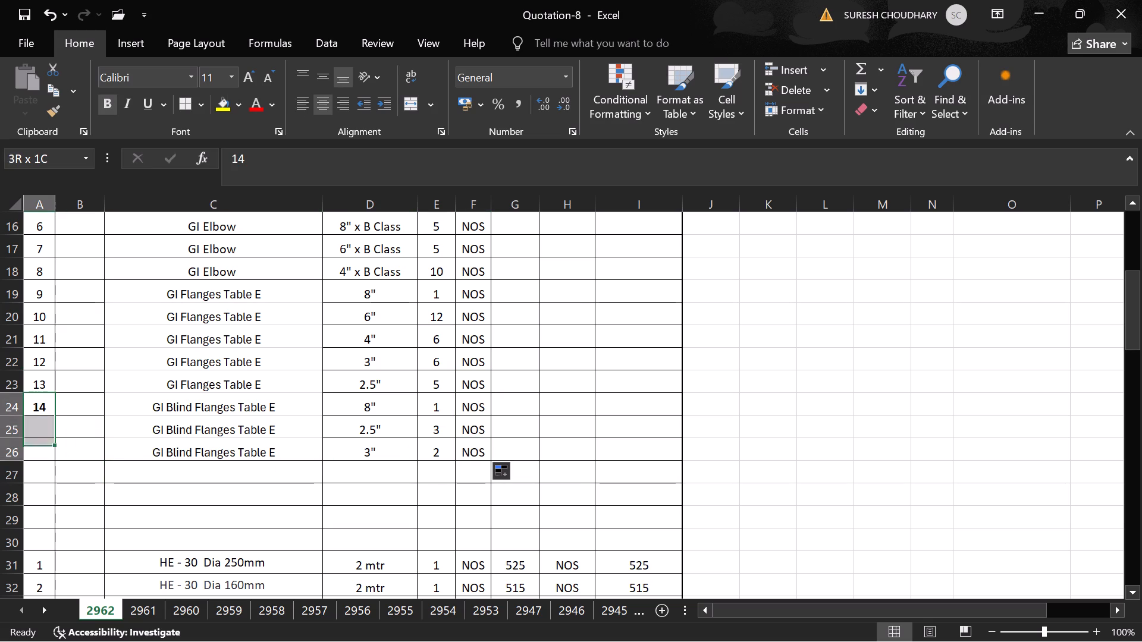
drag(33, 499, 30, 593)
click(30, 593)
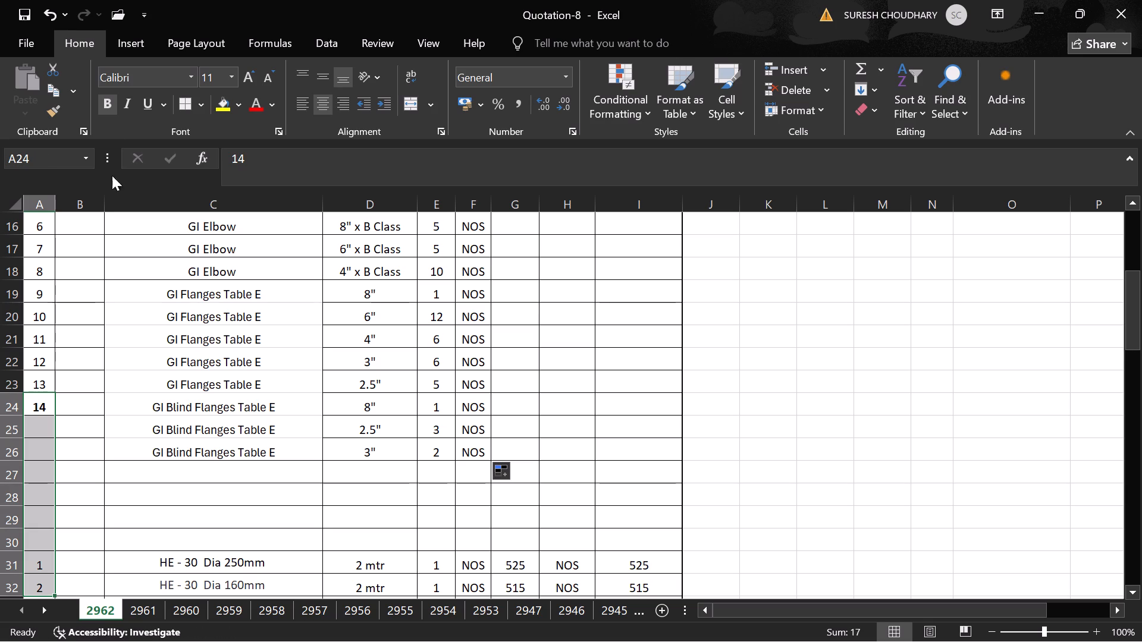
click(104, 108)
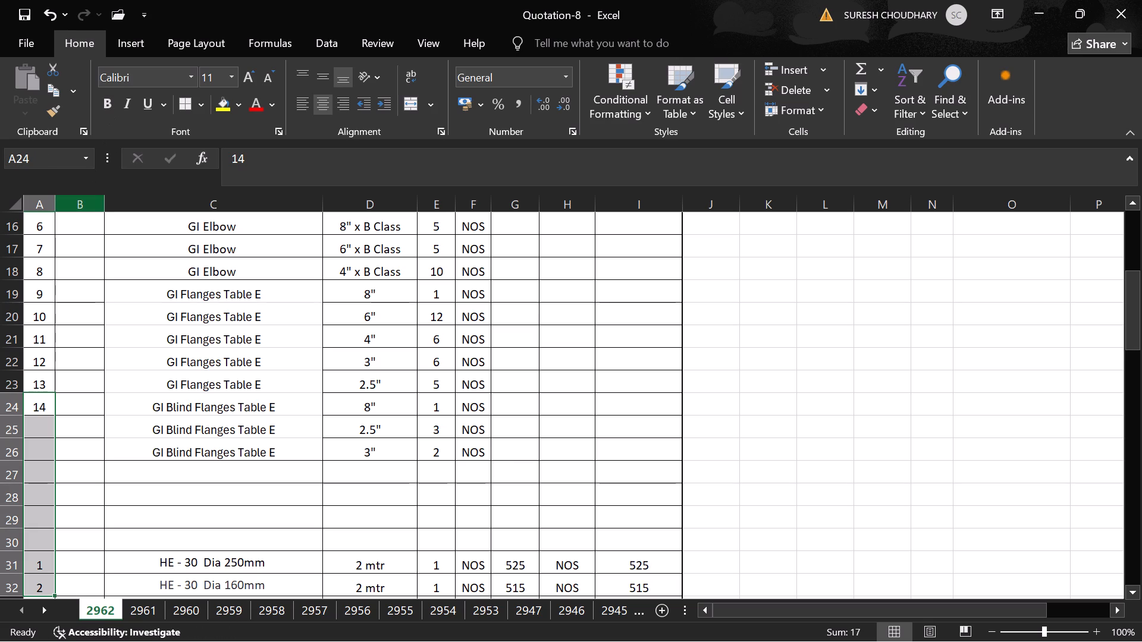
Extend the serial number series from the 12 to 14 cells in column A down to 20 in A30.
click(37, 439)
click(37, 427)
drag(45, 356, 45, 399)
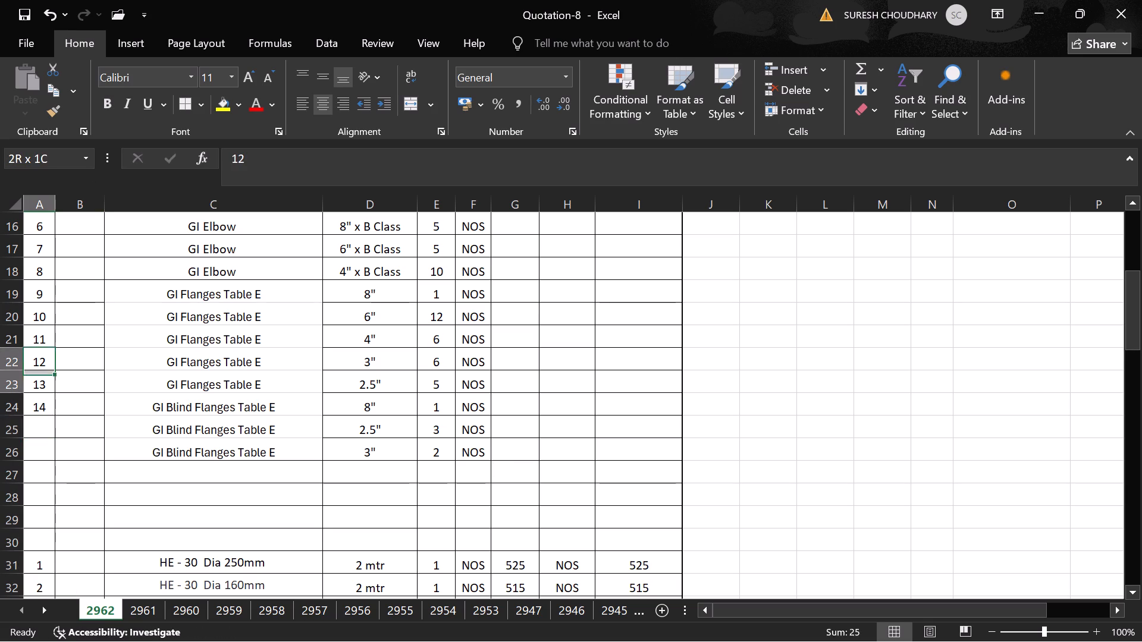
drag(45, 399, 48, 414)
drag(53, 411, 51, 551)
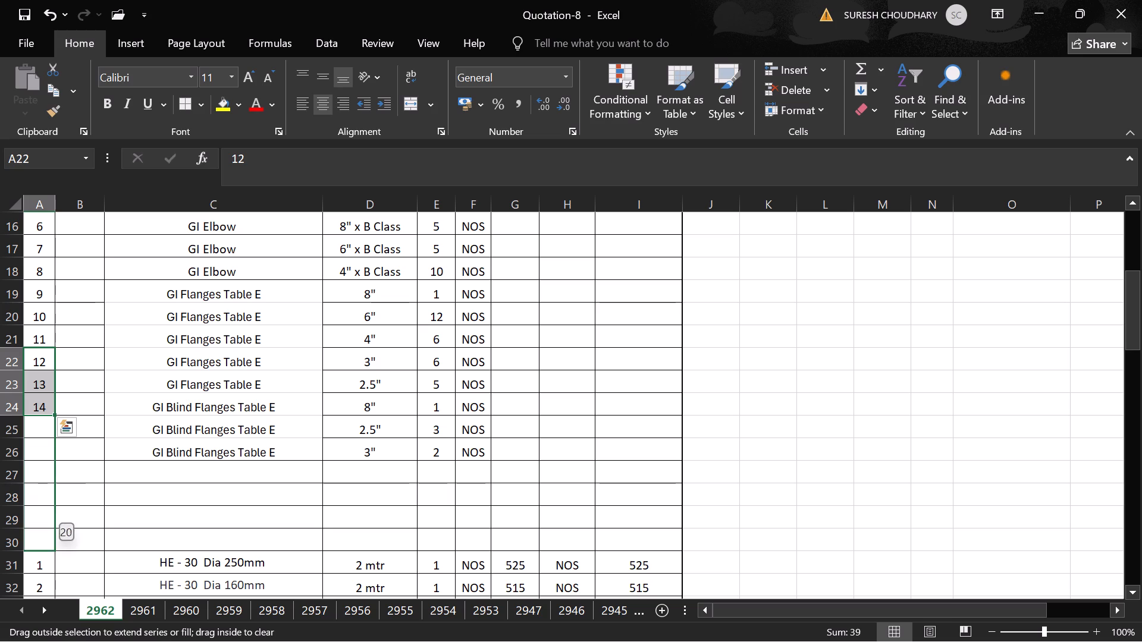
drag(51, 551, 54, 550)
click(181, 474)
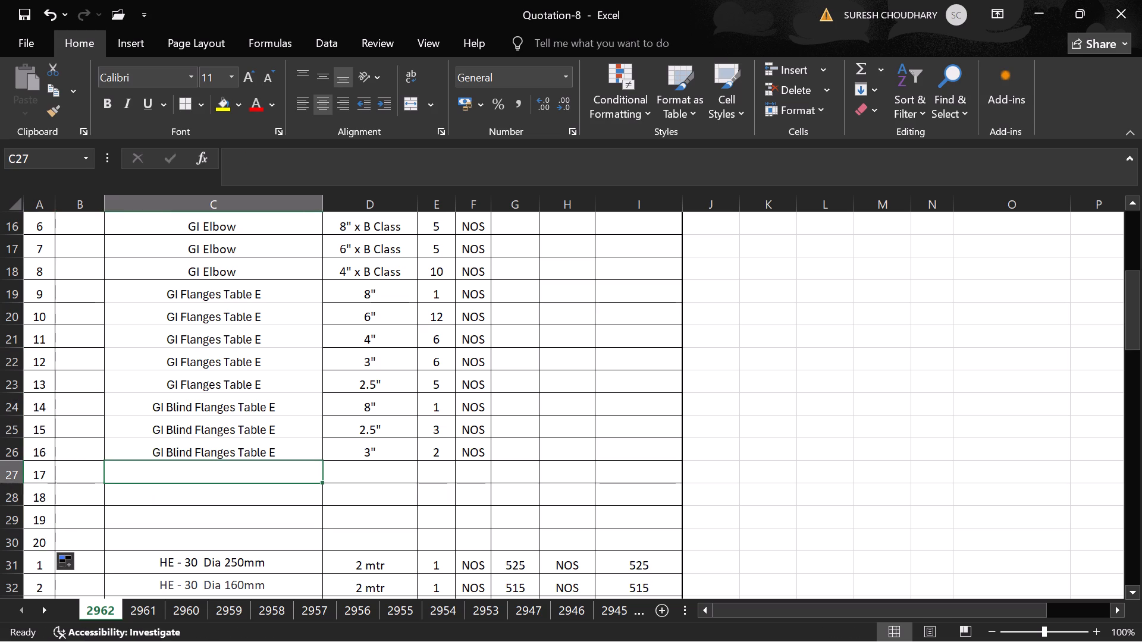
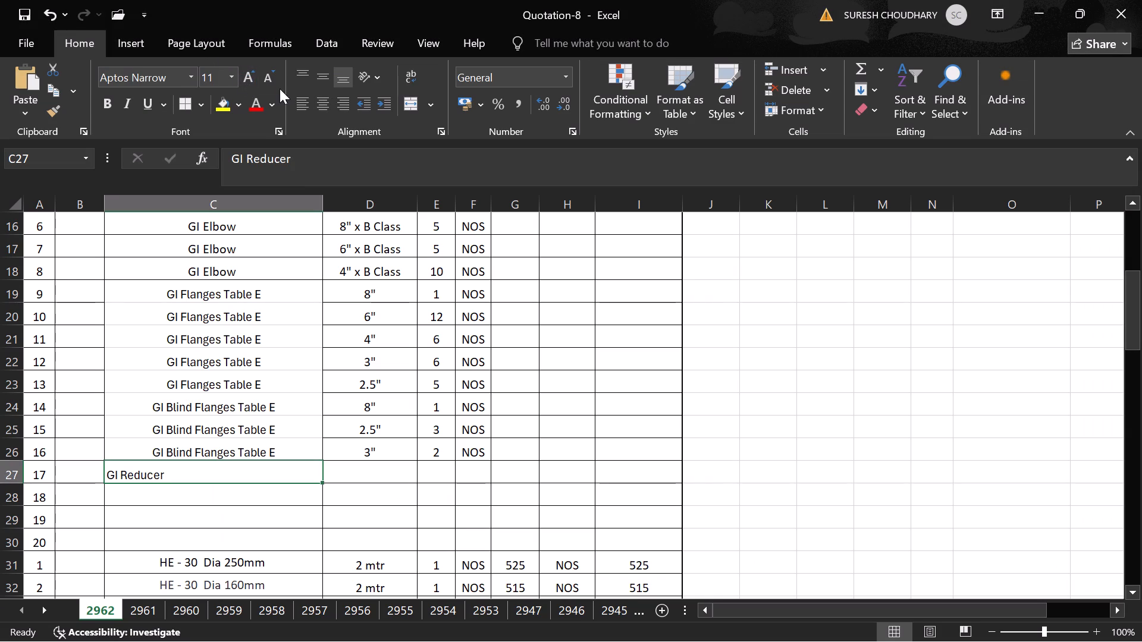
Center the GI Reducer description horizontally in cell C27.
click(319, 102)
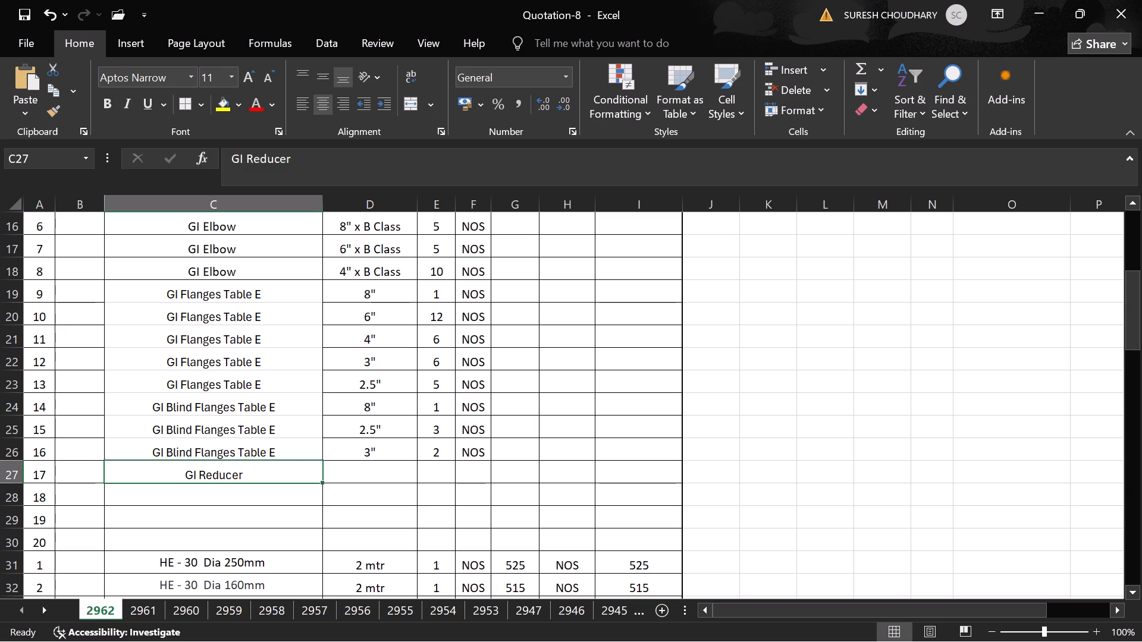
Copy the centered GI Reducer description from cell C27.
key(ctrl+c)
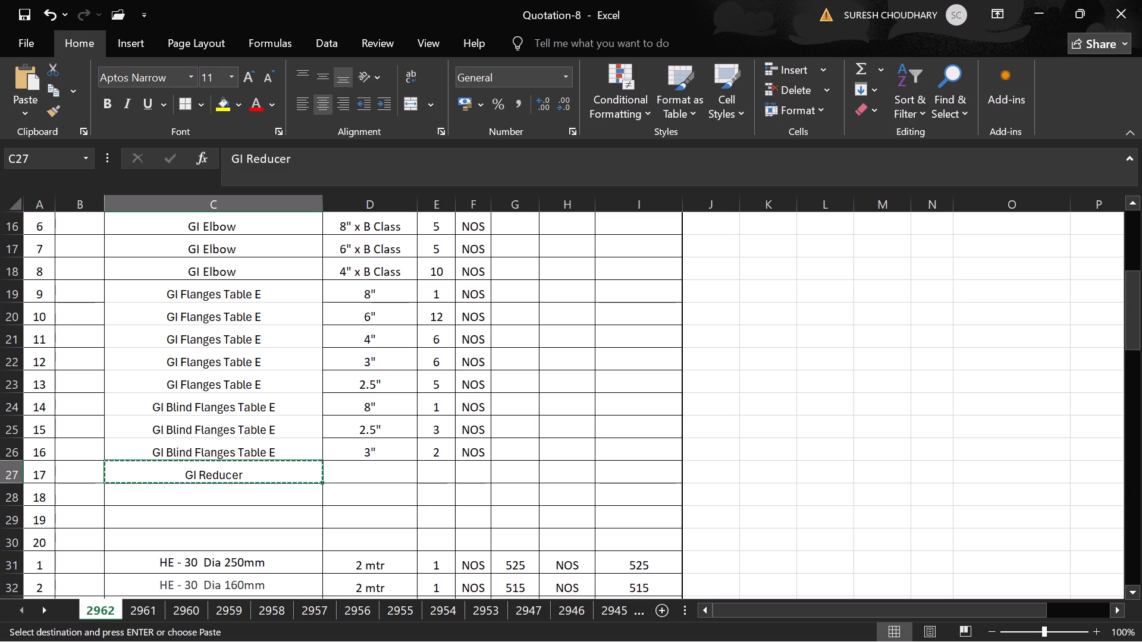
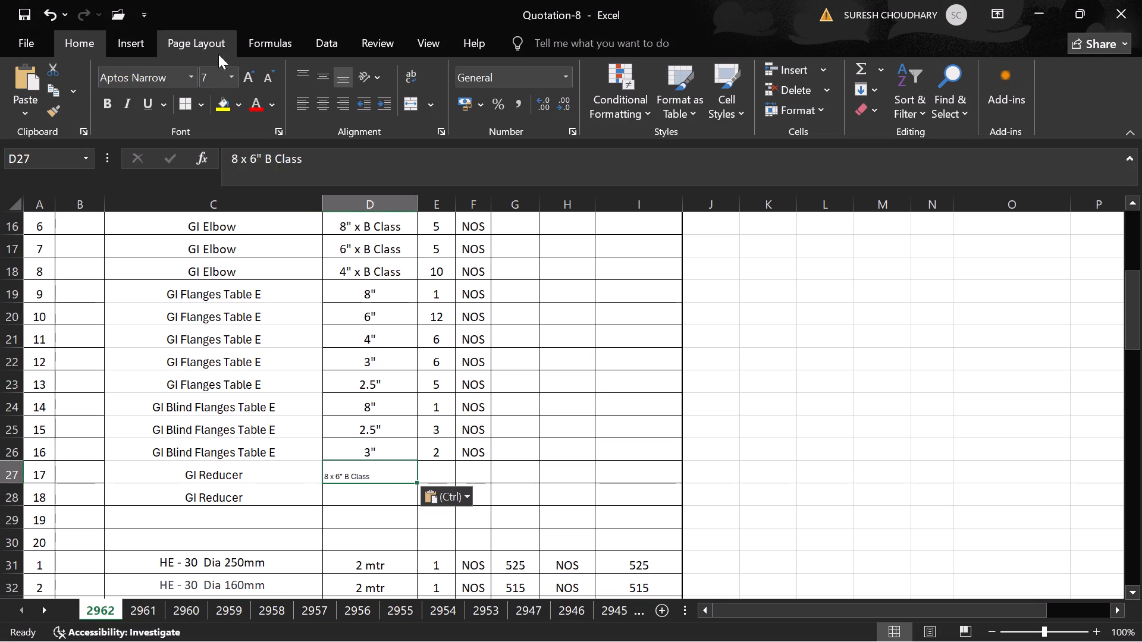
Set the font size of the first GI Reducer's size text in cell D27 to 11.
click(210, 71)
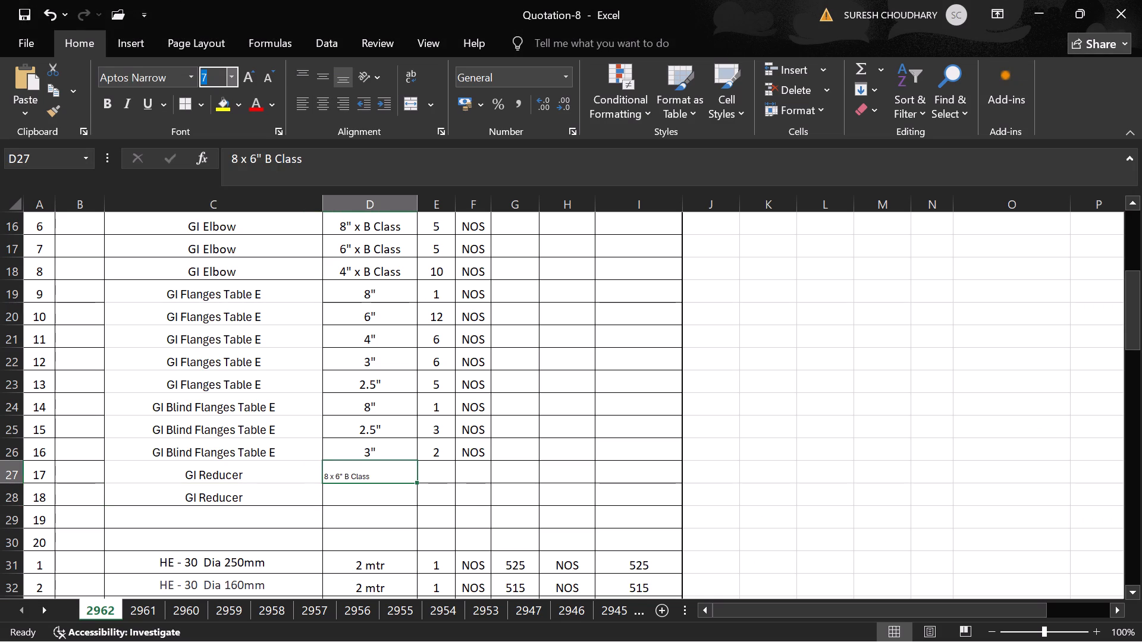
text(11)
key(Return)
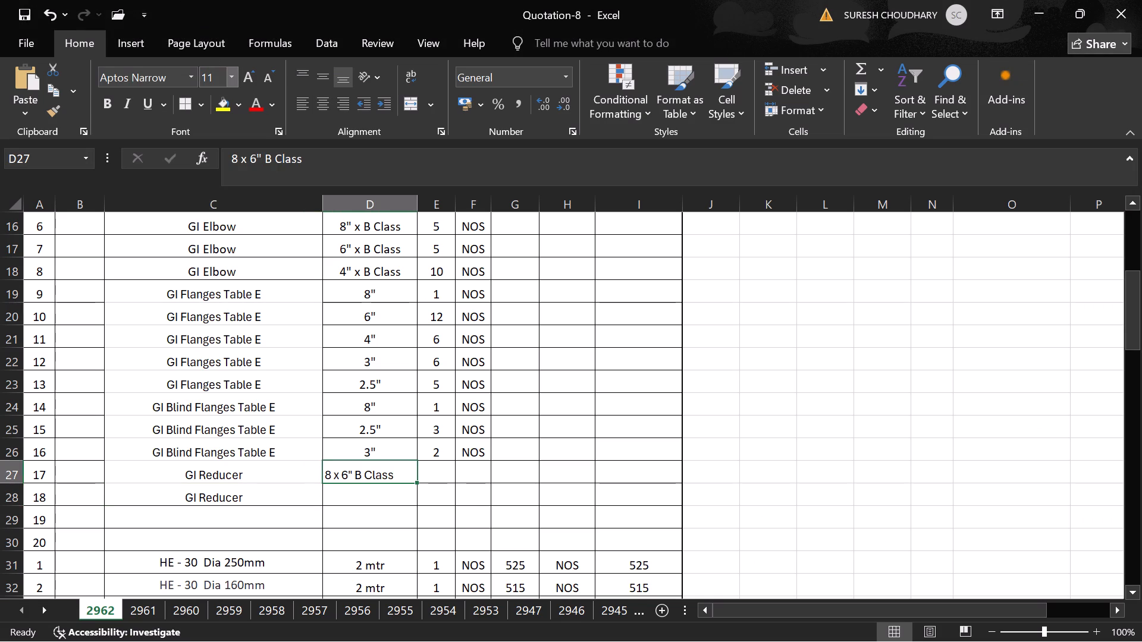
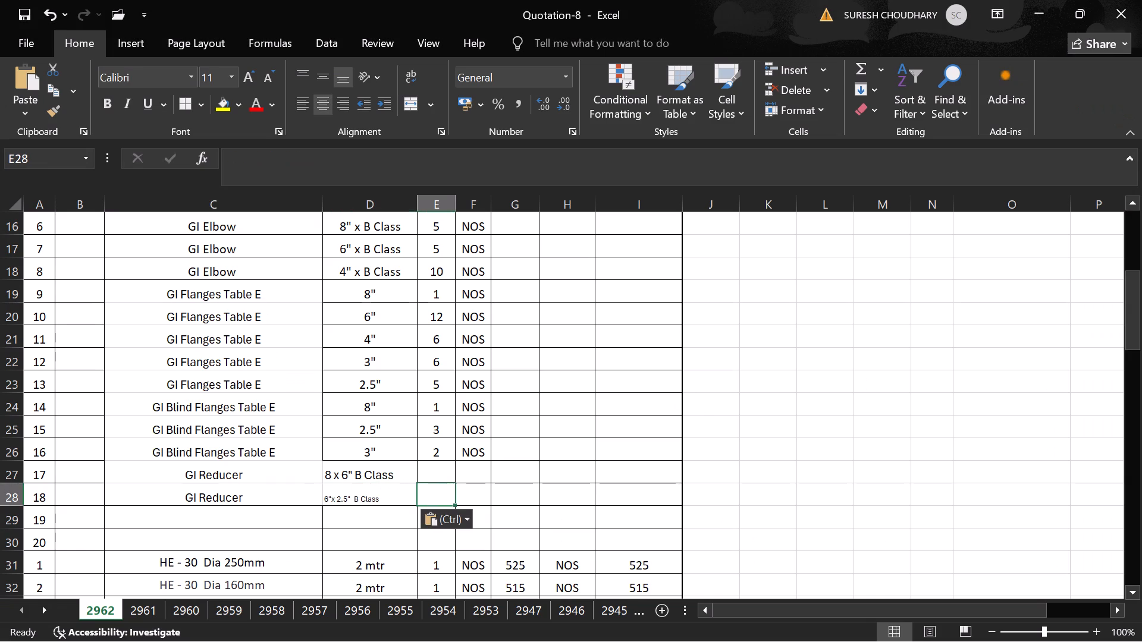
Enter a quantity of 1 for each of the two GI Reducer rows, in cells E27 and E28.
key(Up)
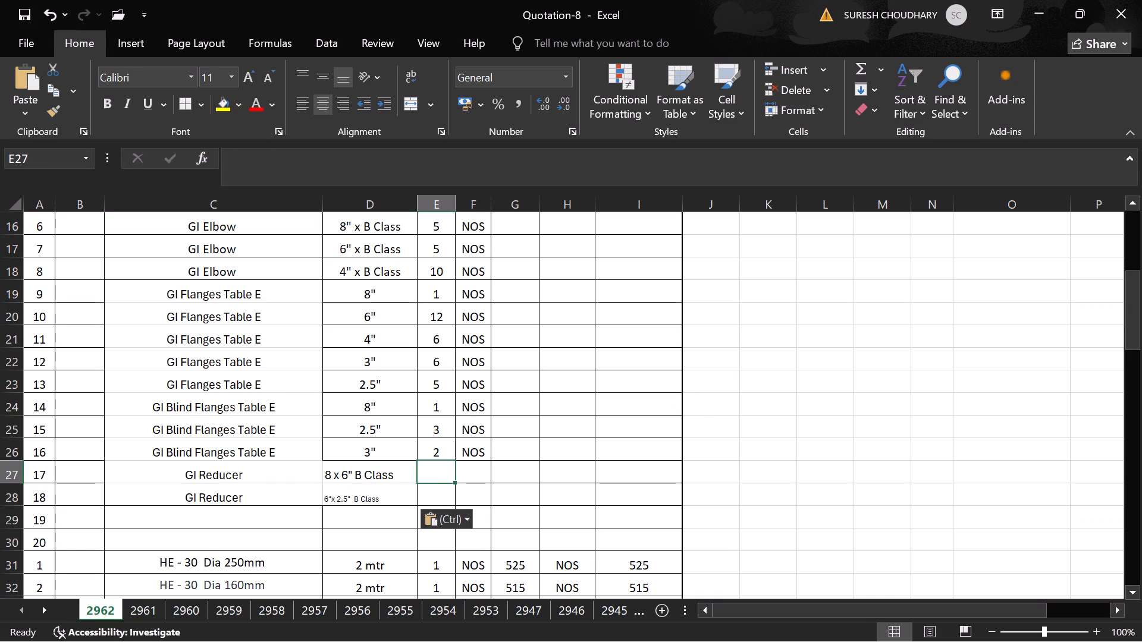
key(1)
key(Return)
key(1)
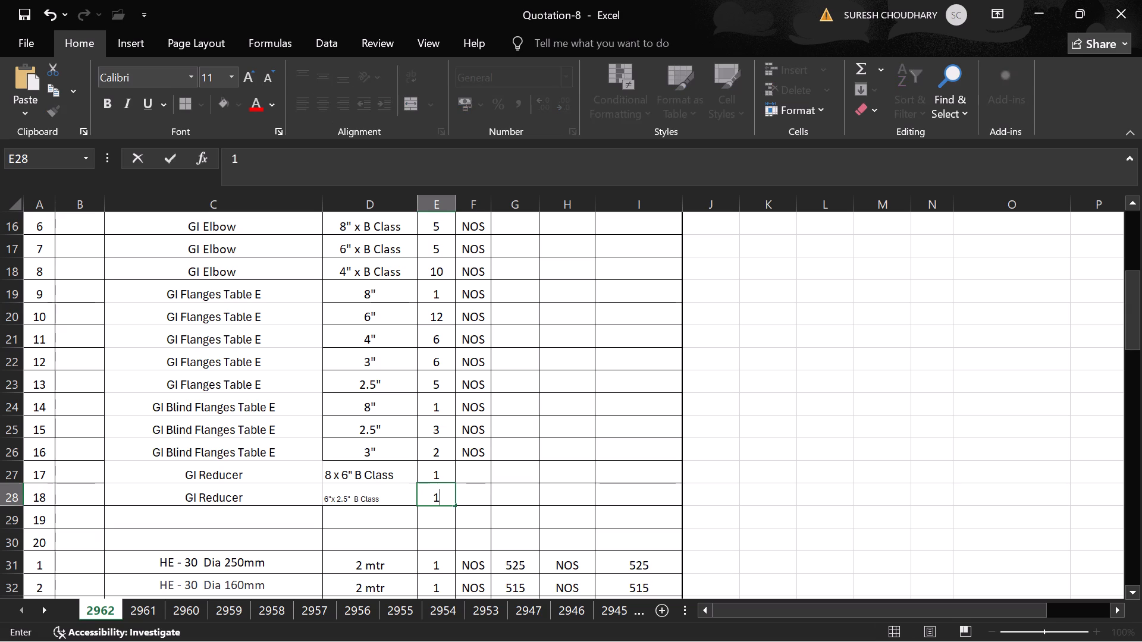
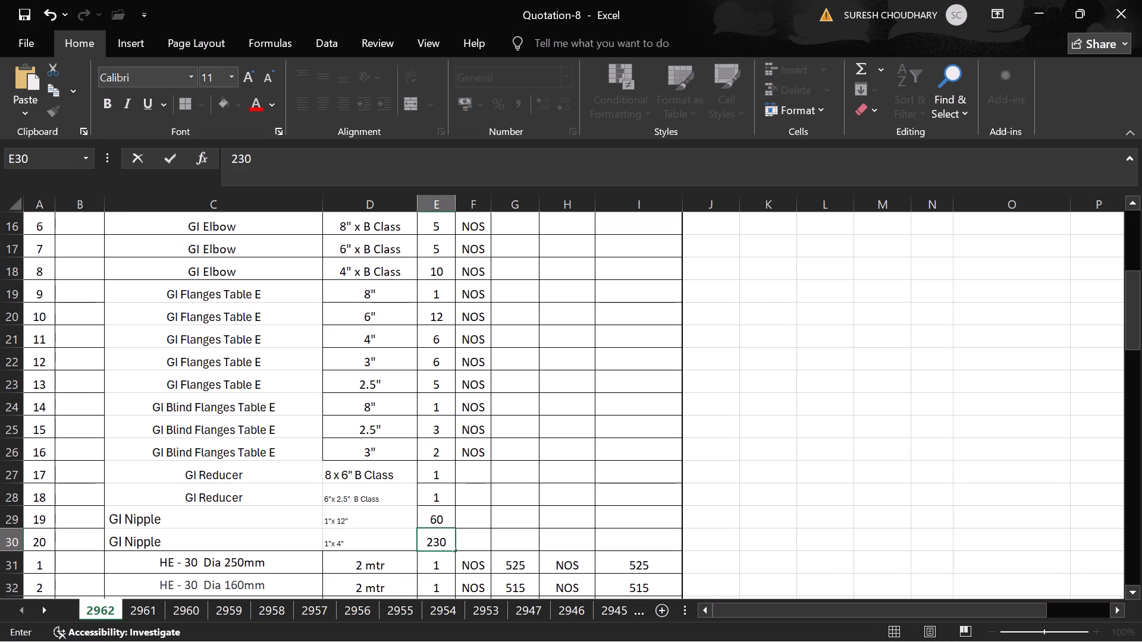
Enter 230 as the quantity of the 1"x 4" GI Nipple in cell E30.
key(Return)
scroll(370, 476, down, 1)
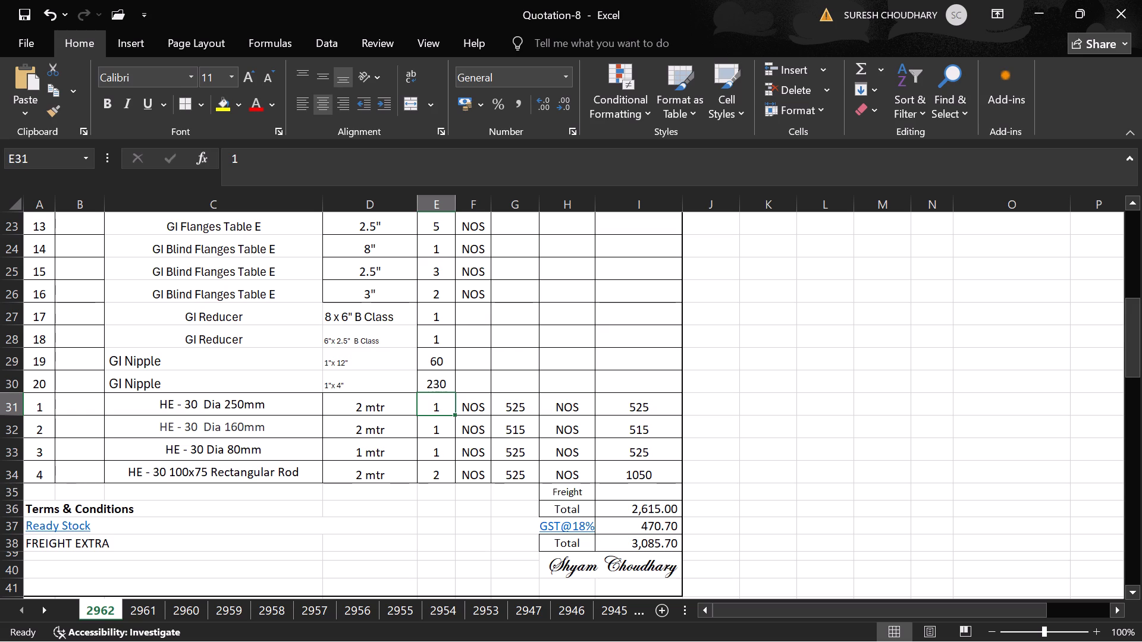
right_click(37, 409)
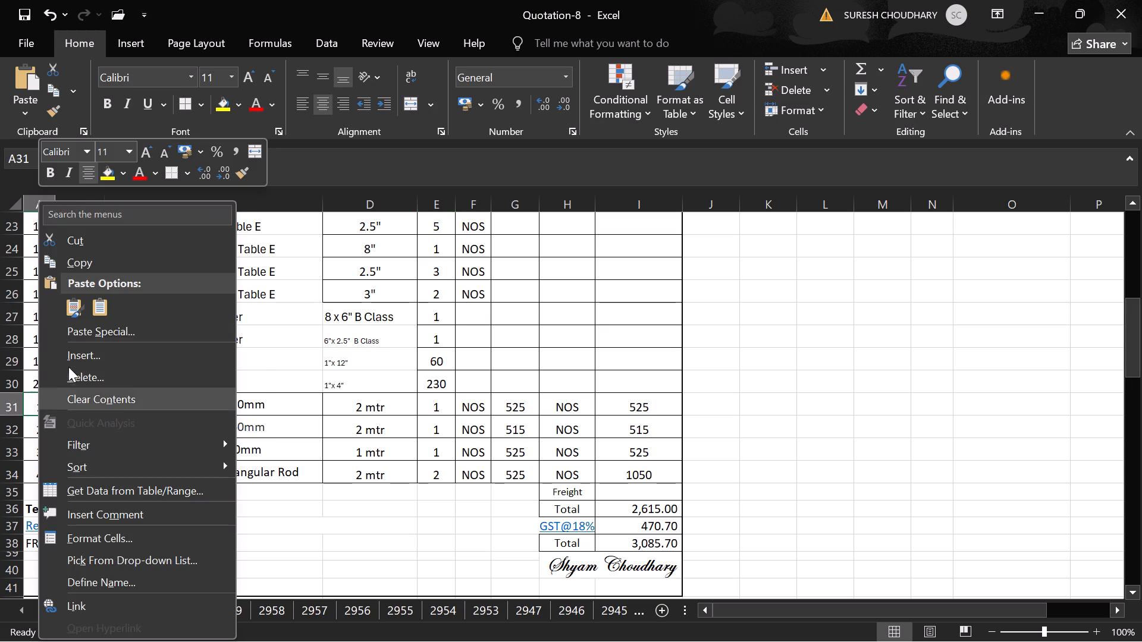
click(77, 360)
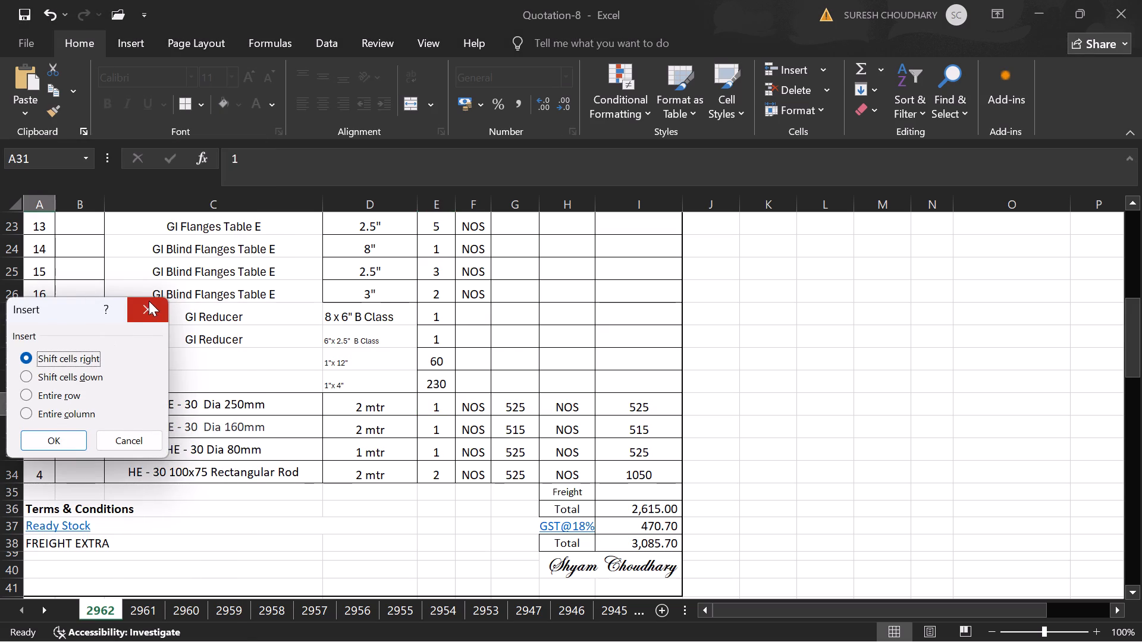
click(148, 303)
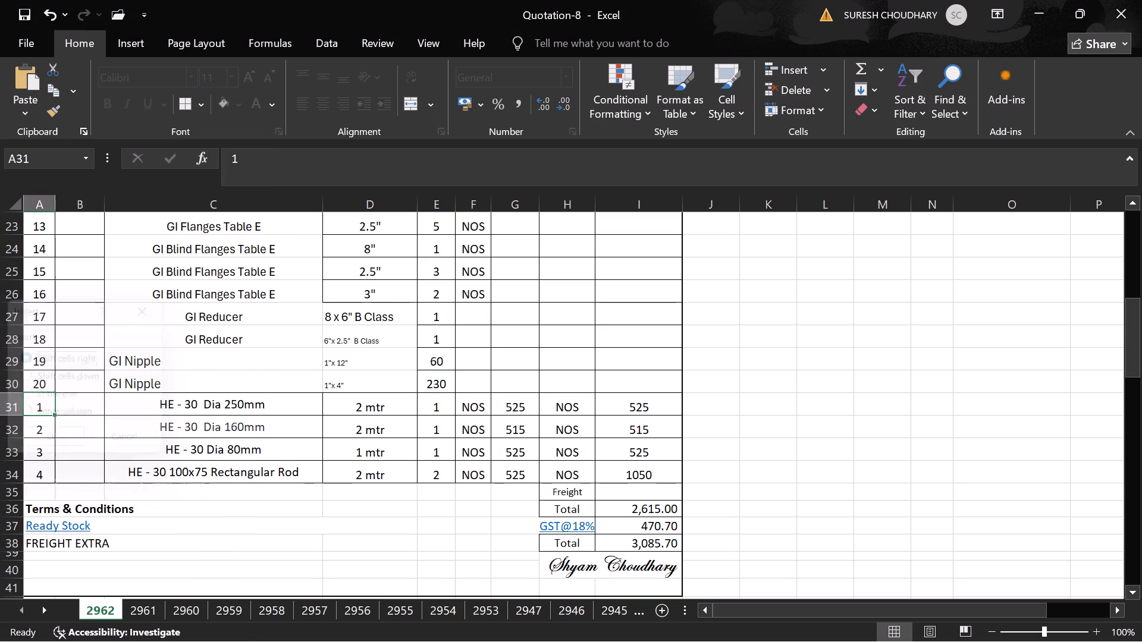
Insert four blank rows between the last GI Nipple row (Sno. 20) and the HE - 30 Dia 250mm row.
right_click(7, 401)
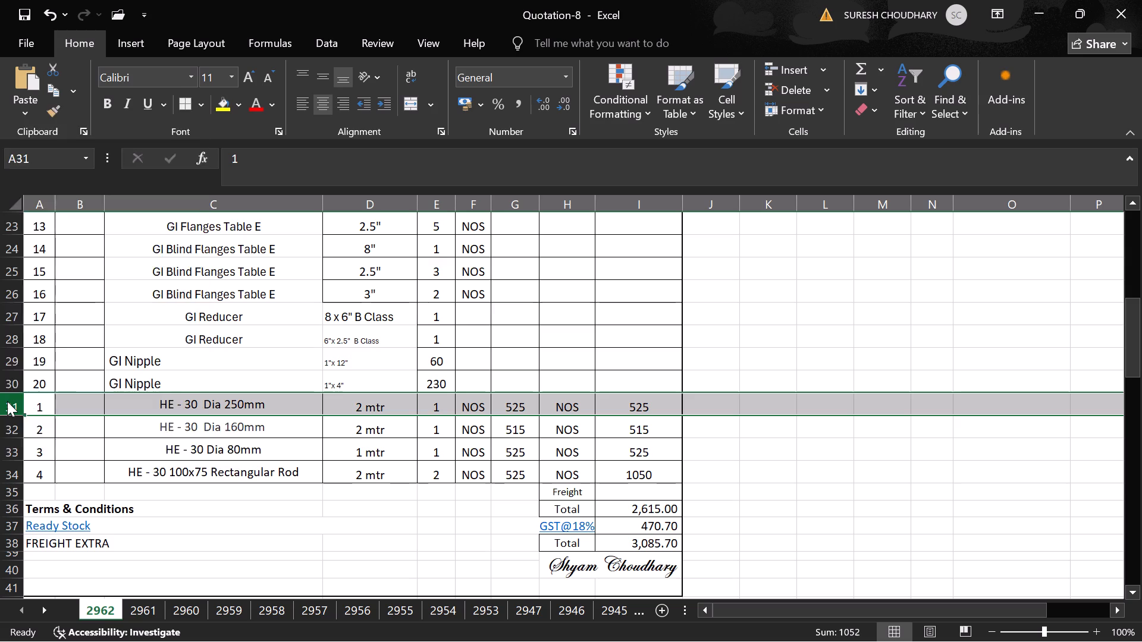
click(61, 261)
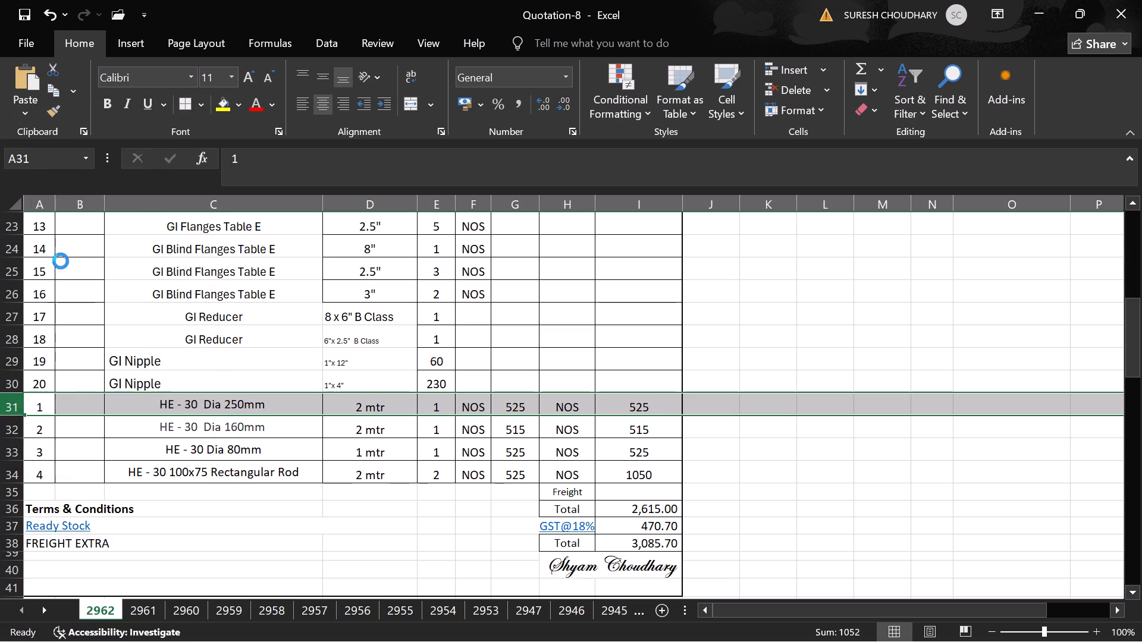
right_click(0, 398)
right_click(0, 398)
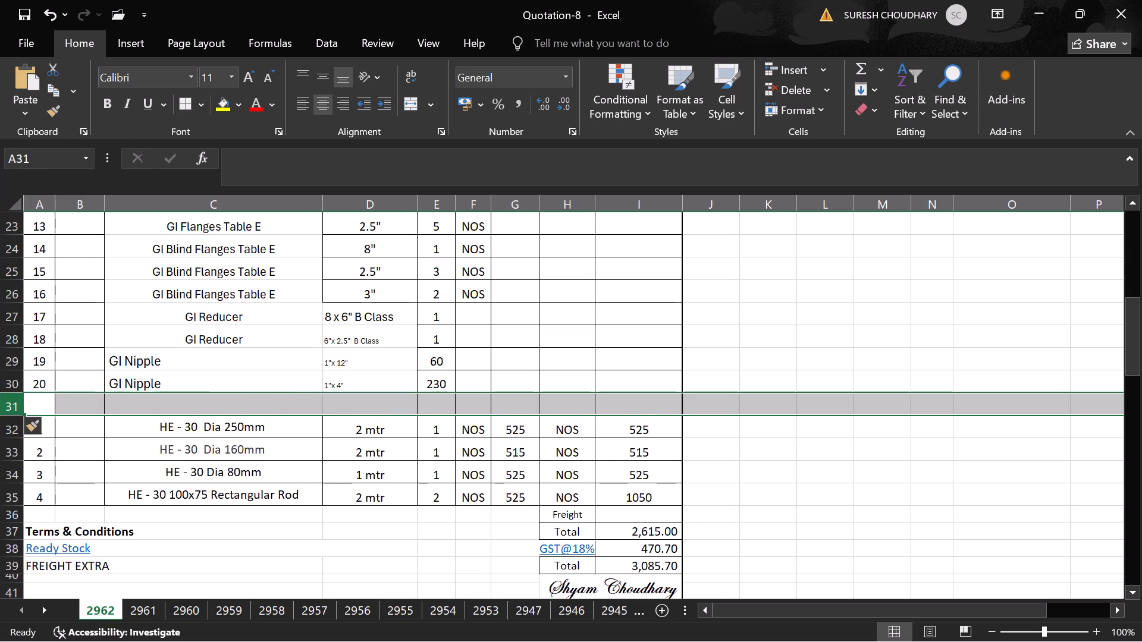
right_click(3, 402)
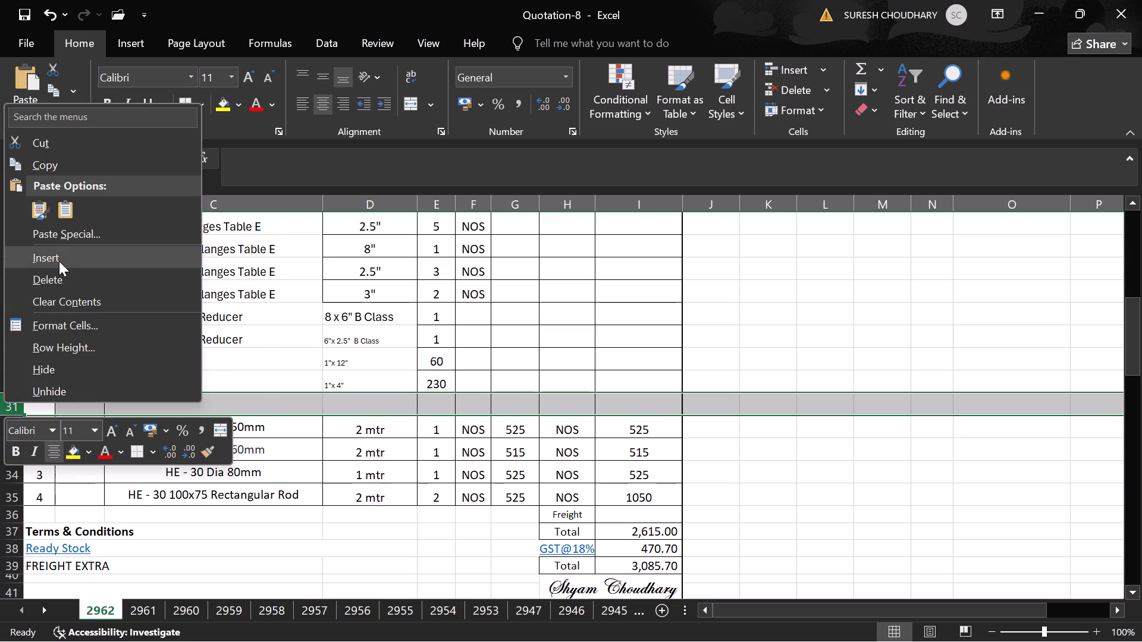
click(59, 261)
right_click(9, 407)
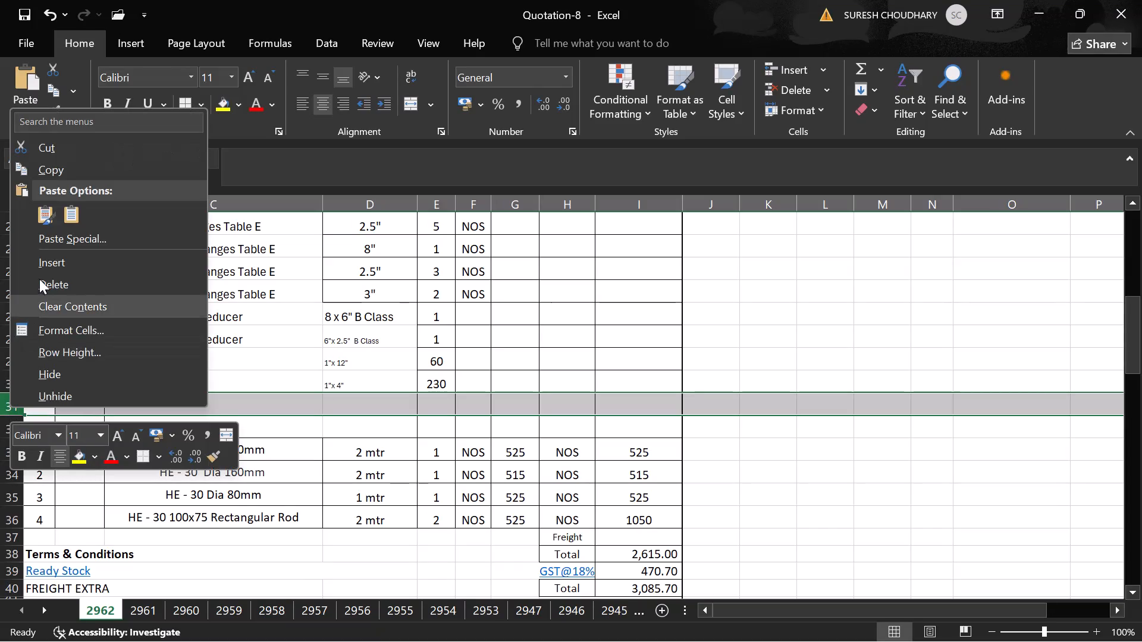
triple_click(43, 265)
right_click(13, 424)
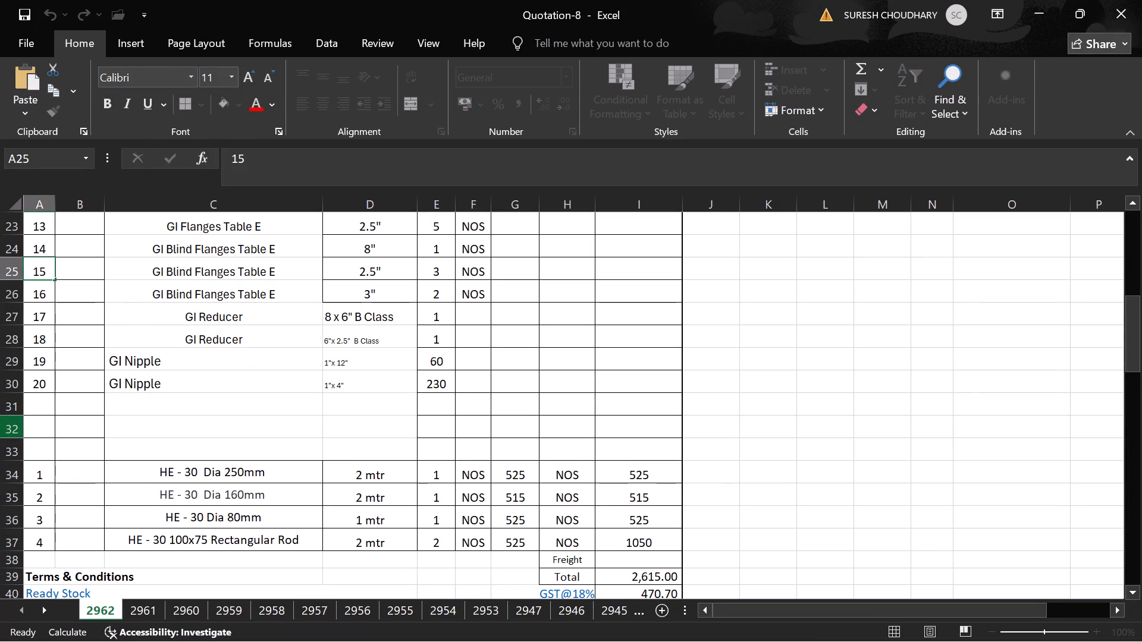
click(75, 279)
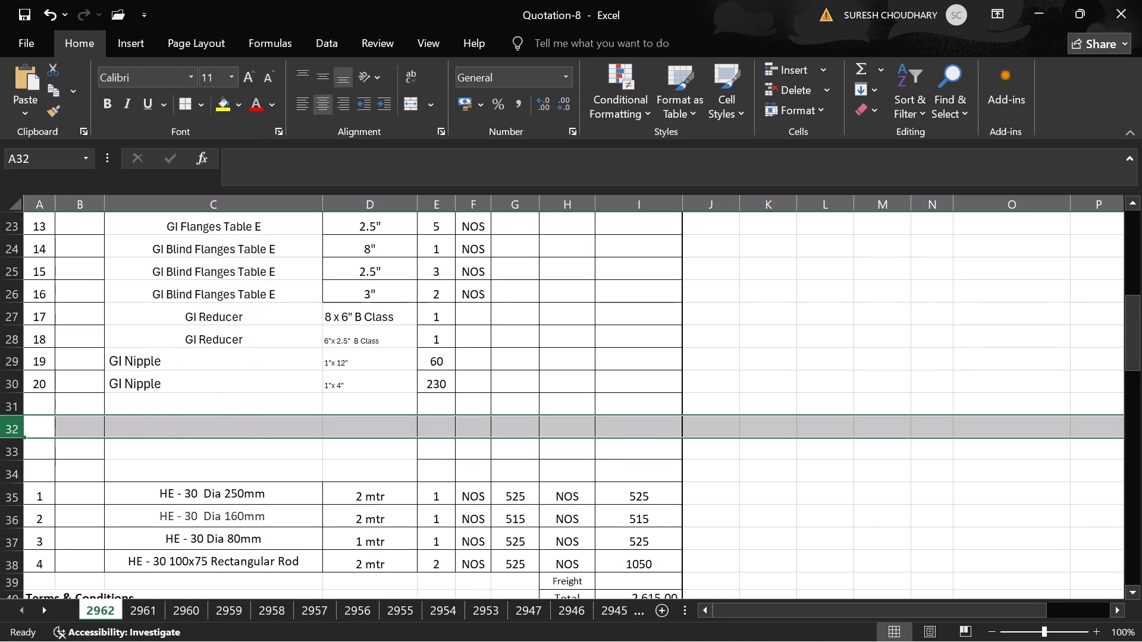
Insert two more blank rows at rows 31 and 32 below the GI Nipple entries, clearing any stray text from A31.
right_click(11, 425)
right_click(11, 425)
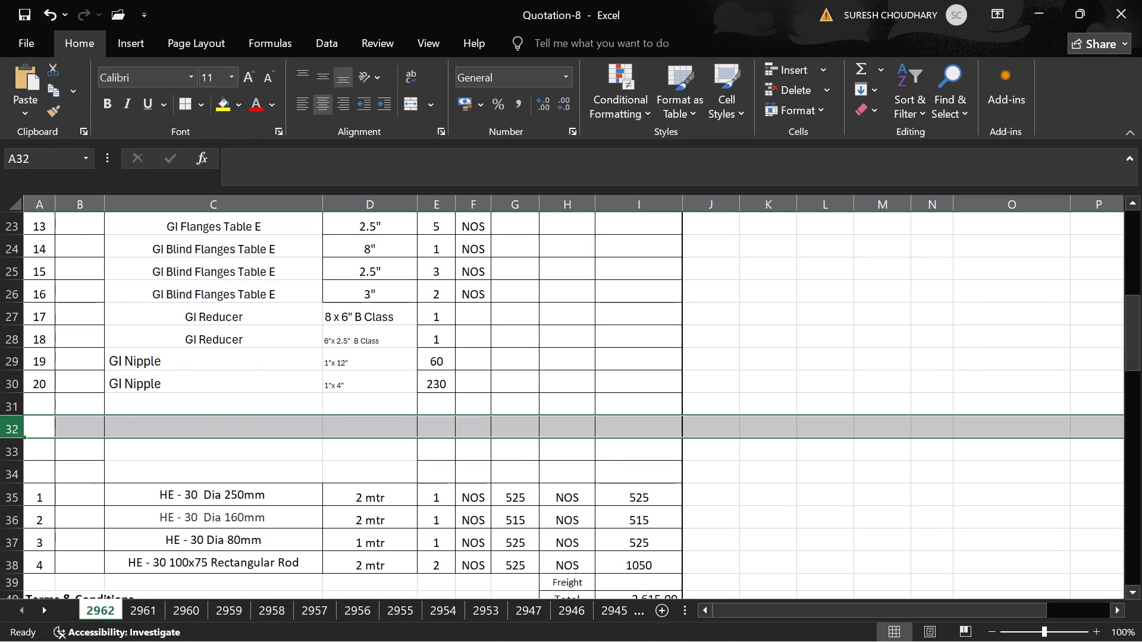
right_click(10, 423)
key(i)
right_click(20, 414)
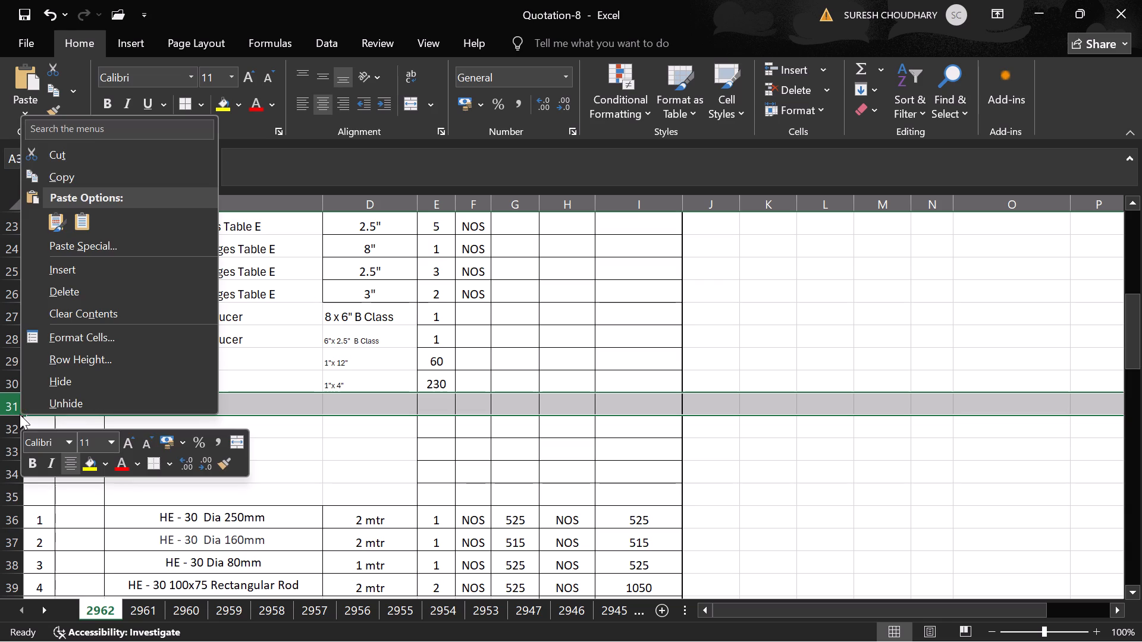
right_click(5, 418)
key(i)
key(i)
key(i)
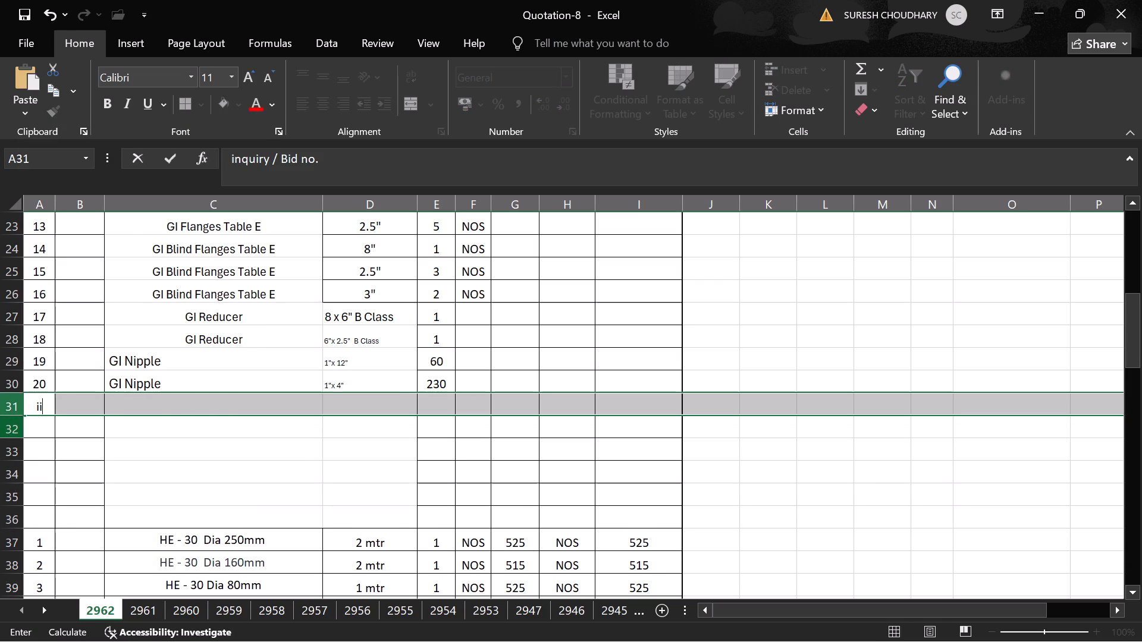
key(BackSpace)
key(BackSpace)
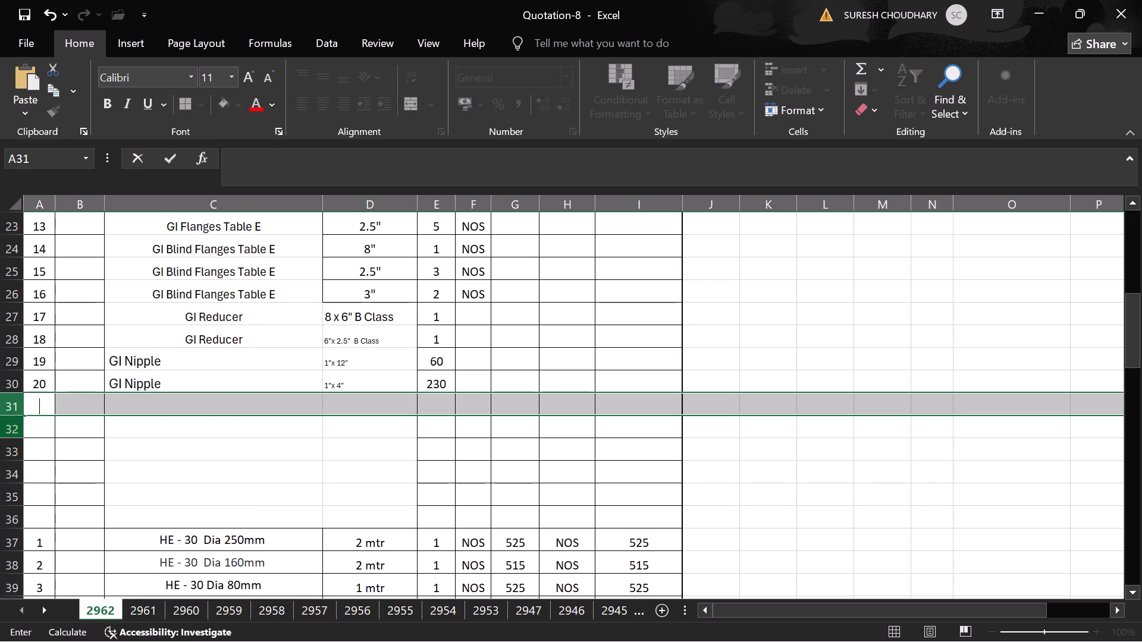
Insert three more blank rows at row 33, above the HE - 30 items, clearing any stray text from A33.
right_click(16, 448)
text(pp)
text(oo)
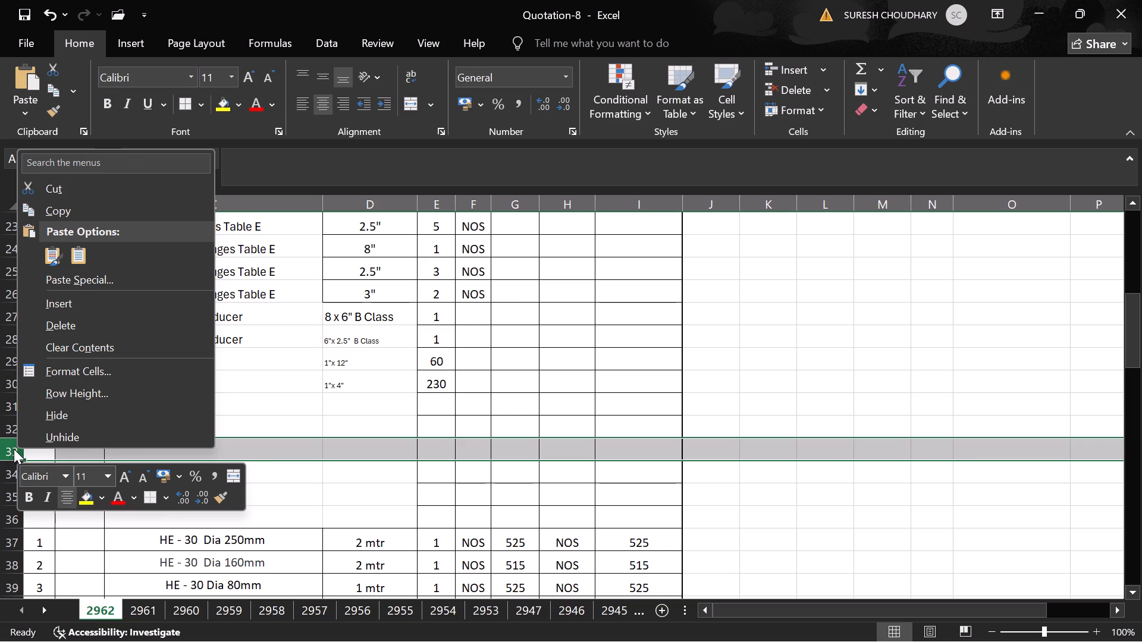
key(i)
right_click(0, 449)
key(i)
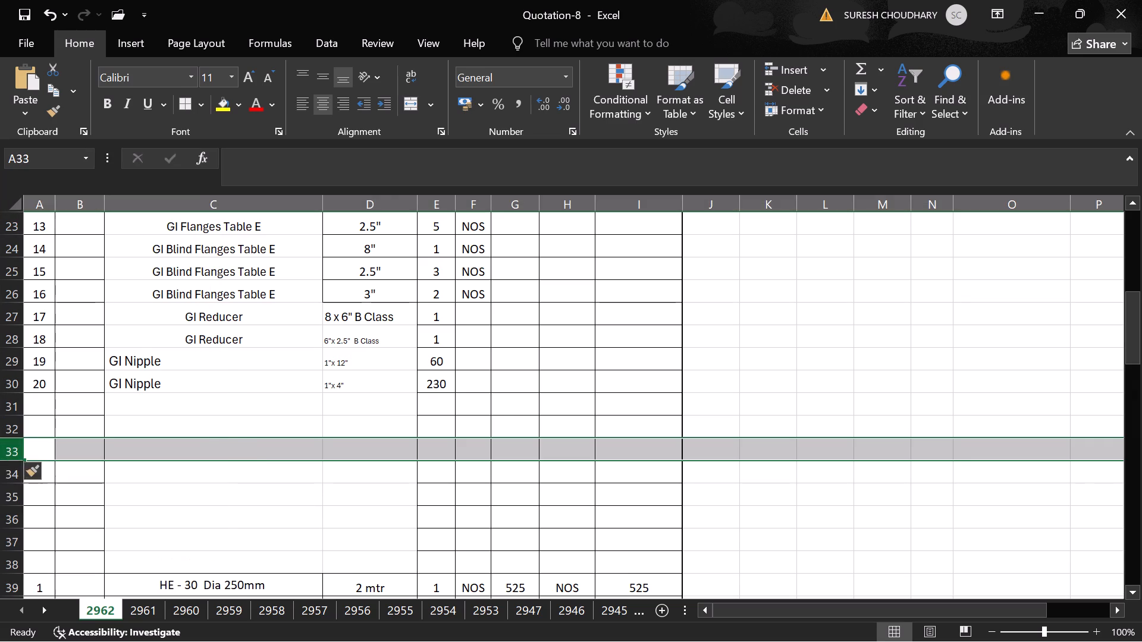
right_click(0, 449)
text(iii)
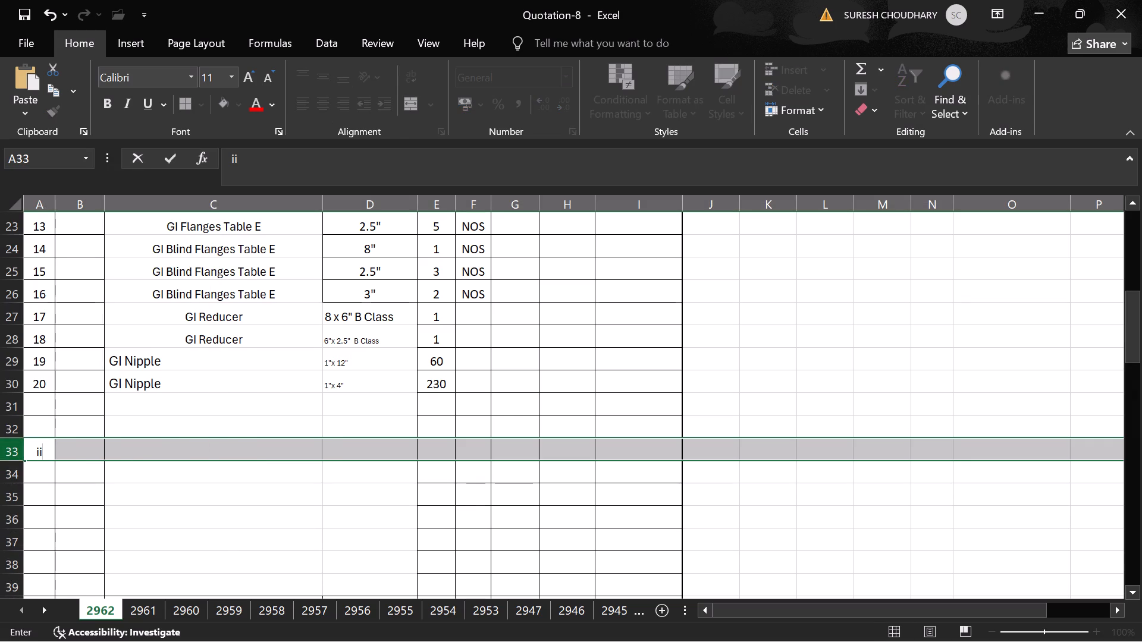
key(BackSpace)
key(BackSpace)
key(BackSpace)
Discard the stray entry in A33 and insert another blank row at row 33, below the GI Nipple entries.
right_click(15, 449)
right_click(15, 449)
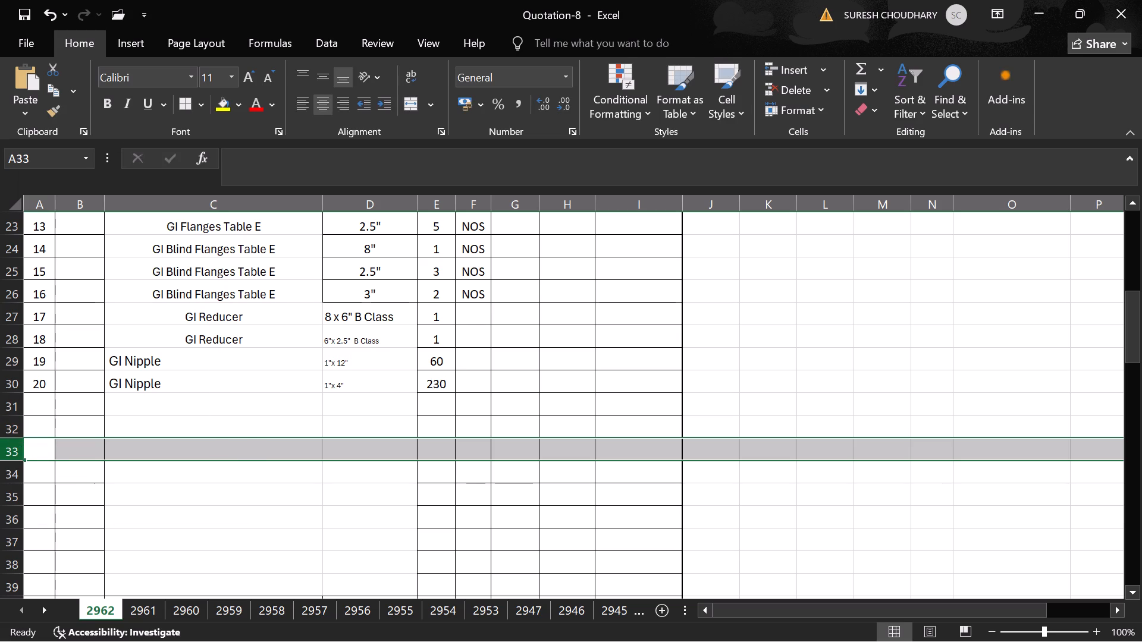
right_click(15, 449)
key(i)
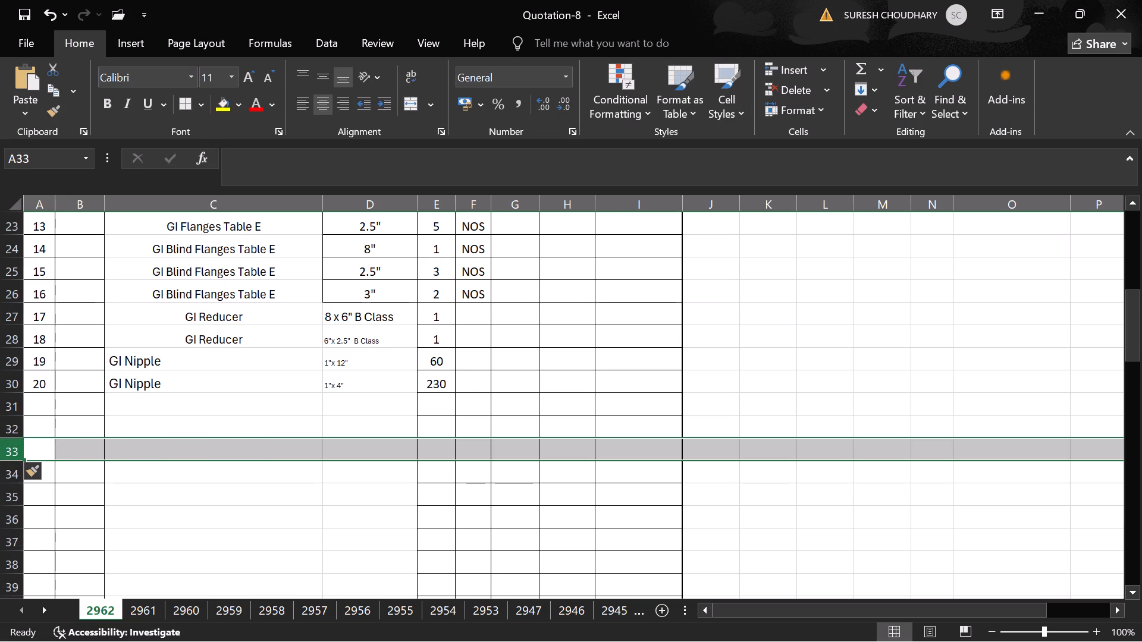
scroll(112, 421, down, 2)
scroll(112, 421, up, 2)
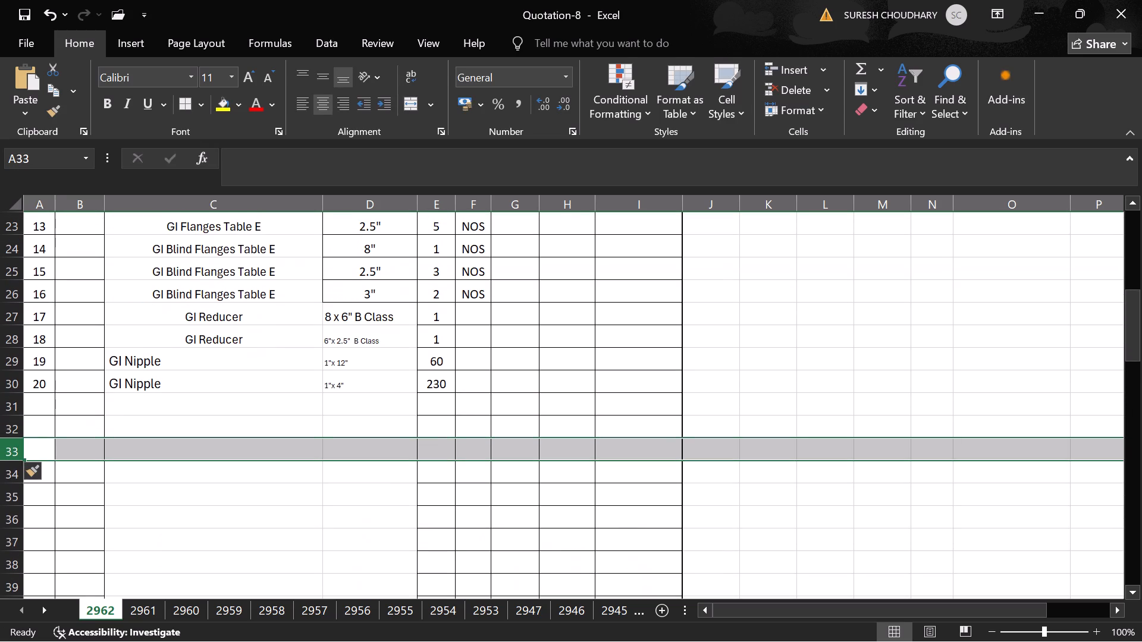
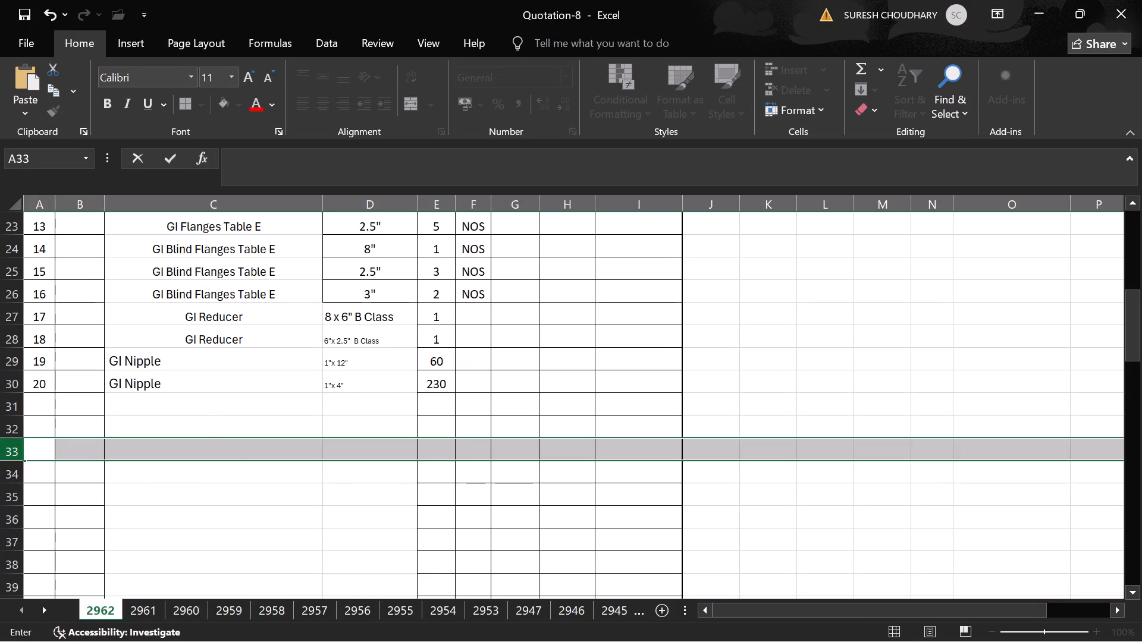
Insert one more blank row at row 33, in the blank area below the GI Nipple entries.
right_click(10, 445)
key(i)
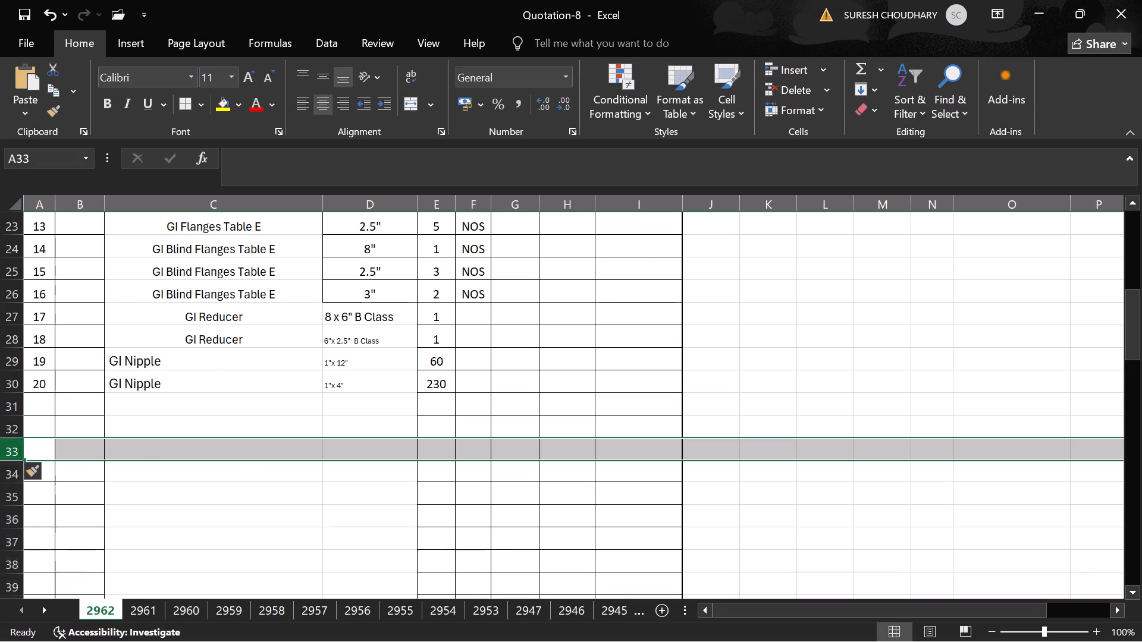
Insert another blank row at row 33, clearing the stray text from A33.
right_click(10, 445)
key(i)
right_click(10, 444)
right_click(10, 444)
key(i)
right_click(10, 440)
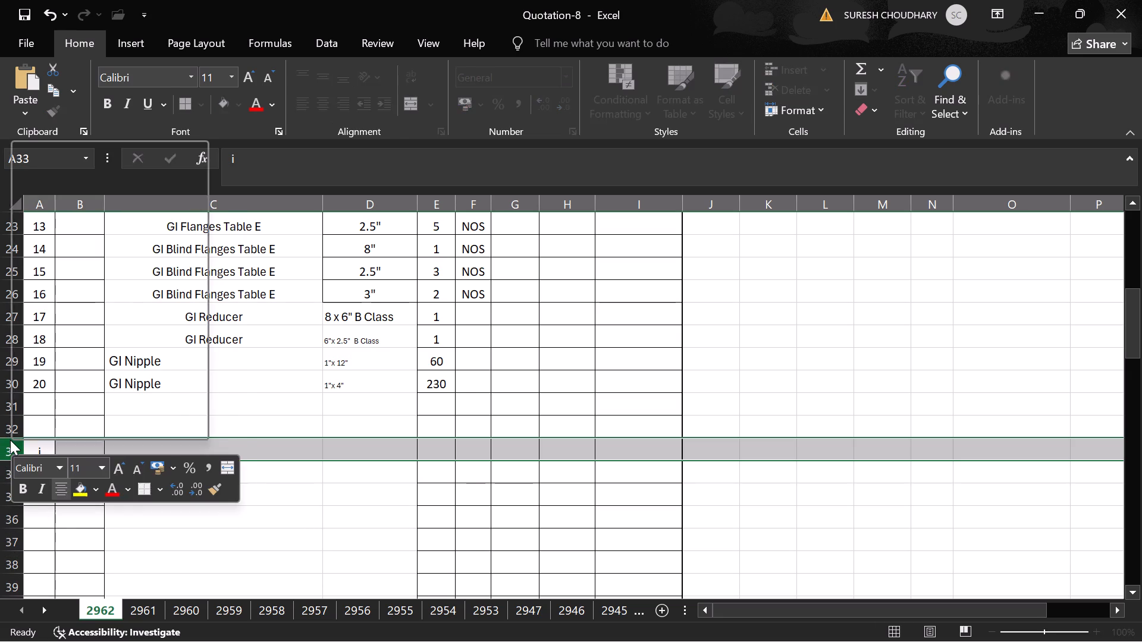
key(BackSpace)
key(BackSpace)
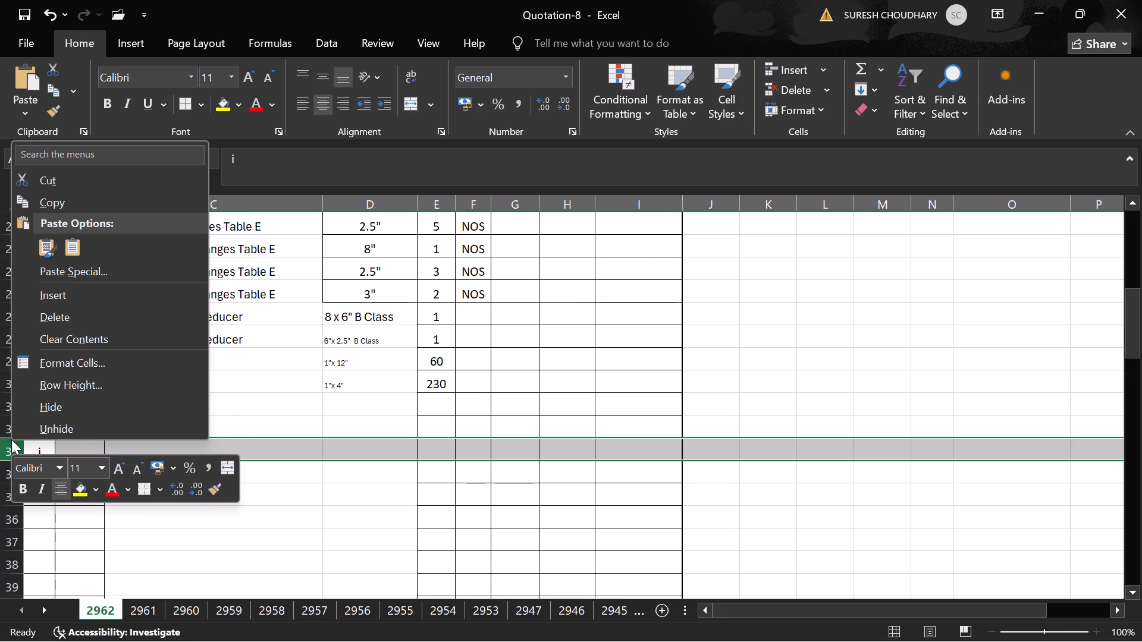
click(33, 451)
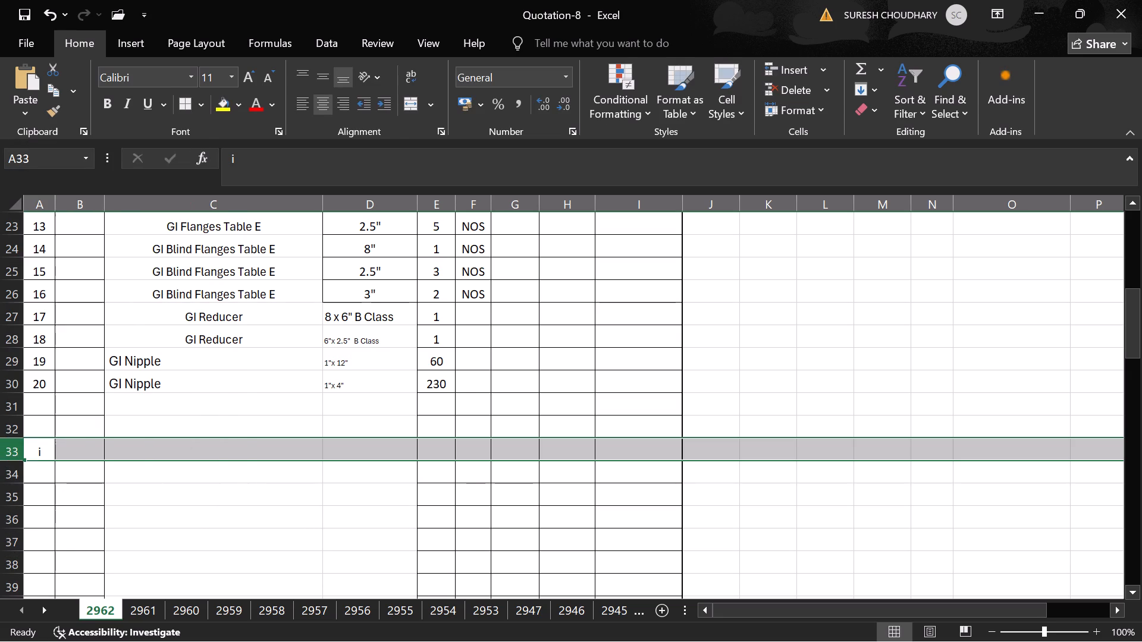
key(BackSpace)
key(BackSpace)
key(i)
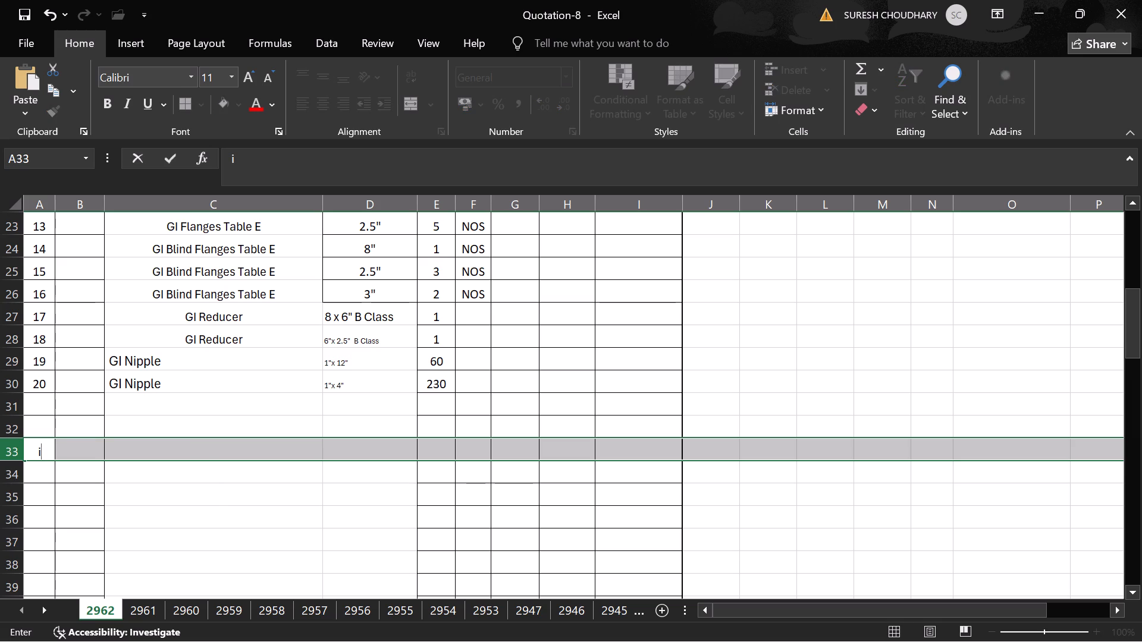
key(BackSpace)
Insert several more blank rows at row 33, below the GI Nipple entries.
right_click(11, 454)
key(i)
right_click(8, 453)
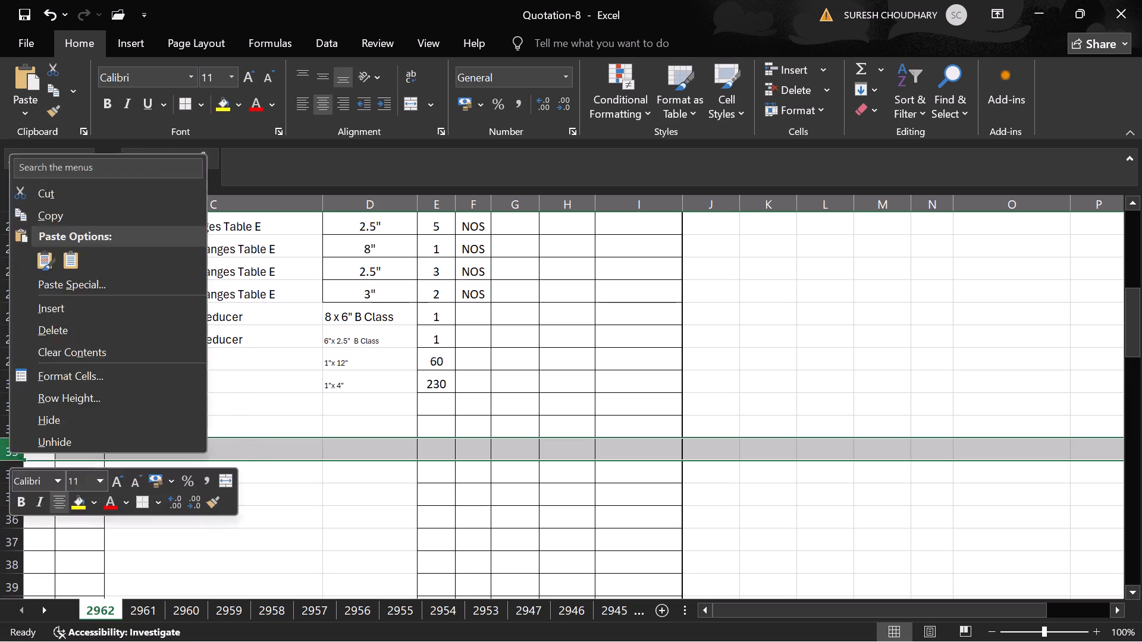
right_click(8, 453)
right_click(8, 453)
key(i)
right_click(8, 453)
key(i)
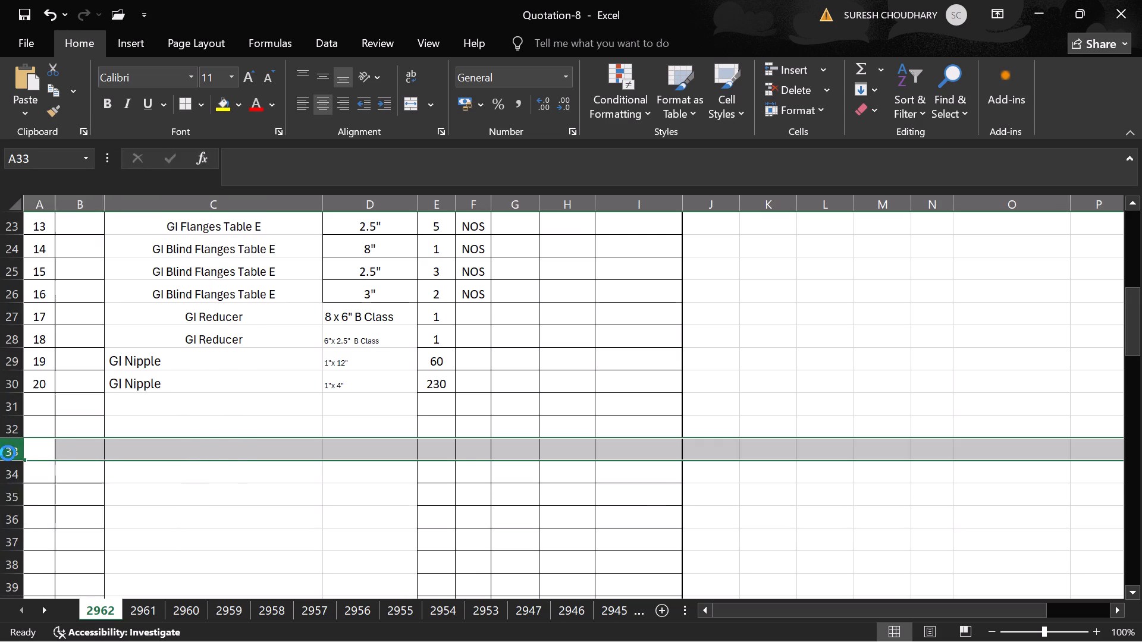
right_click(8, 453)
key(i)
right_click(8, 453)
key(i)
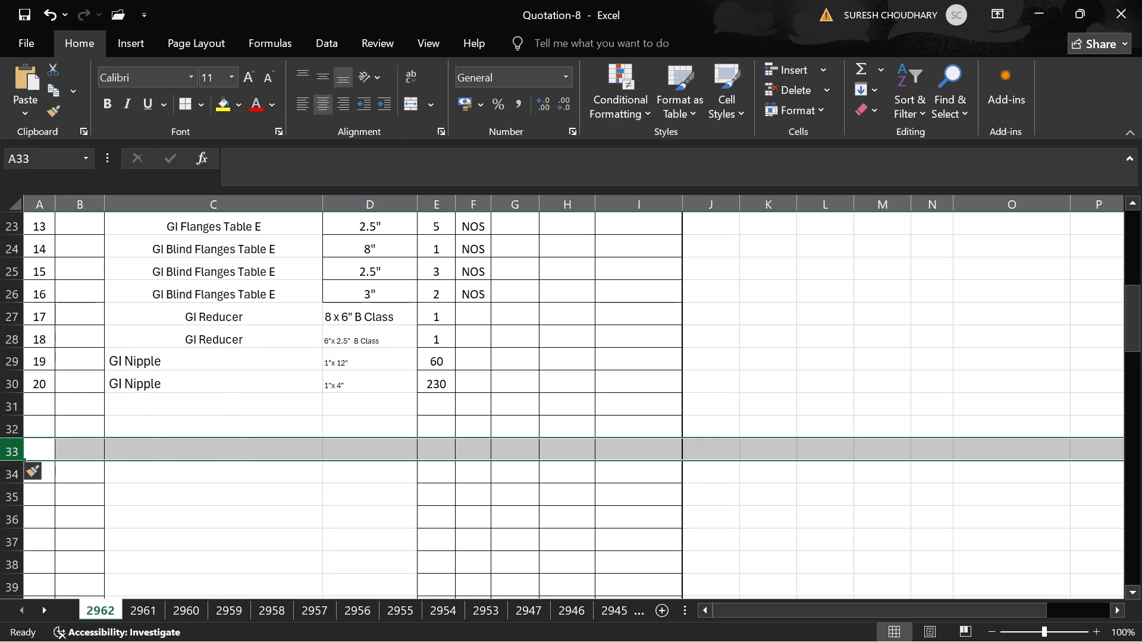
Insert five further blank rows at row 33 to extend the empty item area above the HE - 30 items.
right_click(8, 453)
key(i)
right_click(8, 453)
right_click(8, 453)
key(i)
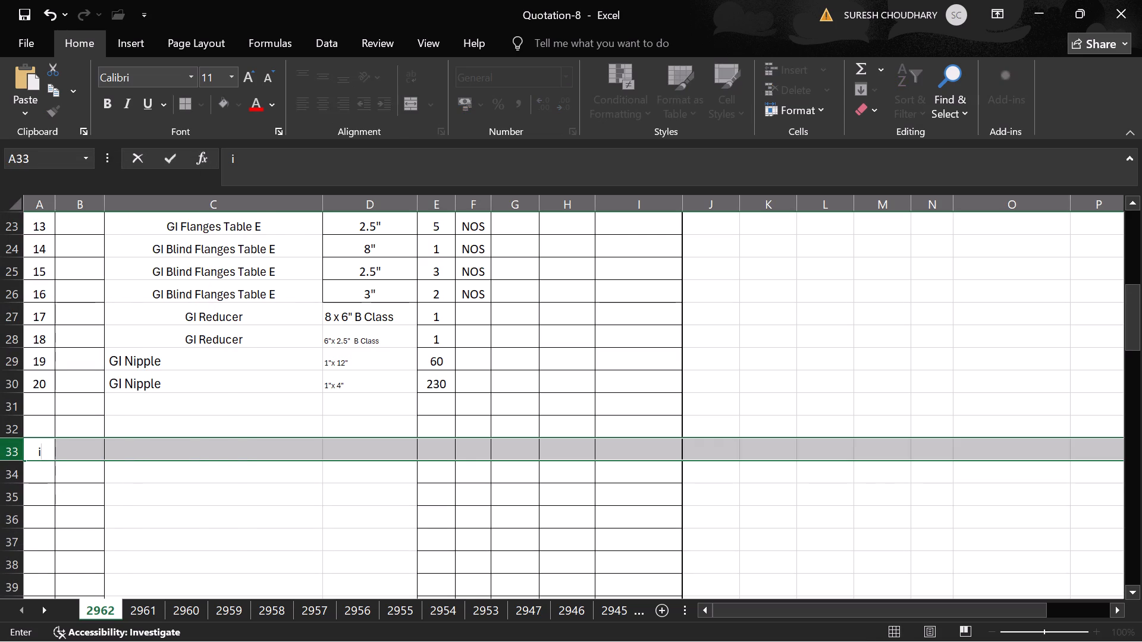
right_click(8, 453)
key(i)
right_click(8, 453)
key(i)
right_click(8, 453)
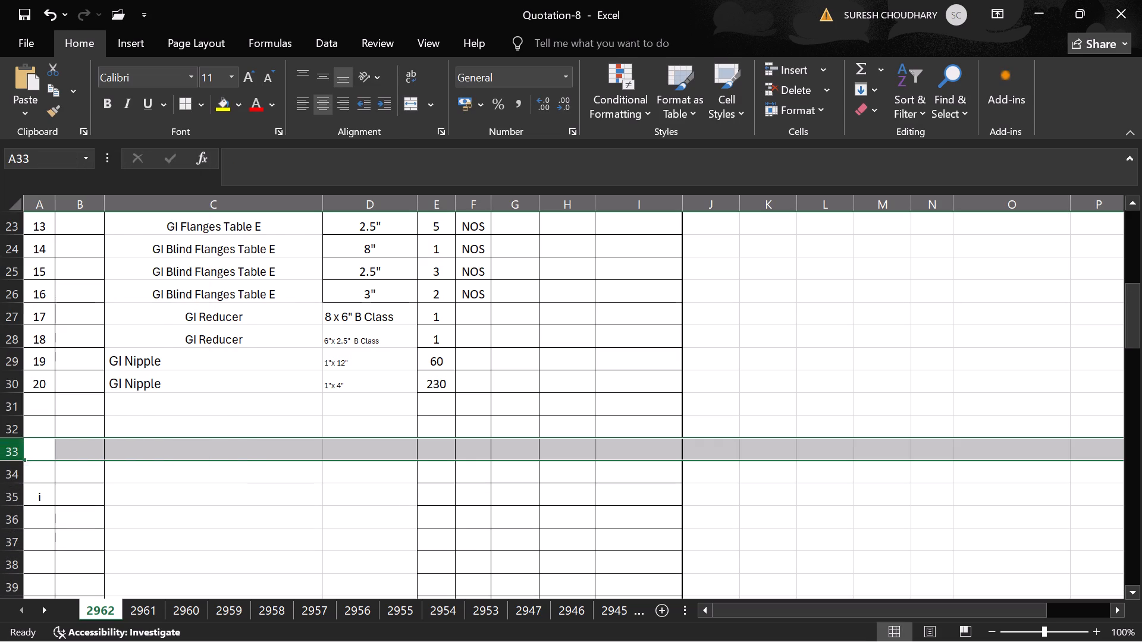
key(i)
right_click(8, 453)
key(i)
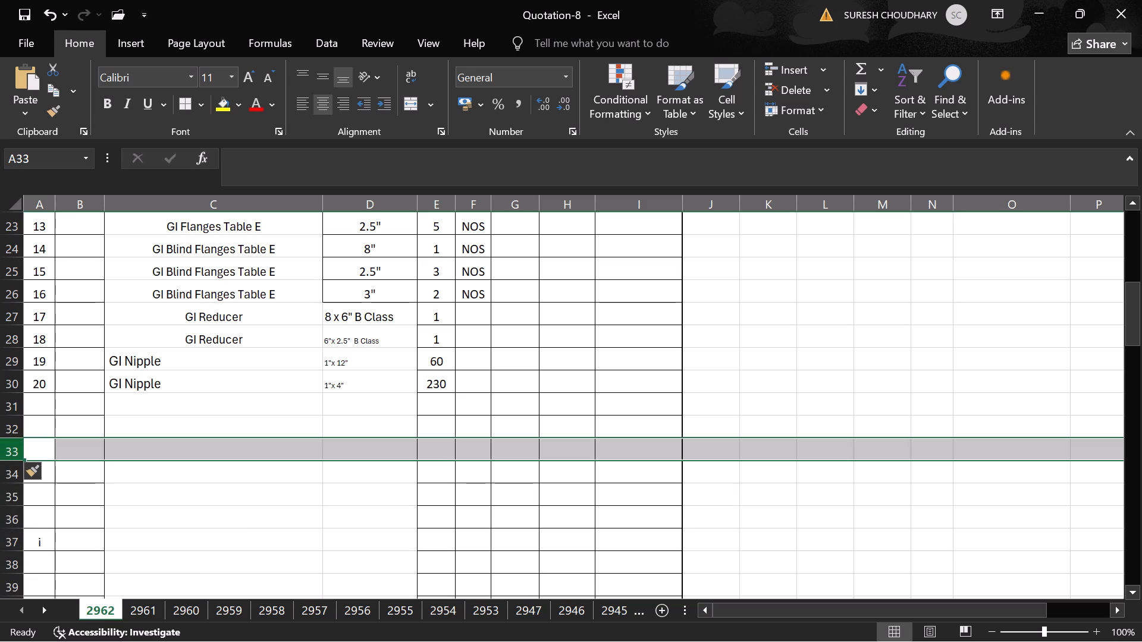
Insert three more blank rows at row 33, above the HE - 30 items.
scroll(149, 449, down, 5)
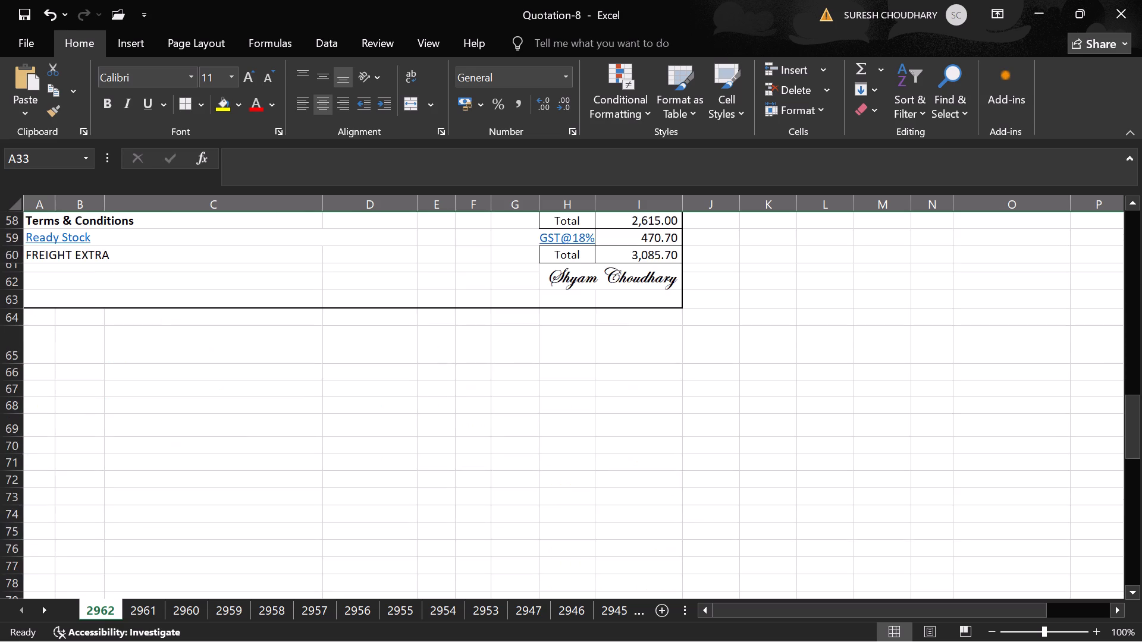
scroll(153, 440, up, 5)
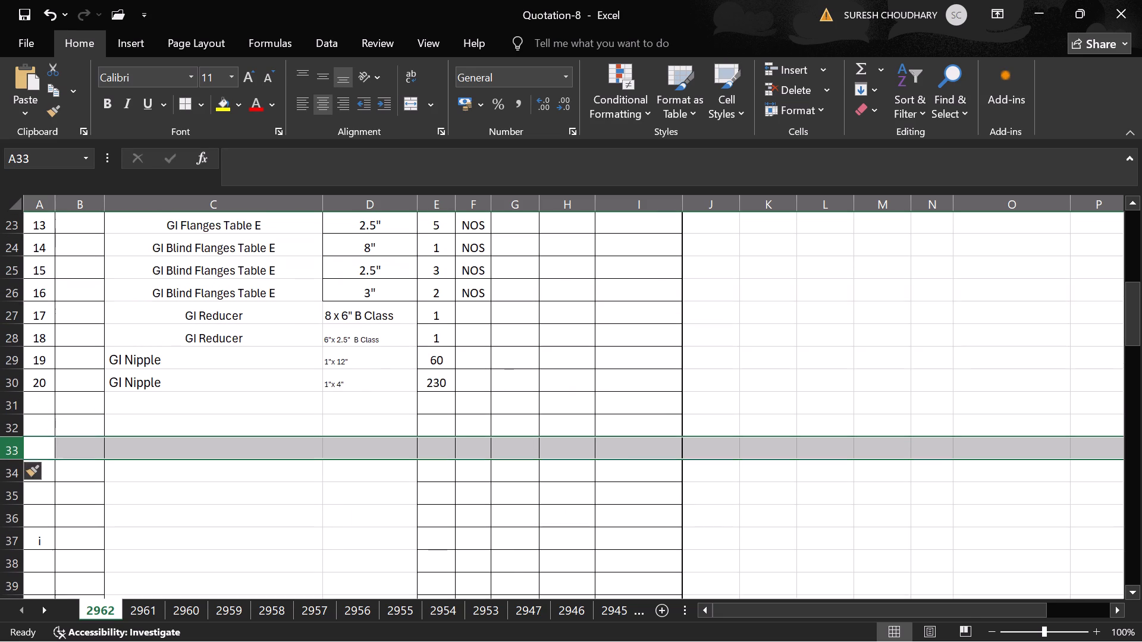
right_click(11, 450)
right_click(11, 450)
right_click(11, 450)
right_click(11, 450)
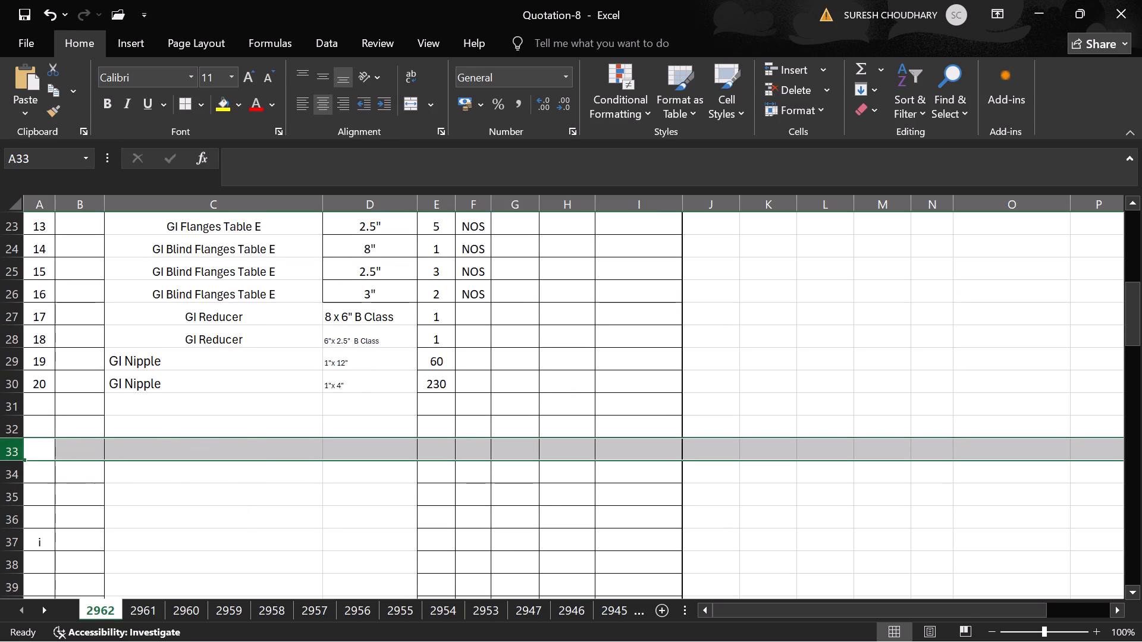
right_click(10, 449)
right_click(10, 449)
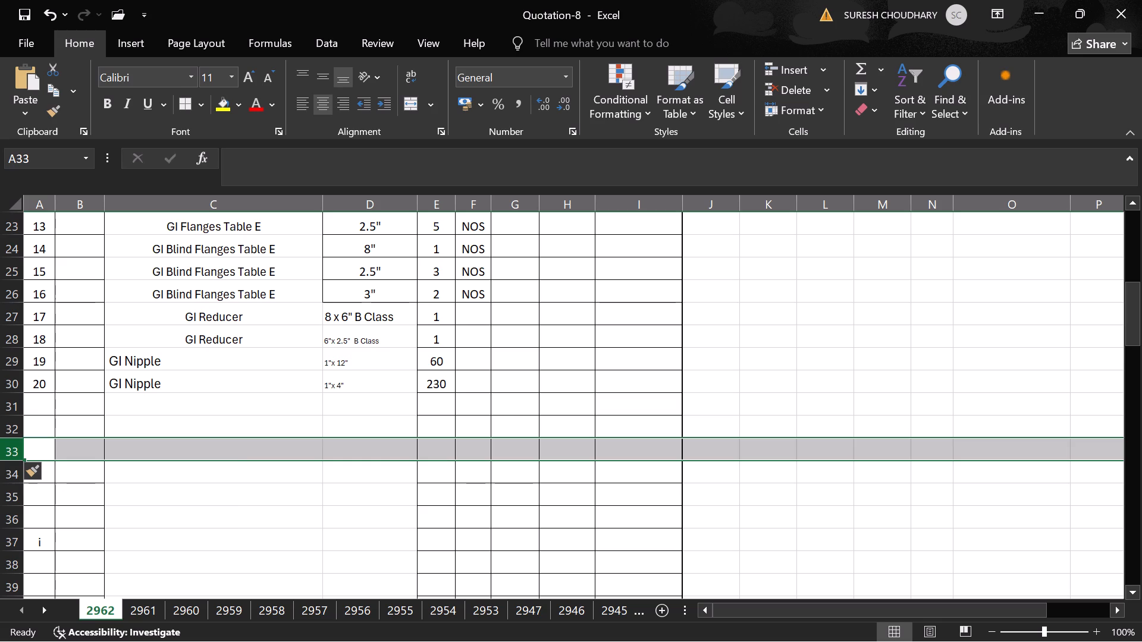
right_click(10, 449)
key(i)
right_click(10, 449)
key(i)
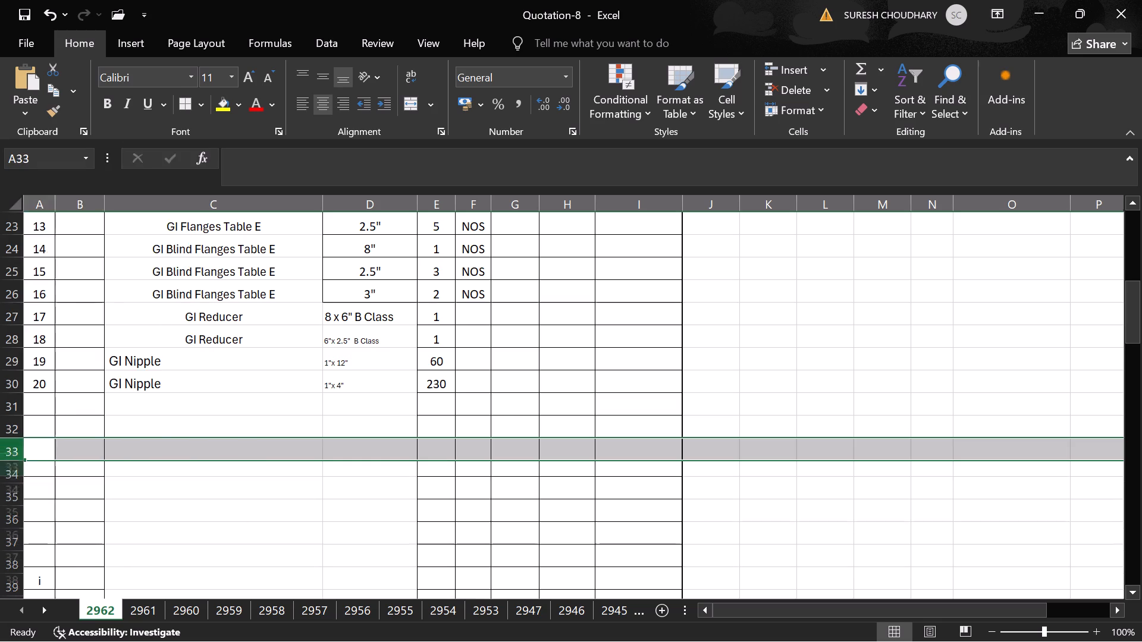
right_click(10, 449)
key(i)
Insert two more blank rows at row 33 in the empty item area.
right_click(10, 449)
right_click(10, 449)
key(i)
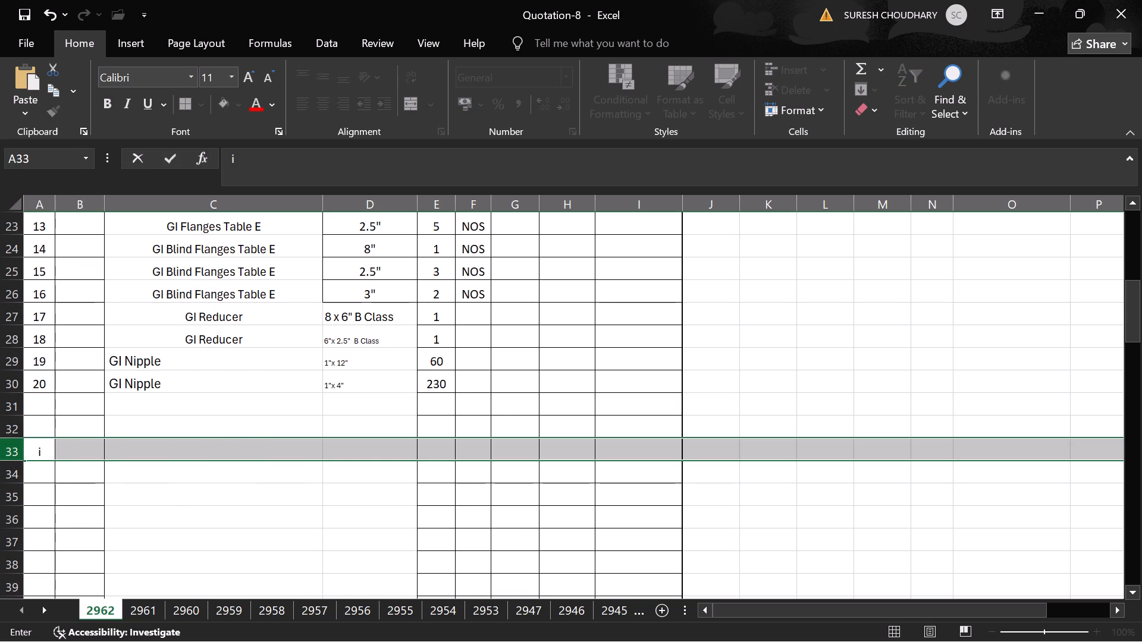
right_click(10, 449)
key(i)
right_click(10, 449)
right_click(10, 449)
key(i)
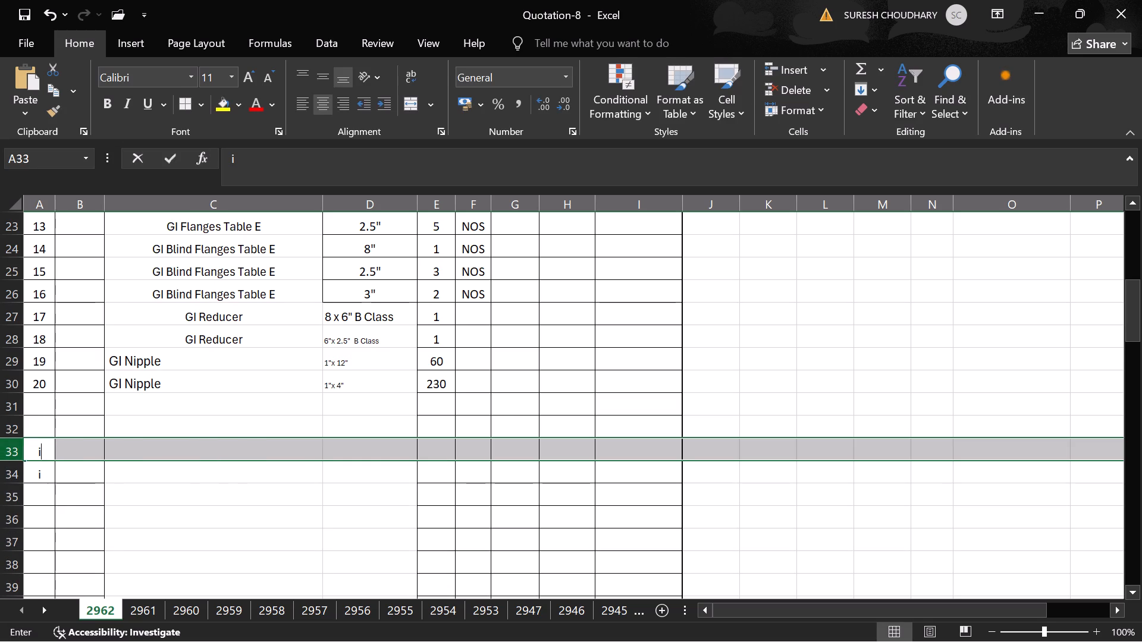
right_click(10, 449)
right_click(10, 449)
right_click(10, 449)
right_click(10, 449)
right_click(10, 449)
right_click(10, 449)
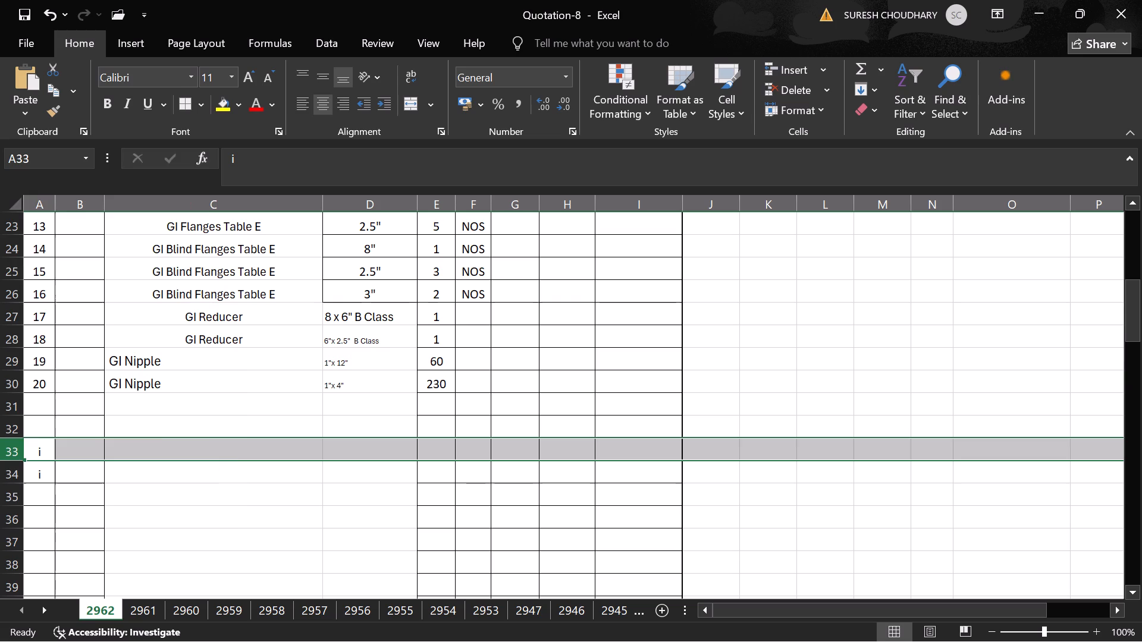
right_click(10, 449)
right_click(10, 449)
right_click(10, 449)
key(i)
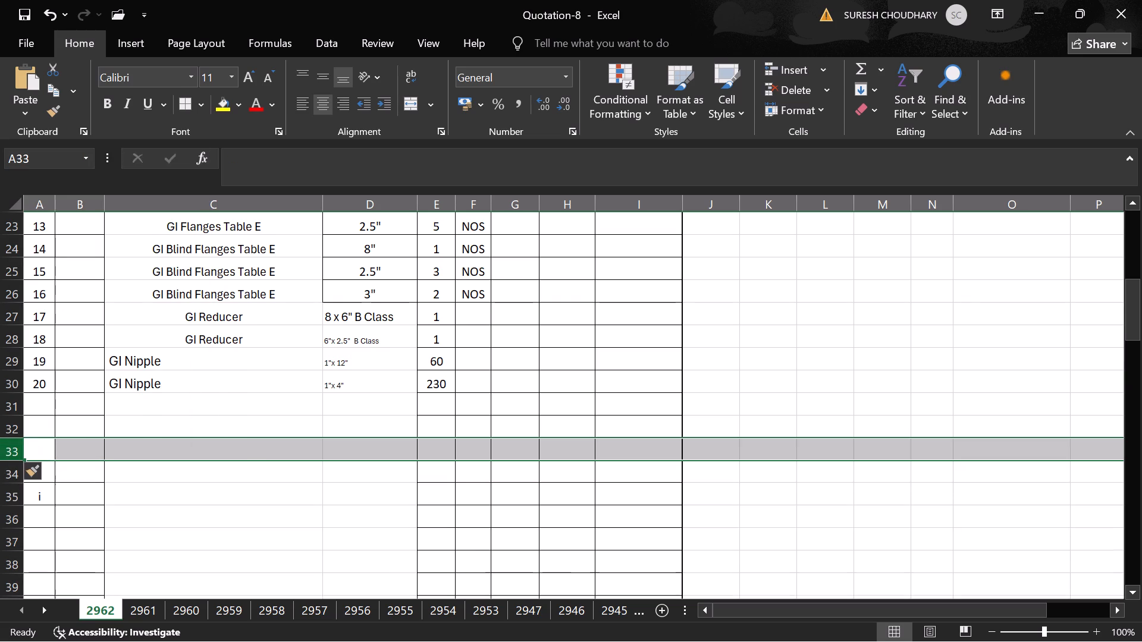
Clear the stray letters from A35 and A42, and try to clear the one in A34.
click(32, 496)
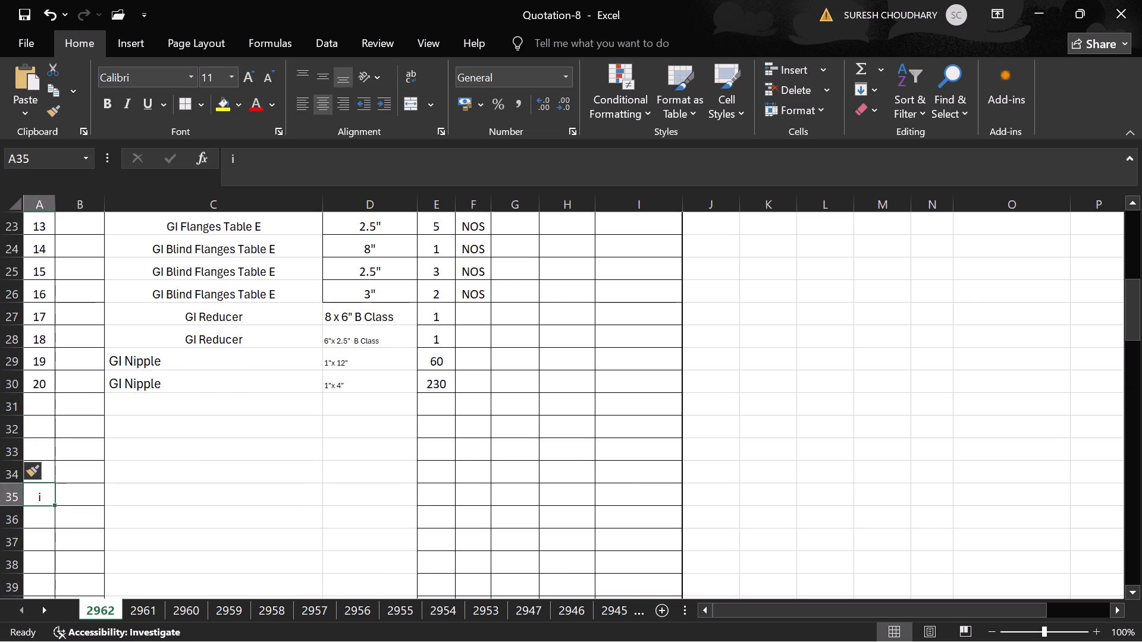
key(BackSpace)
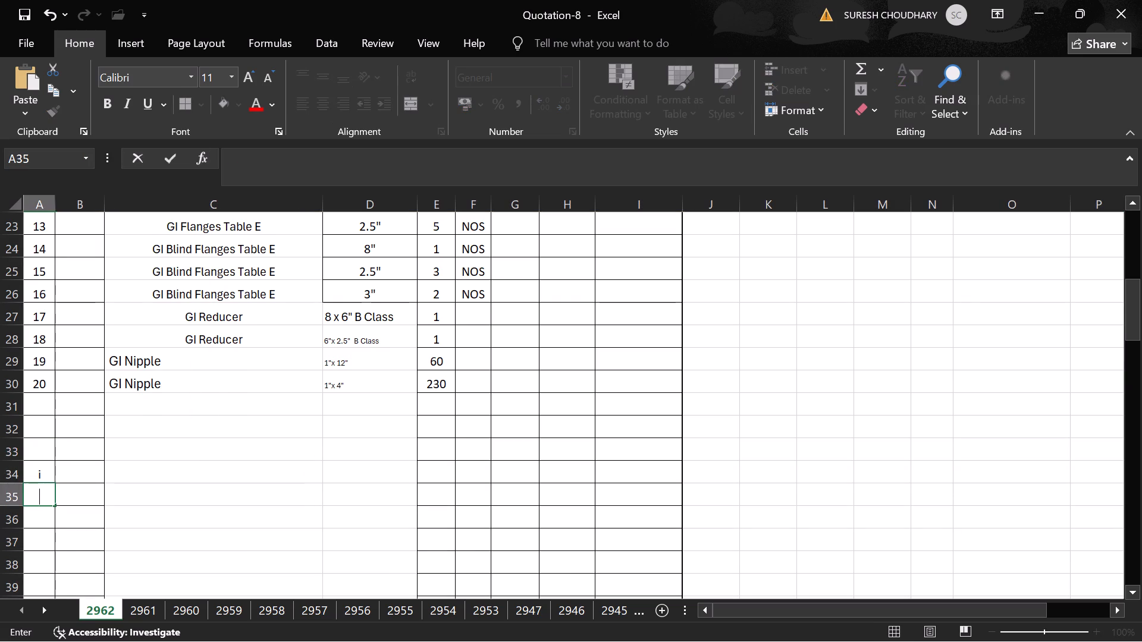
double_click(39, 475)
key(BackSpace)
scroll(39, 475, down, 2)
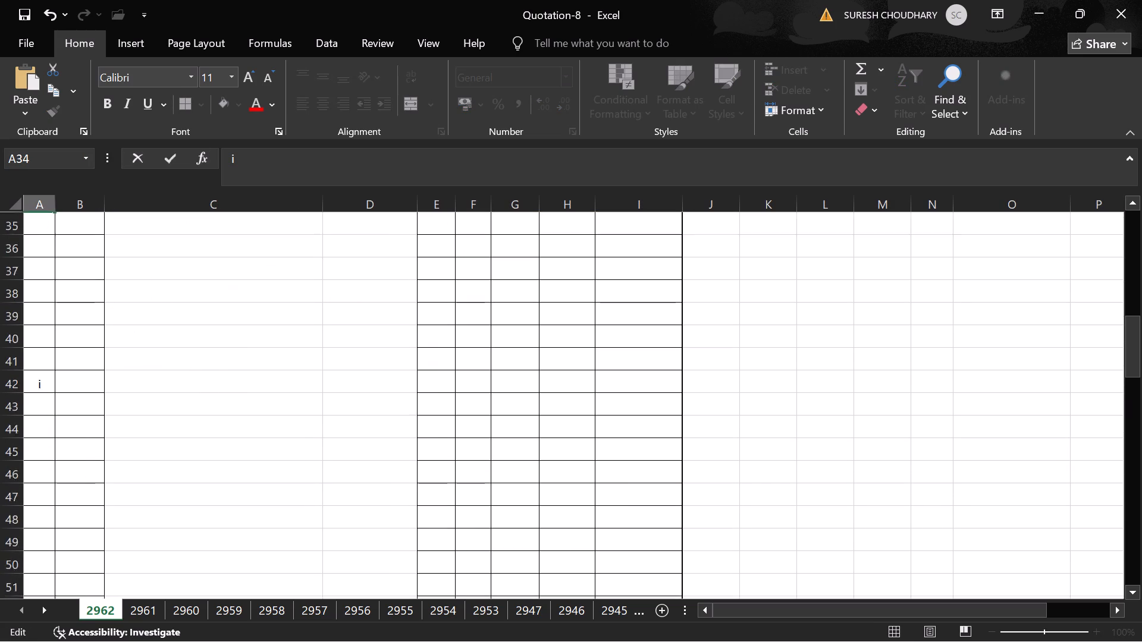
click(51, 337)
key(BackSpace)
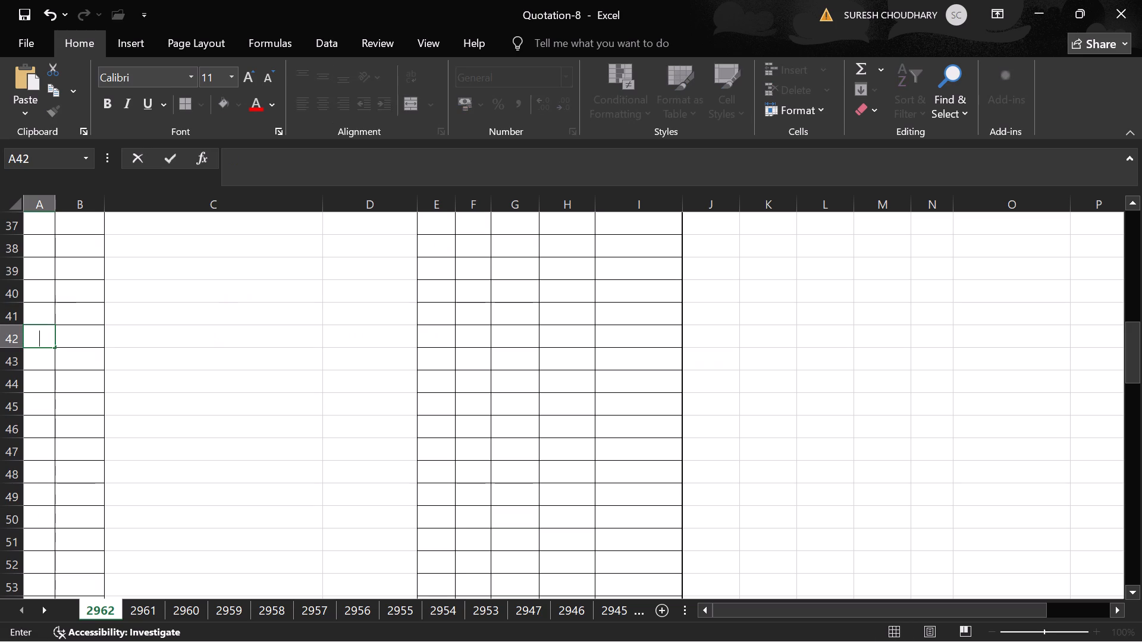
Center-align the descriptions, sizes and quantities of Sno. 18 to 20 (C28:E30).
scroll(46, 344, down, 2)
scroll(43, 348, up, 2)
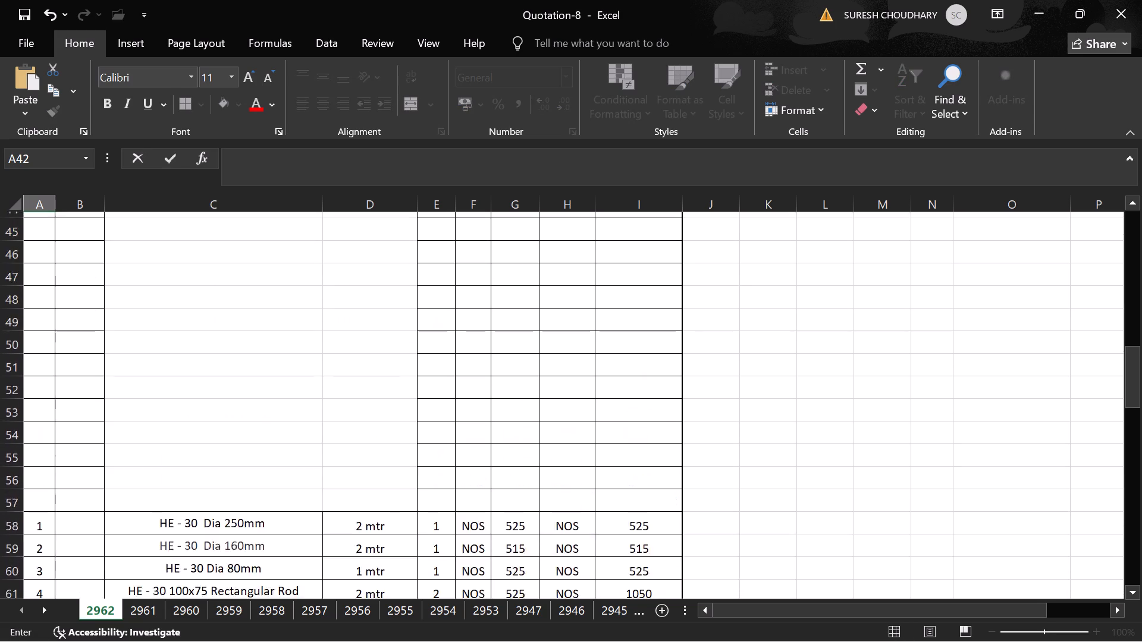
scroll(43, 348, up, 3)
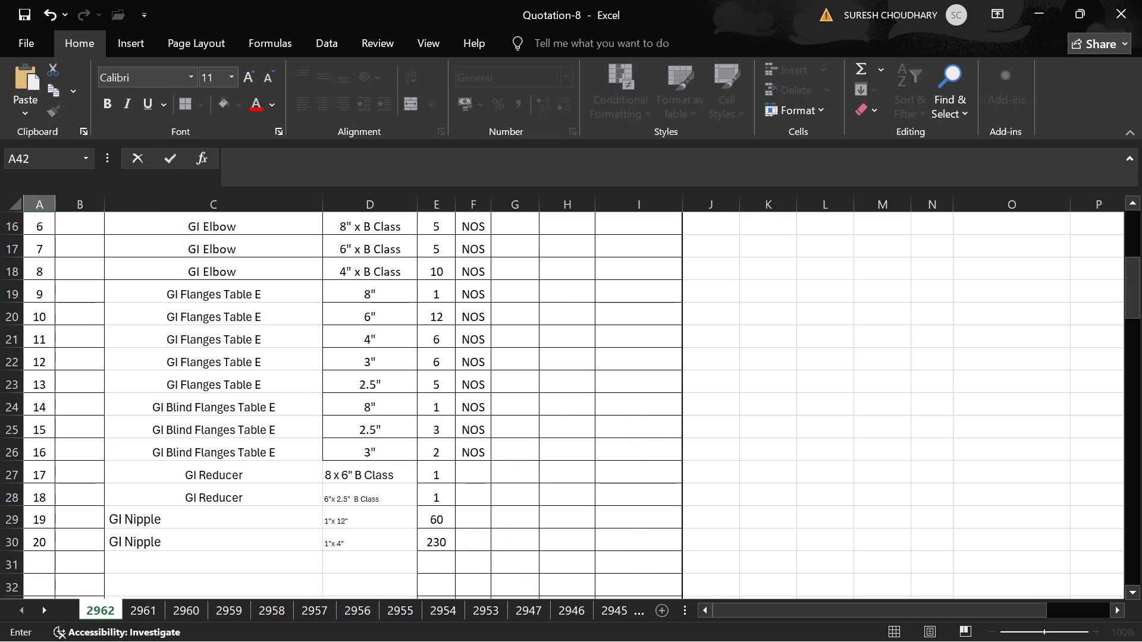
drag(154, 494, 233, 537)
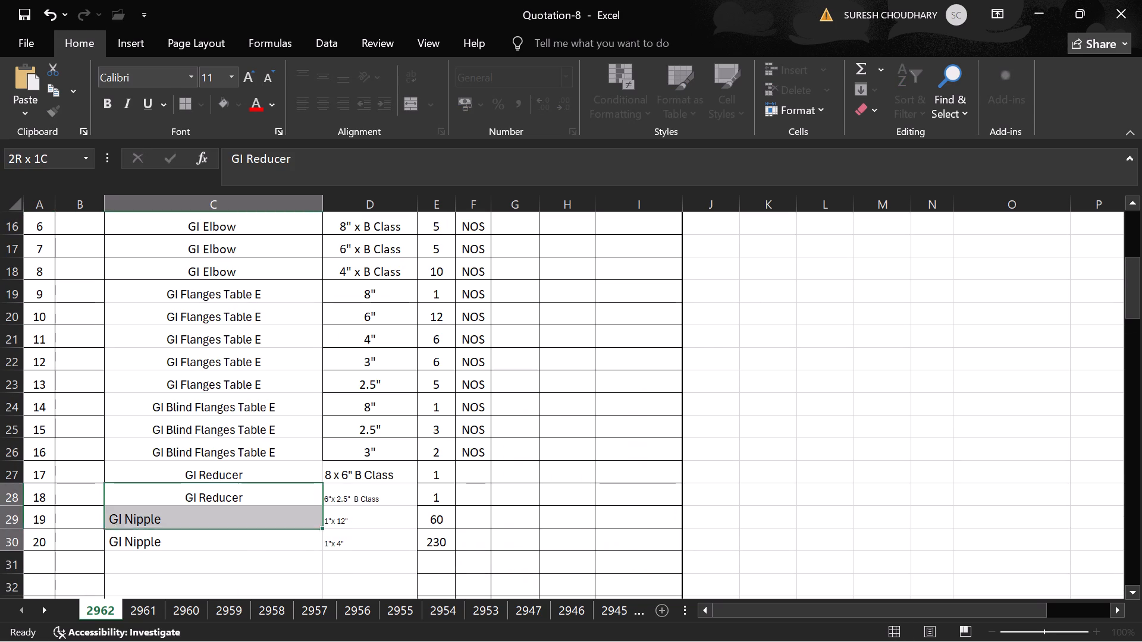
drag(233, 537, 437, 549)
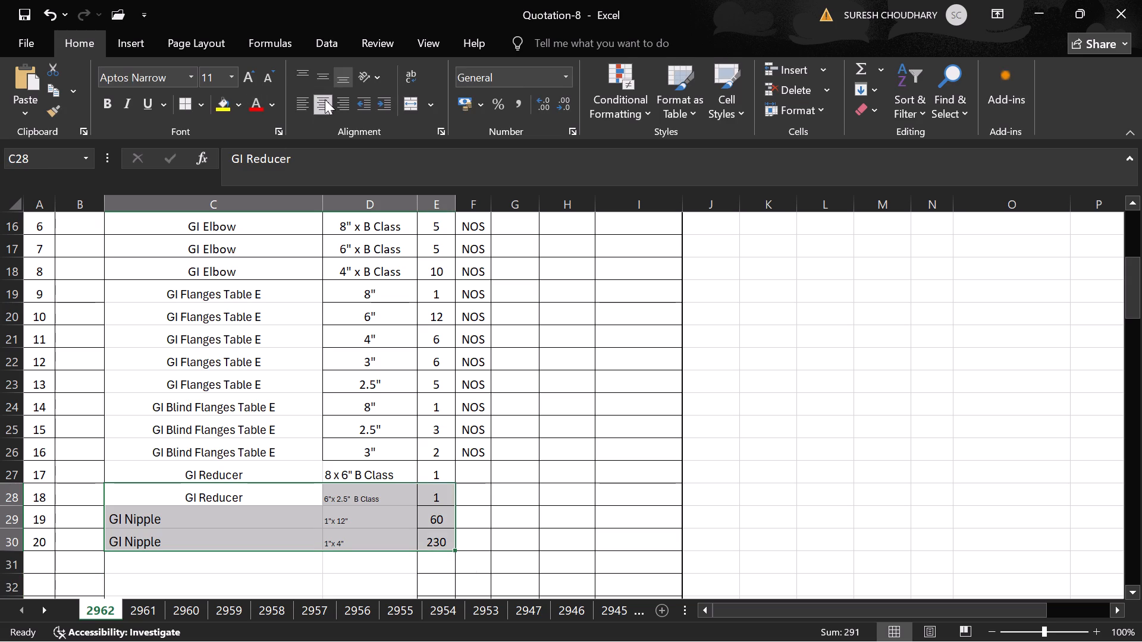
click(325, 99)
click(320, 100)
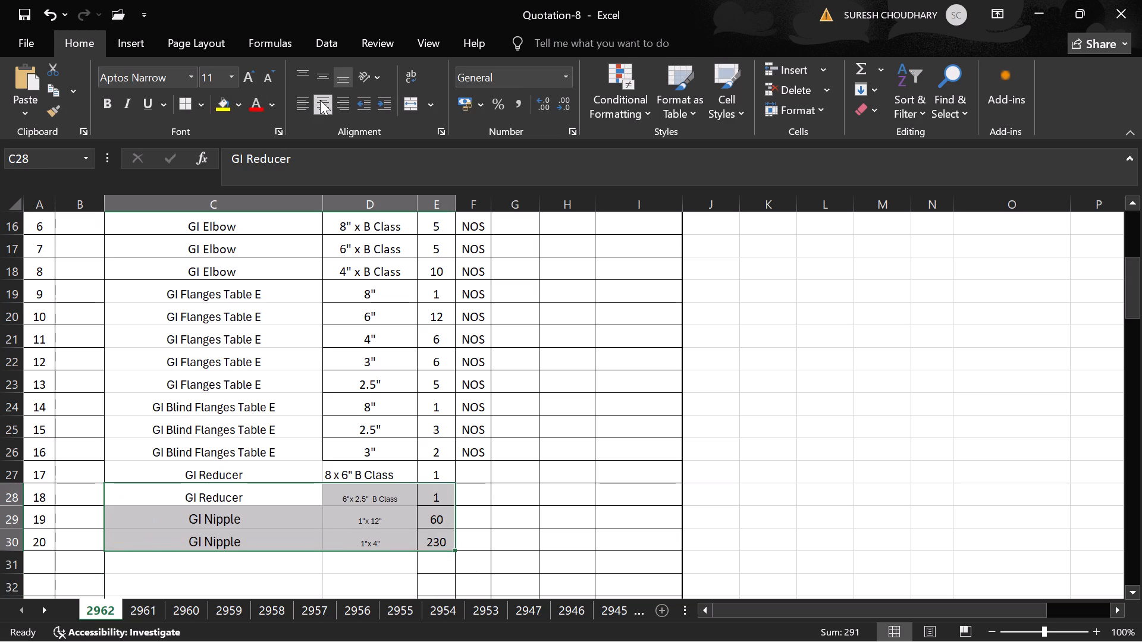
Set the font size of the Sno. 18 to 20 entries in C28:E30 to 11.
double_click(215, 78)
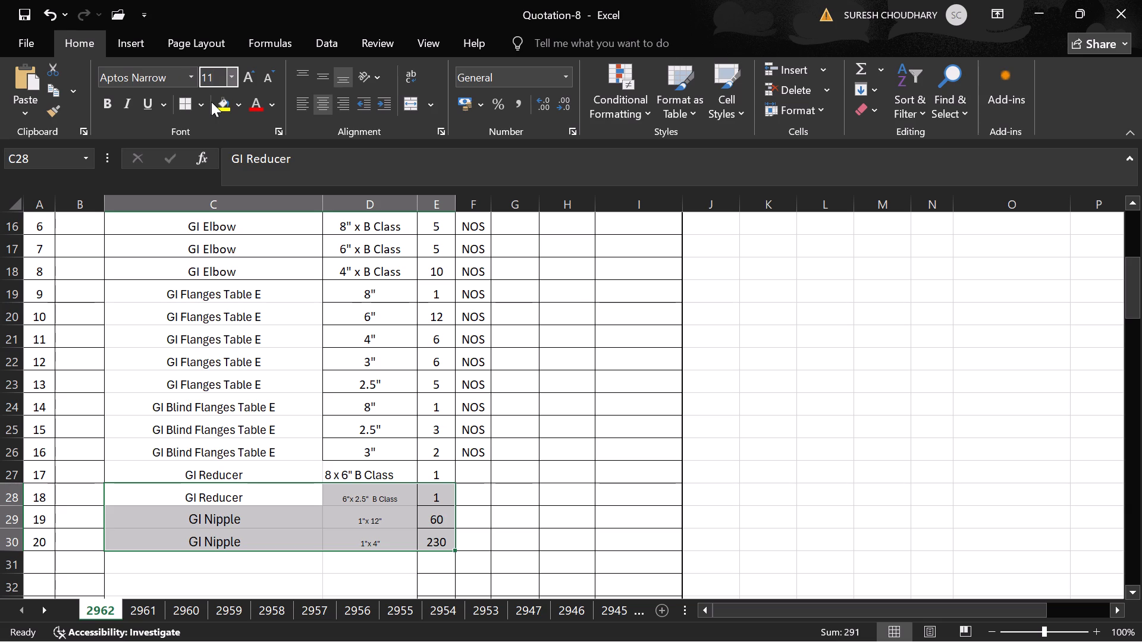
key(BackSpace)
key(BackSpace)
text(11)
key(Return)
Fill the unit NOS from F26 down to F30 for the GI Reducer and GI Nipple rows.
click(535, 469)
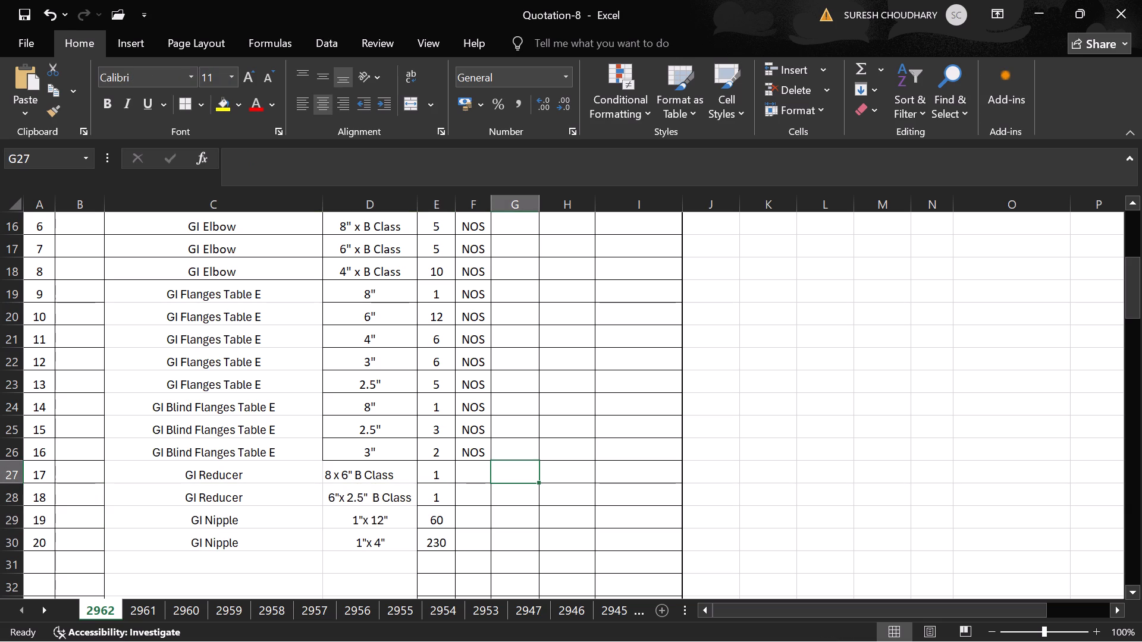
click(466, 476)
click(473, 454)
drag(490, 457, 484, 545)
Select the description, size and quantity cells C25:E39, spanning the last GI items and the blank rows, for cell borders.
scroll(477, 457, down, 1)
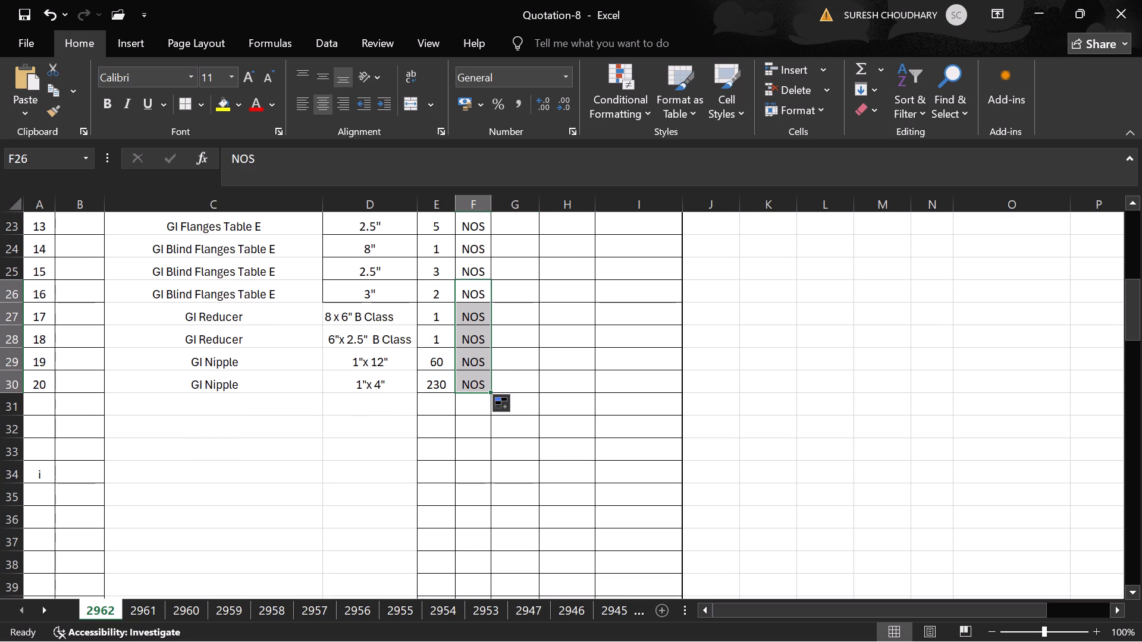
drag(237, 263, 275, 377)
right_drag(272, 358, 275, 377)
drag(280, 396, 400, 597)
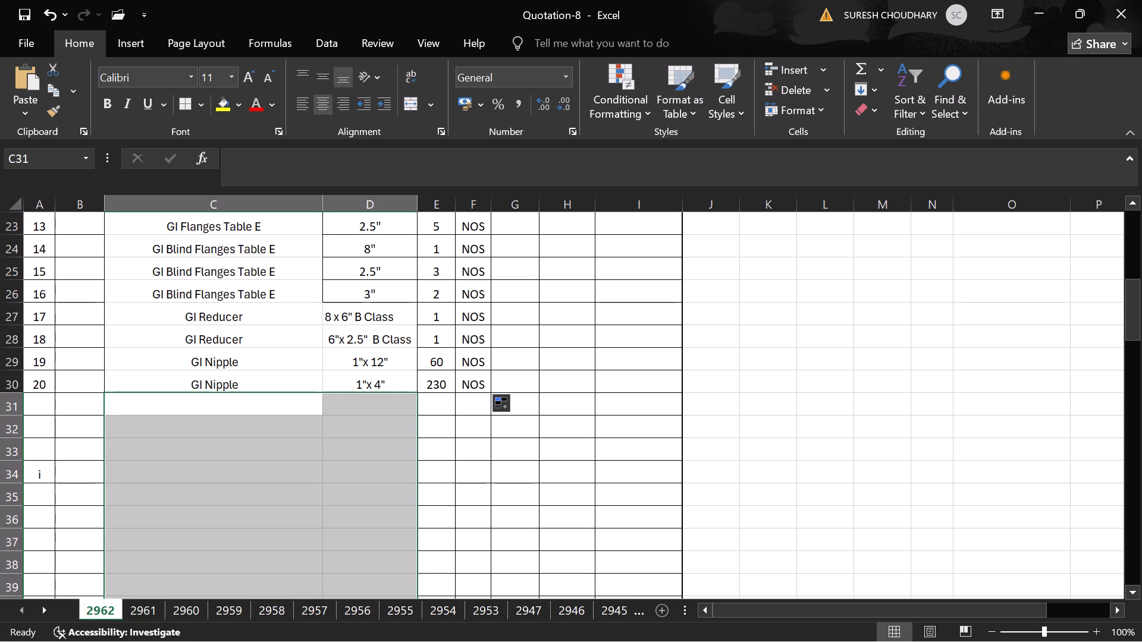
drag(184, 266, 425, 605)
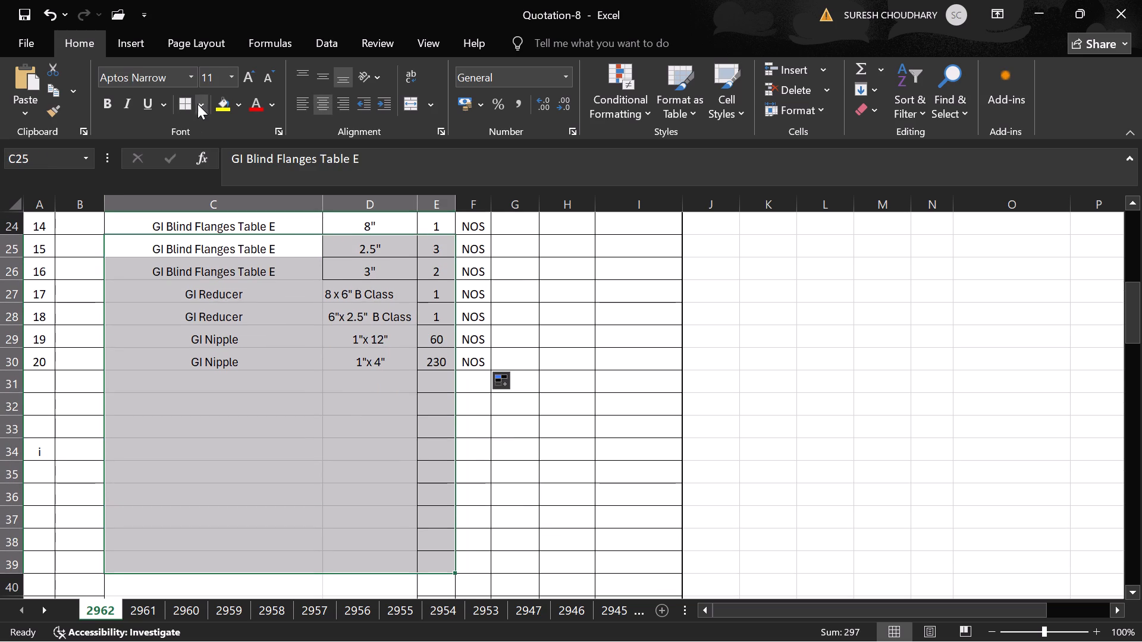
Apply all borders to the description, size and quantity cells C25:E39.
click(197, 106)
double_click(219, 257)
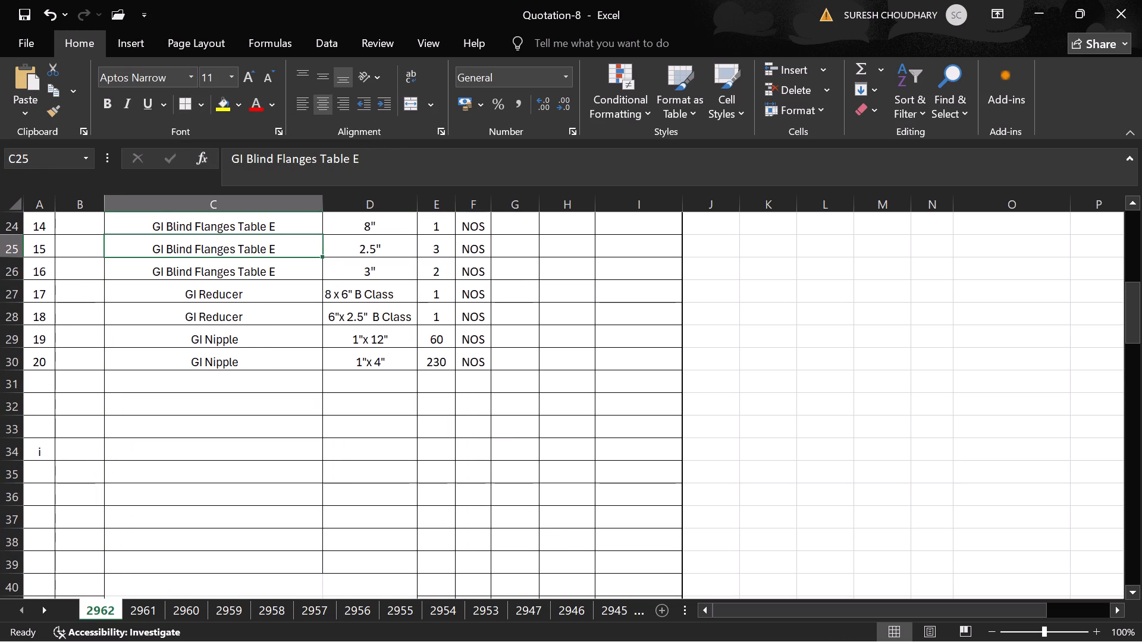
Enter the serial numbers 21 to 29 down A31:A39, replacing the stray i in A34.
click(42, 385)
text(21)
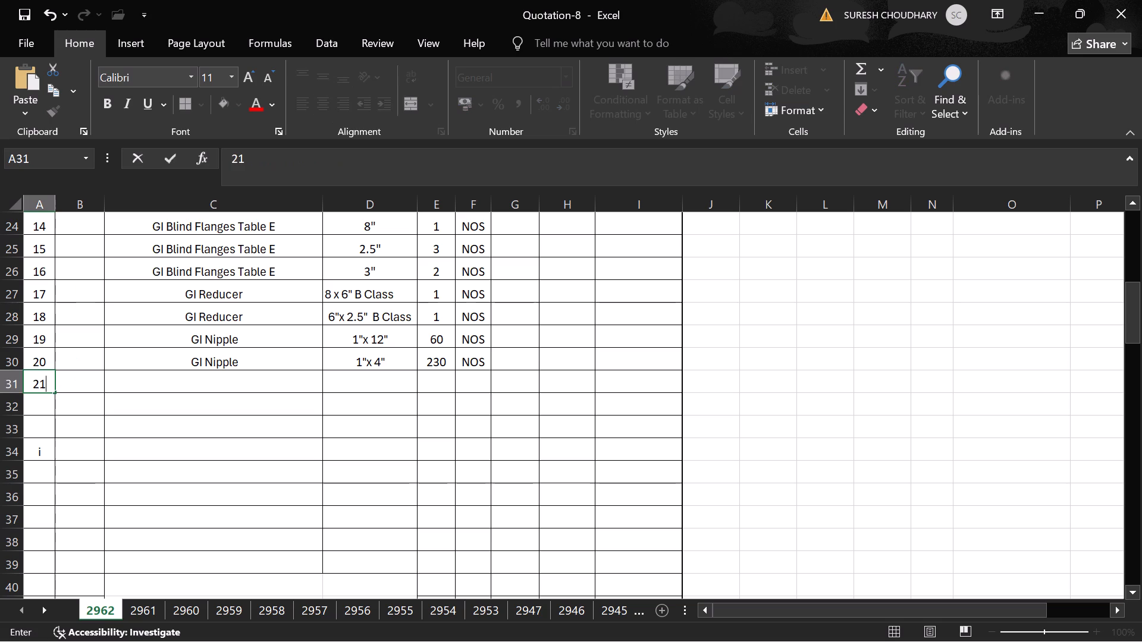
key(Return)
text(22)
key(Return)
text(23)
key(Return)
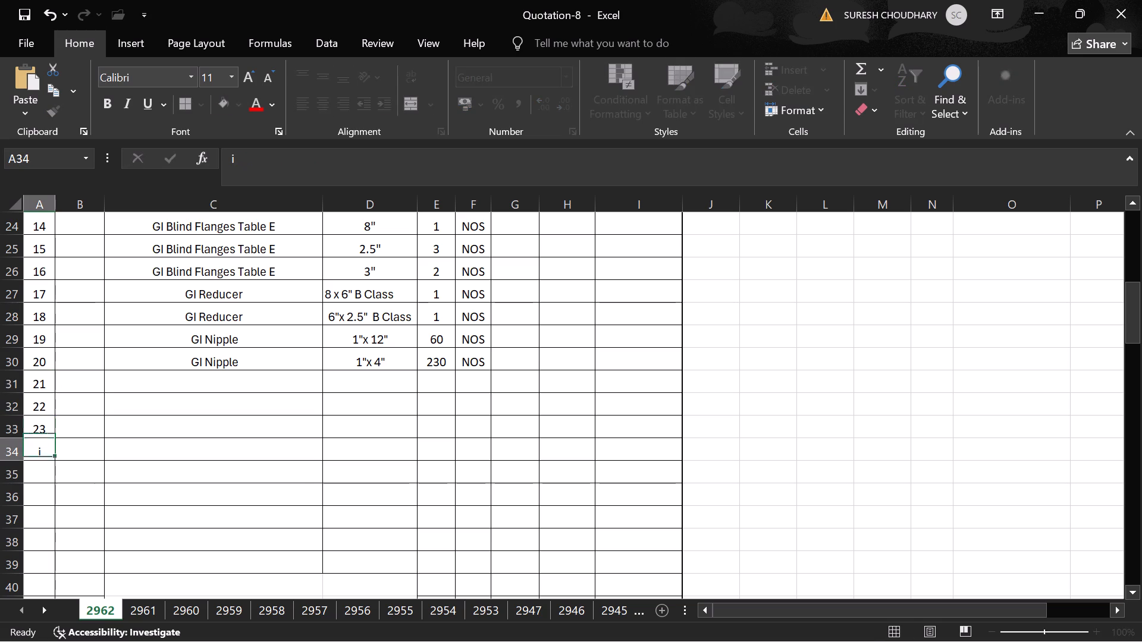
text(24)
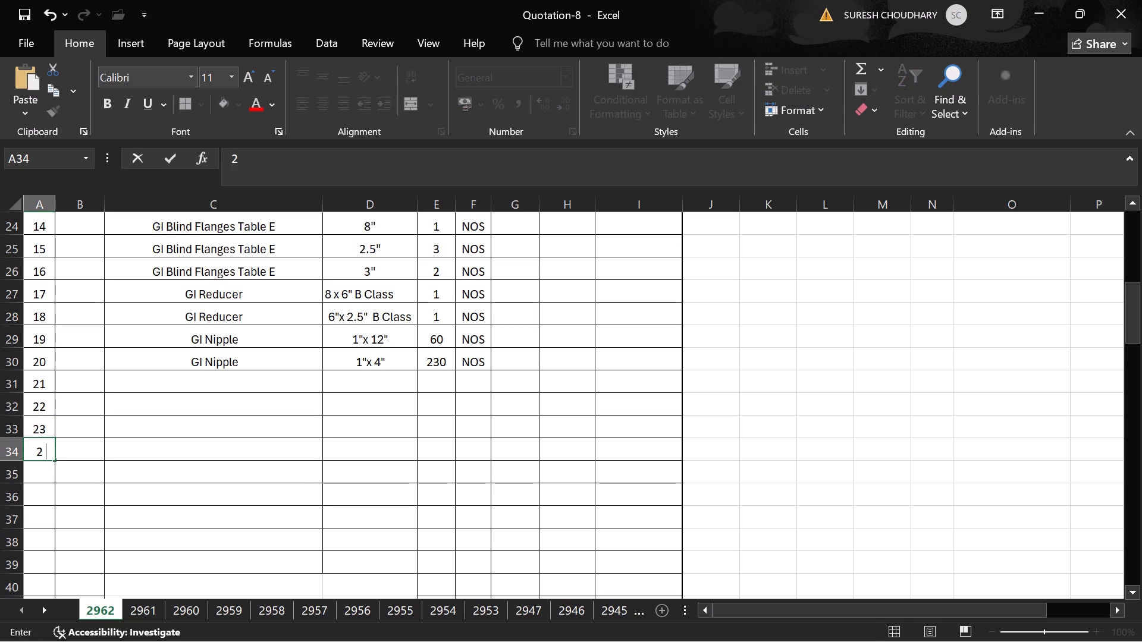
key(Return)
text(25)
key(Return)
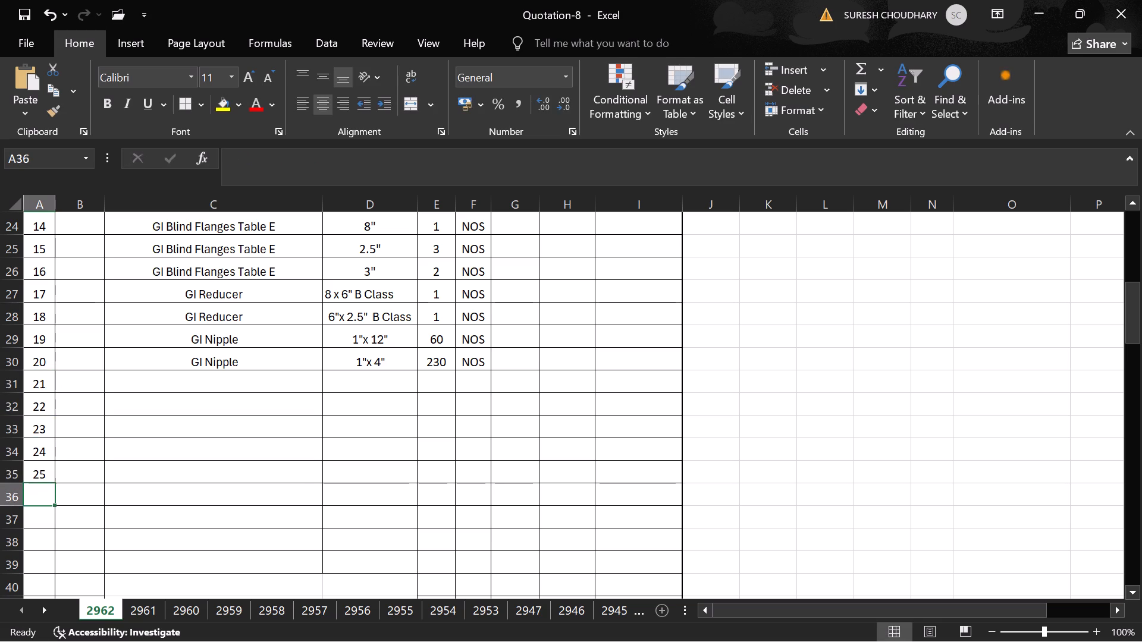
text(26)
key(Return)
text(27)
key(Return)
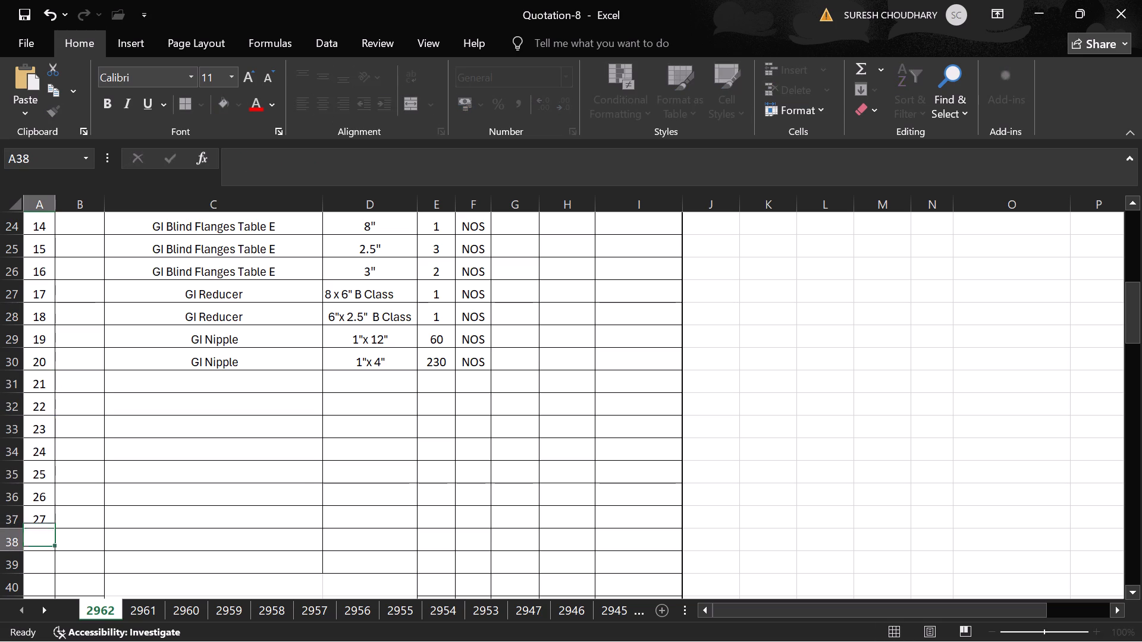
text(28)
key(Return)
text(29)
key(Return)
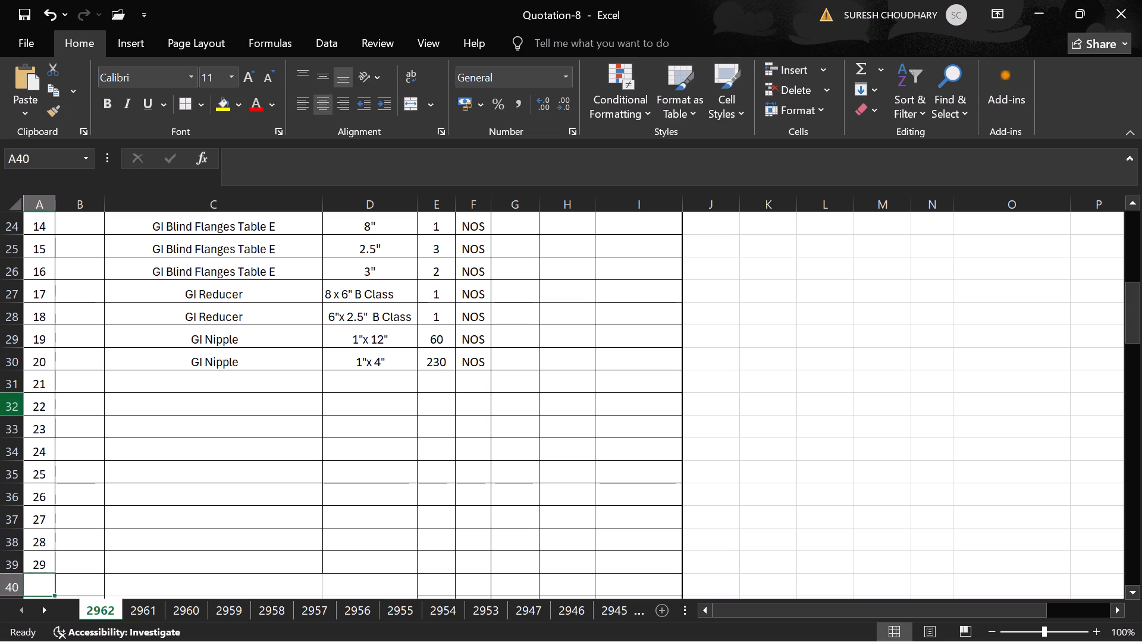
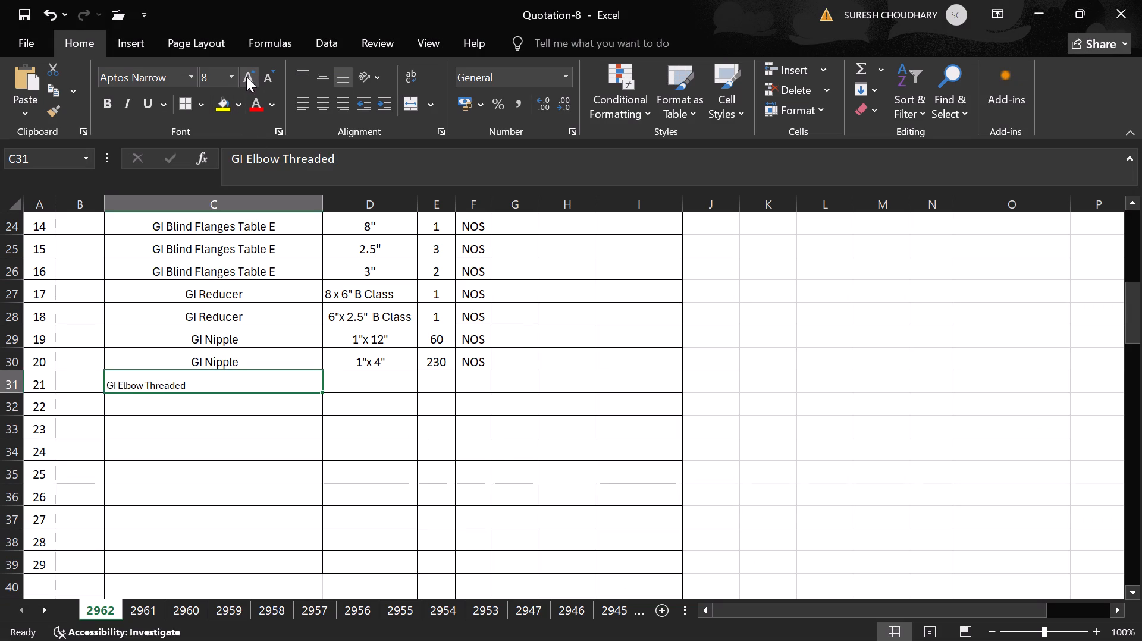
Increase the font size of the GI Elbow Threaded description in C31 to 11.
click(246, 77)
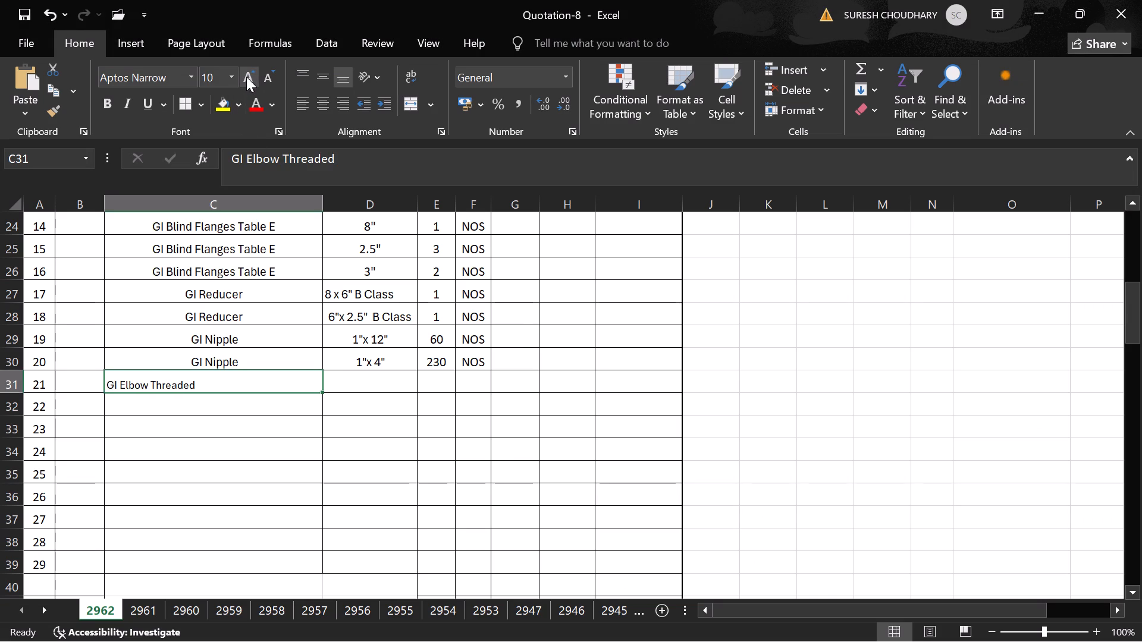
click(246, 77)
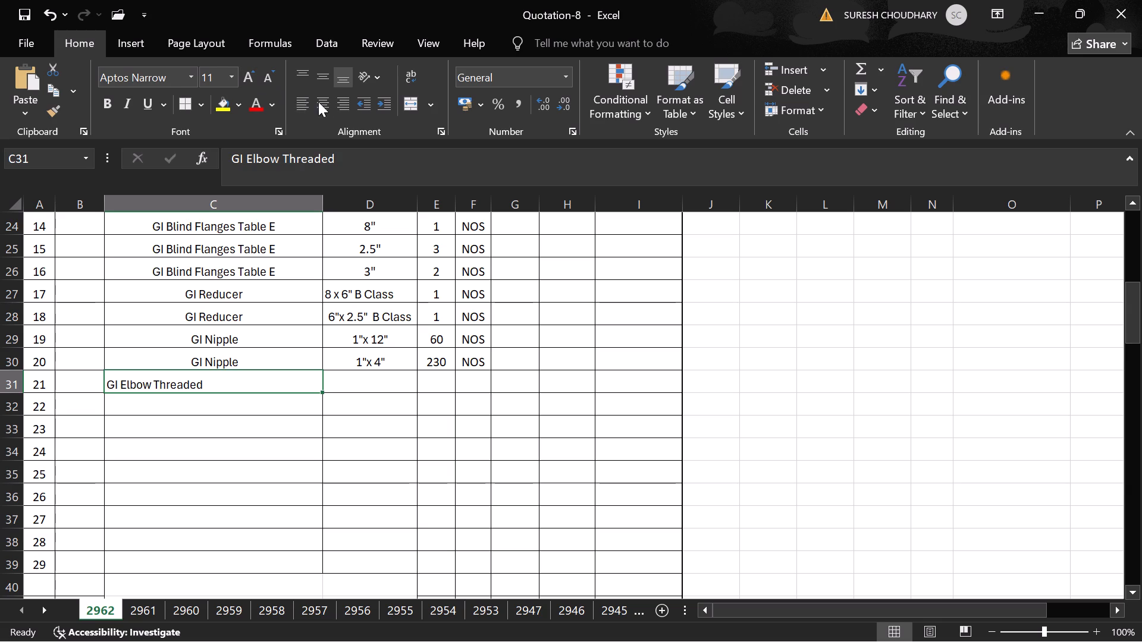
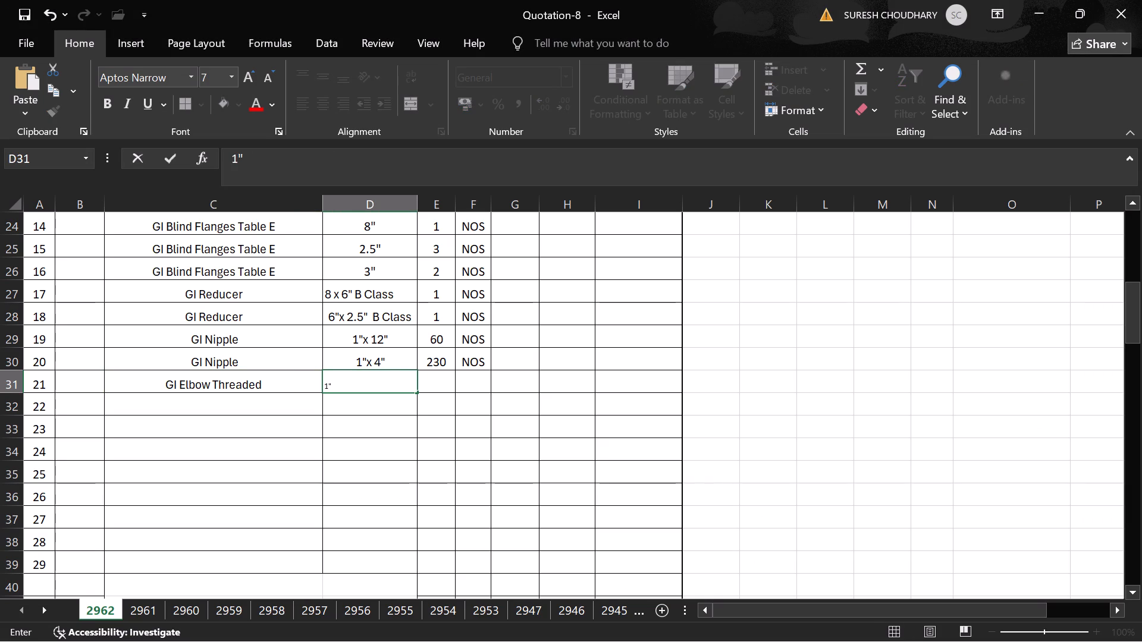
Enter the size 1" for the GI Elbow Threaded item in D31.
key(Right)
Select C31:I61, from the GI Elbow Threaded row through the last HE - 30 row, and open the cell border options.
scroll(438, 344, up, 1)
scroll(222, 382, down, 1)
drag(178, 382, 492, 455)
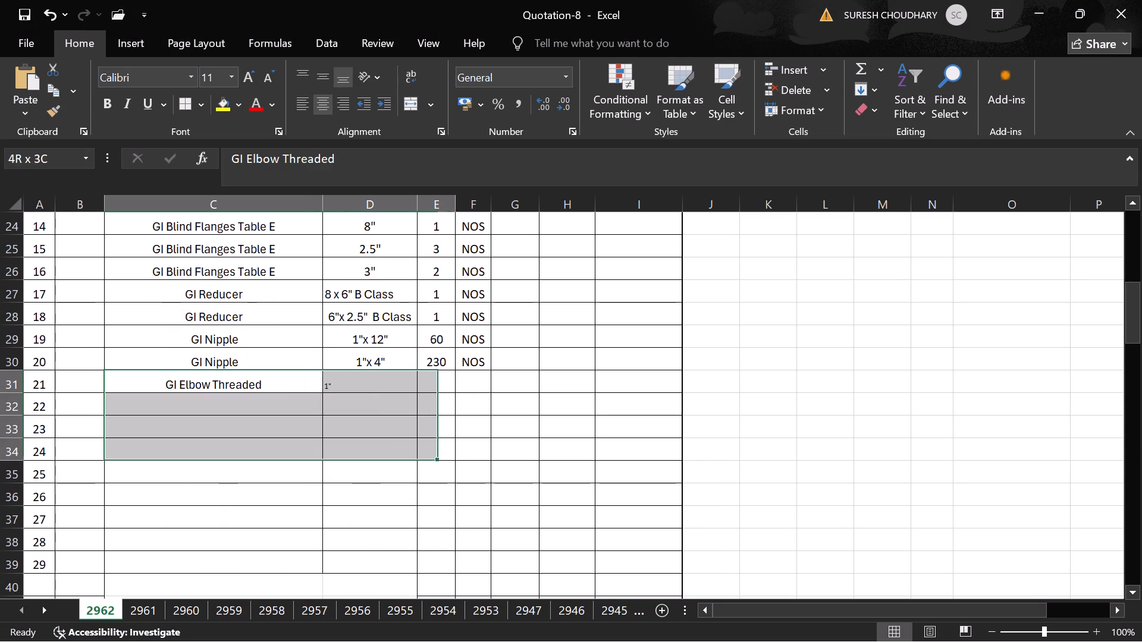
drag(492, 455, 638, 622)
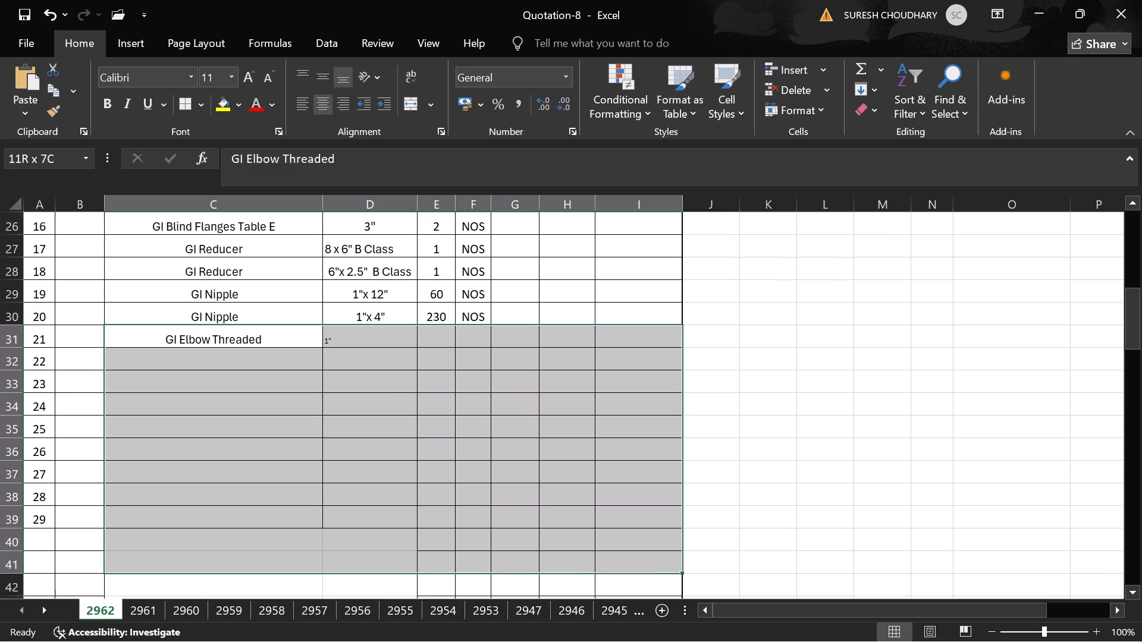
drag(638, 622, 629, 594)
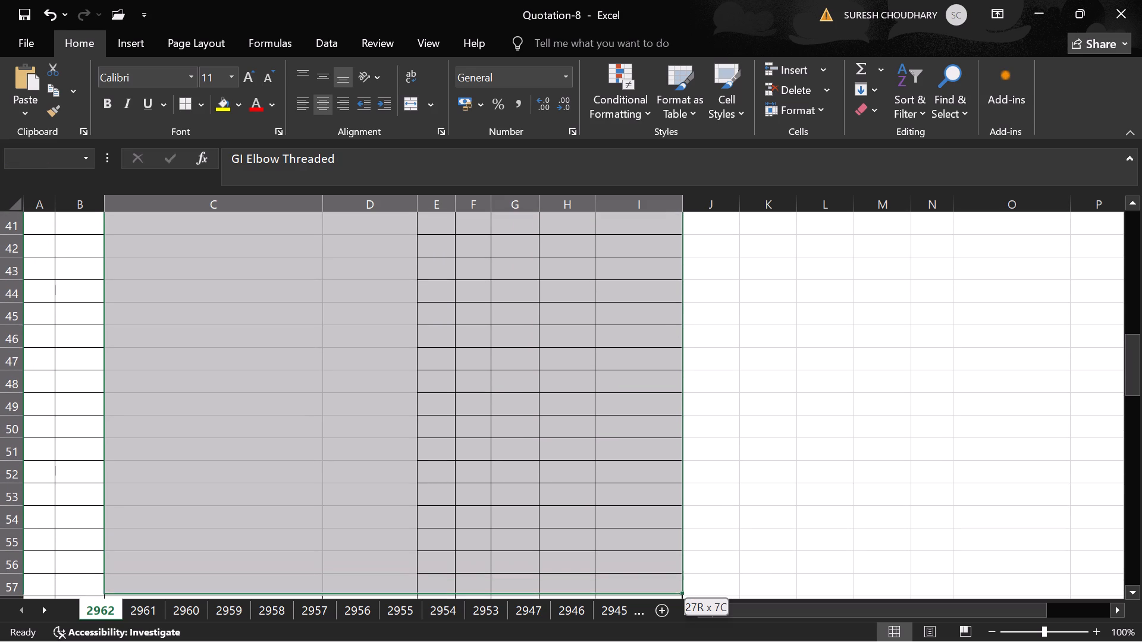
drag(629, 594, 620, 558)
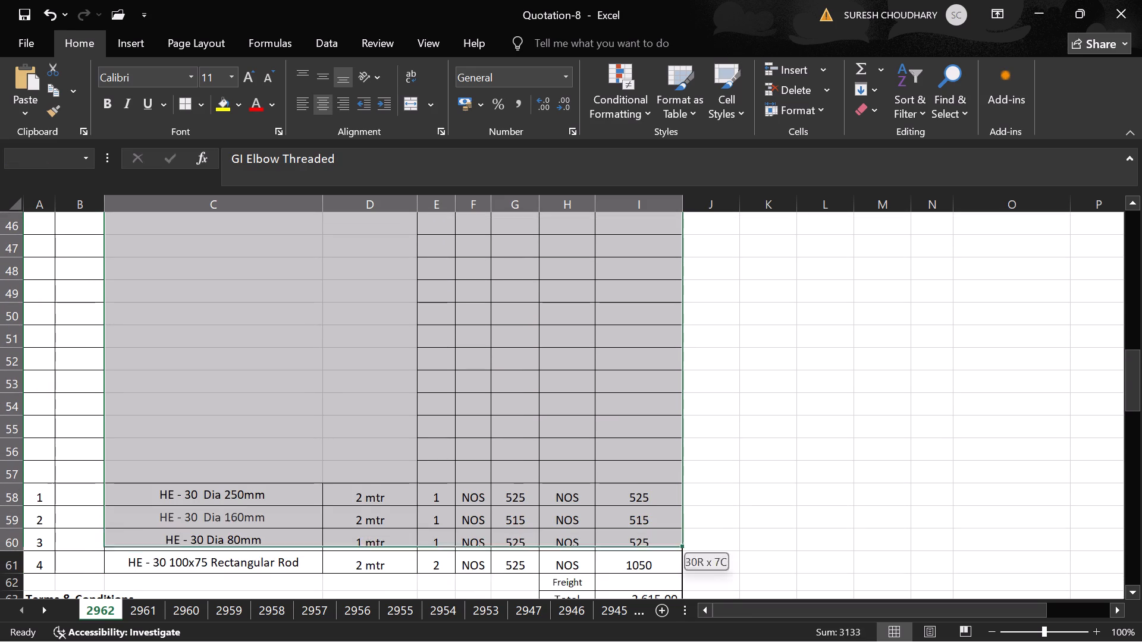
drag(620, 558, 618, 572)
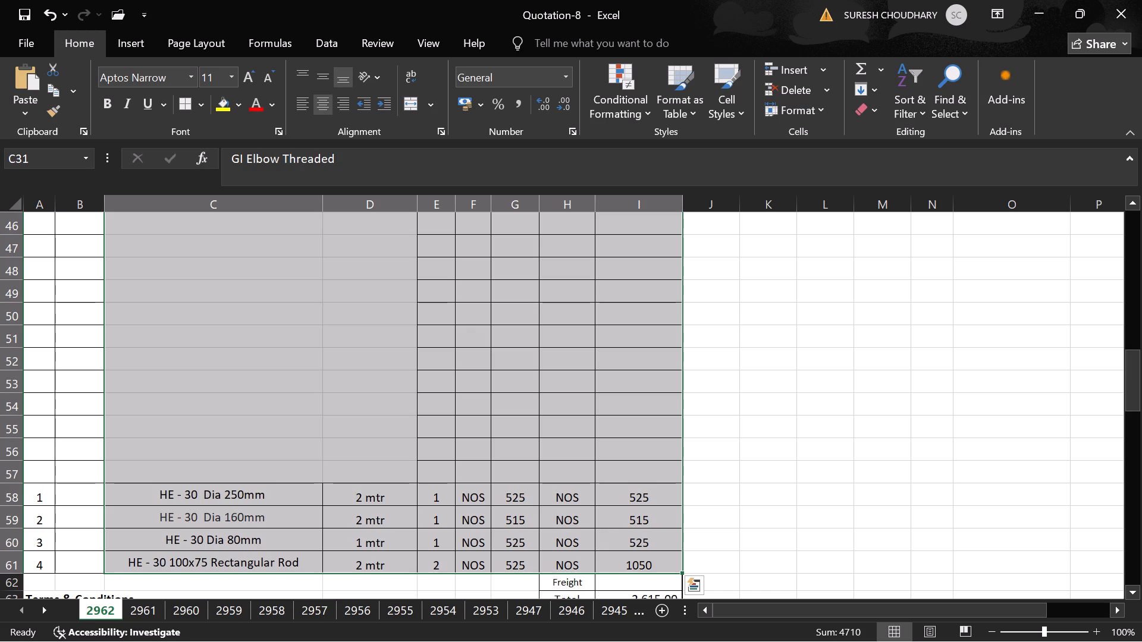
scroll(404, 291, up, 3)
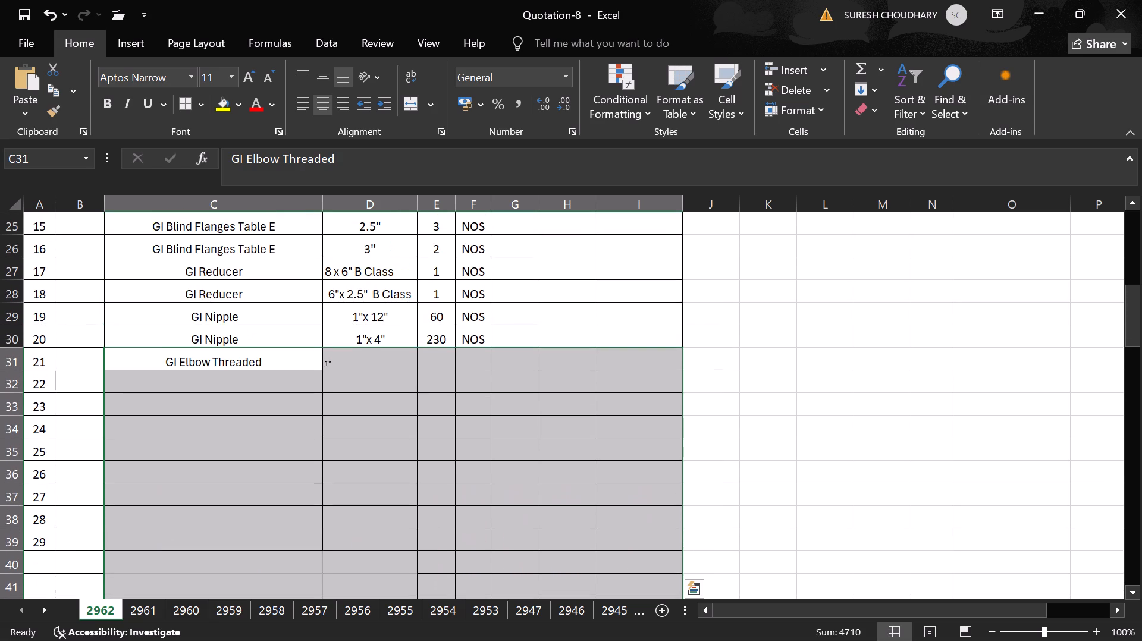
scroll(404, 292, down, 3)
click(202, 111)
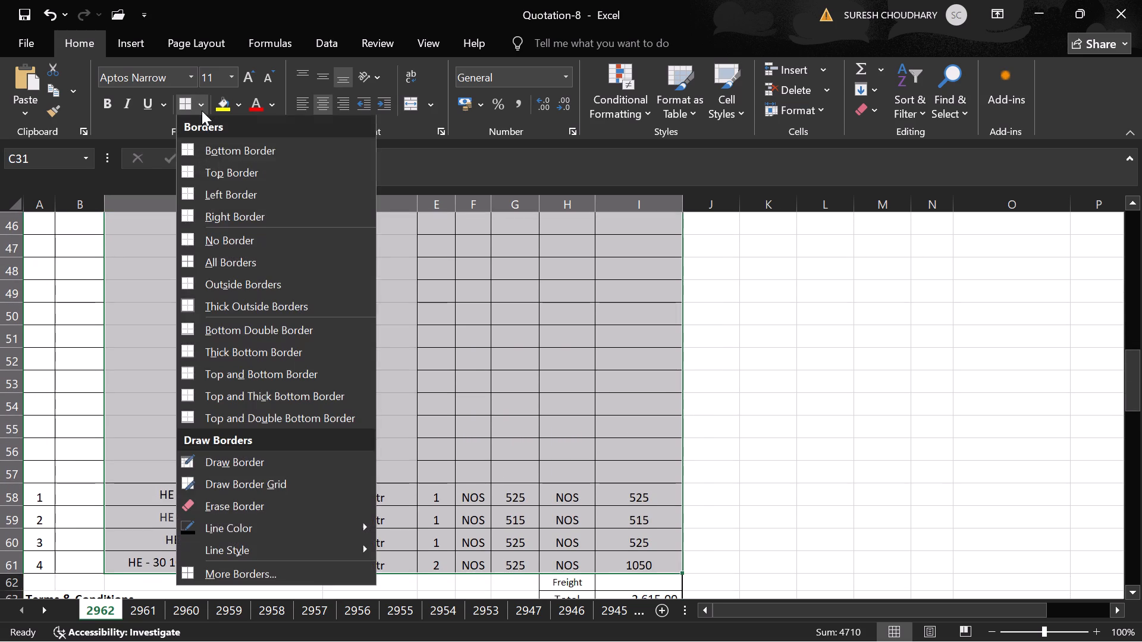
Apply all borders to the range C31:I61, from the GI Elbow Threaded row down through the last item row.
click(225, 264)
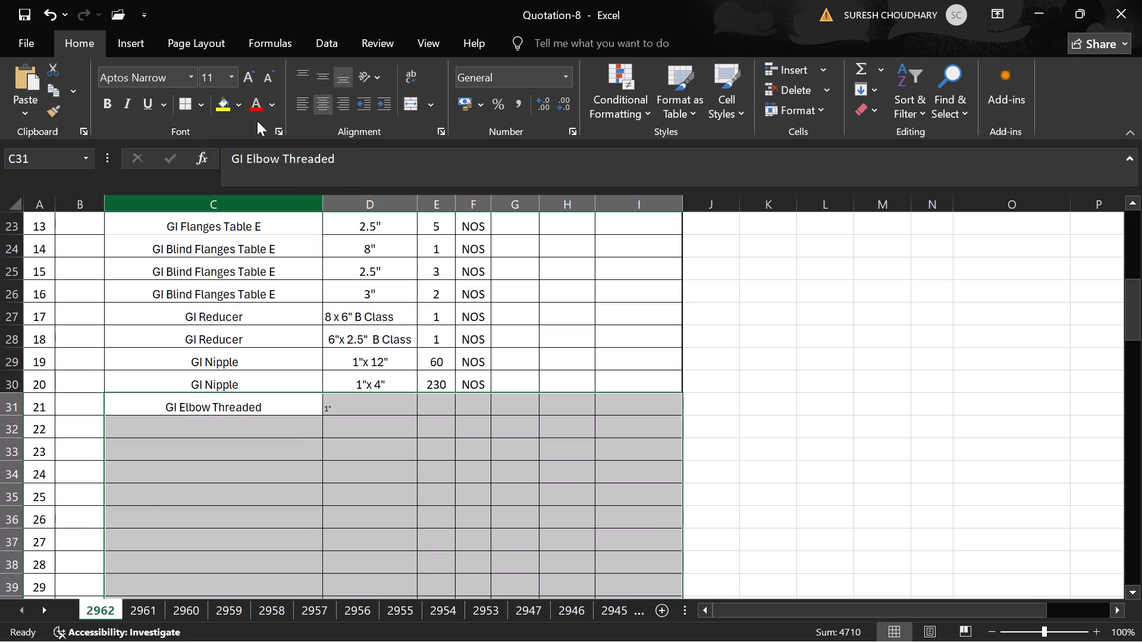
Toggle the horizontal centering of the cells in C31:I61.
click(322, 105)
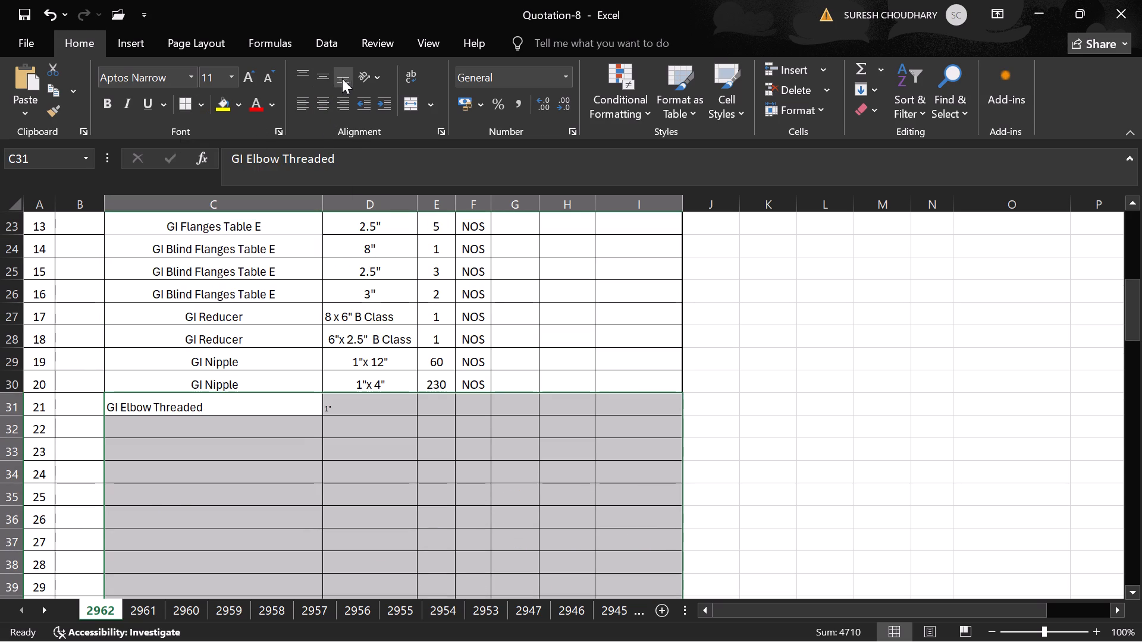
Bottom-align the cells in C31:I61 and center their contents horizontally.
click(343, 77)
double_click(323, 103)
double_click(323, 103)
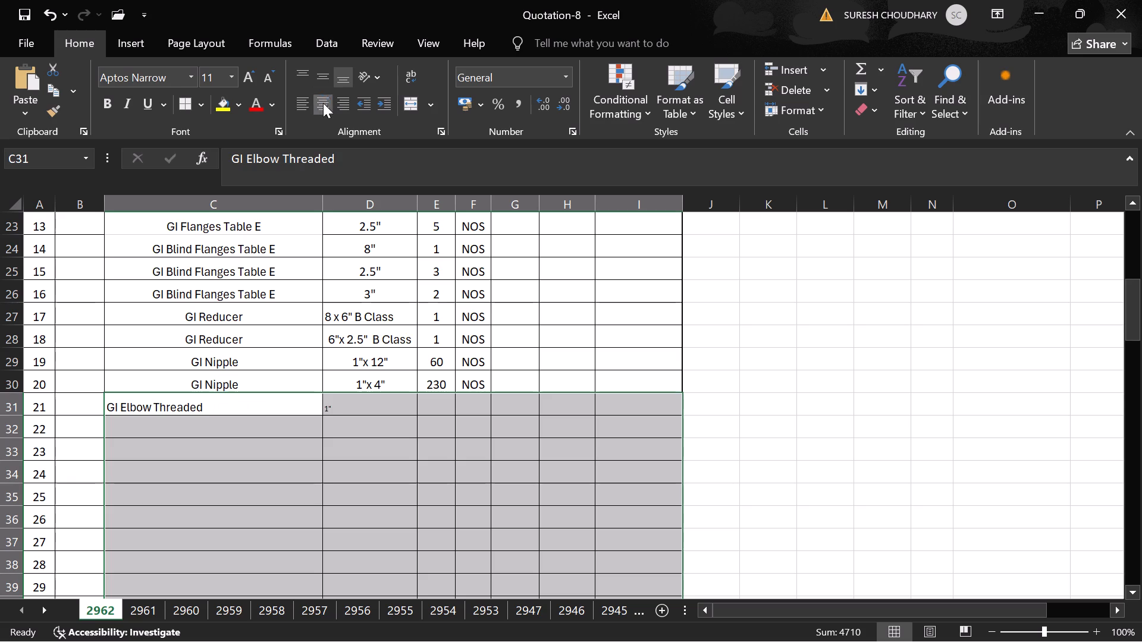
Set the font size of the cells in C31:I61 to 11.
double_click(218, 76)
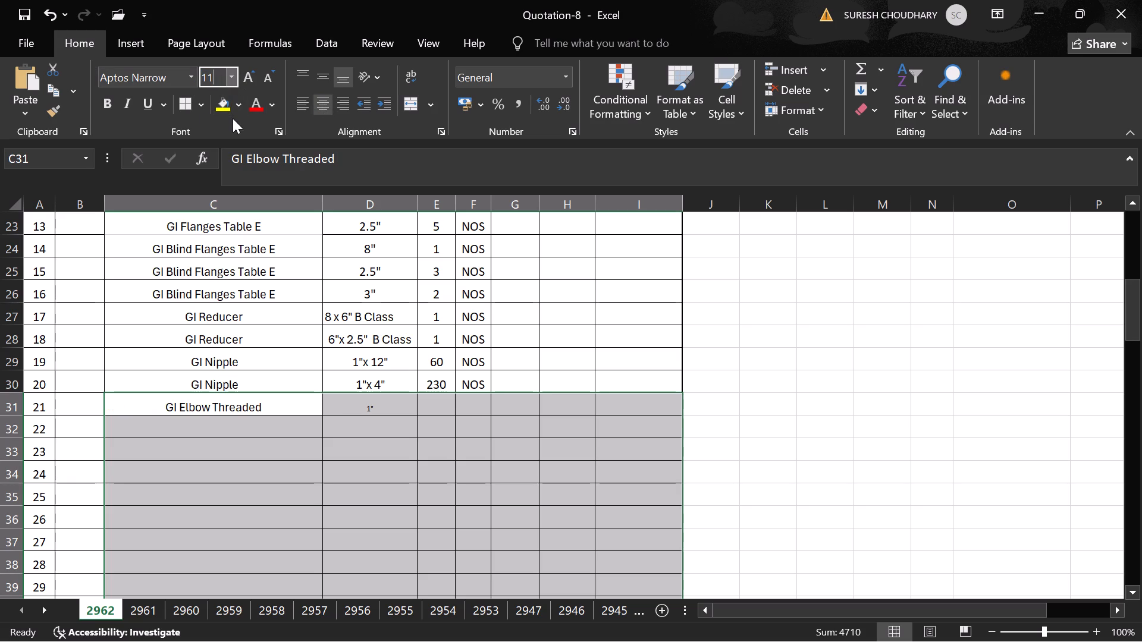
key(BackSpace)
key(BackSpace)
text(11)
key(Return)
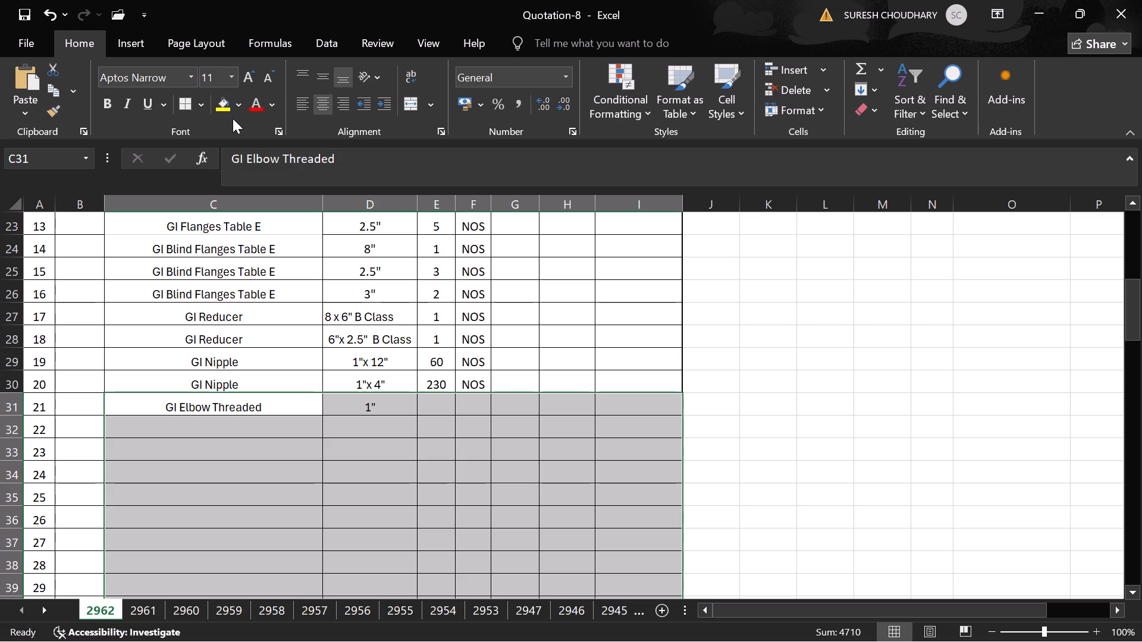
Clear the range selection and go to size cell D31 in the GI Elbow Threaded row.
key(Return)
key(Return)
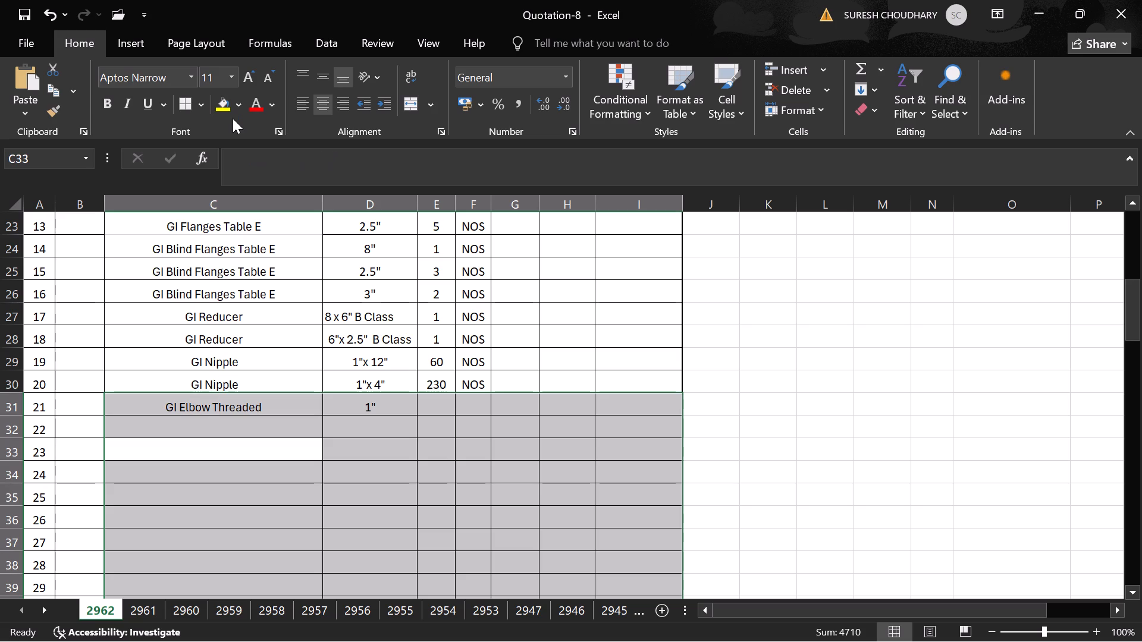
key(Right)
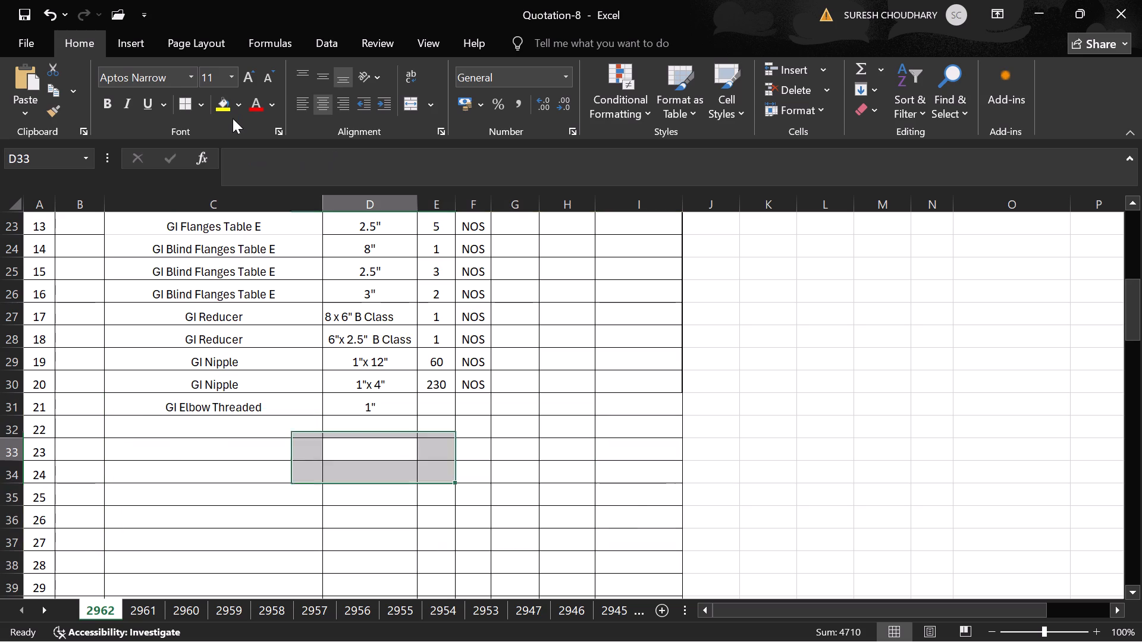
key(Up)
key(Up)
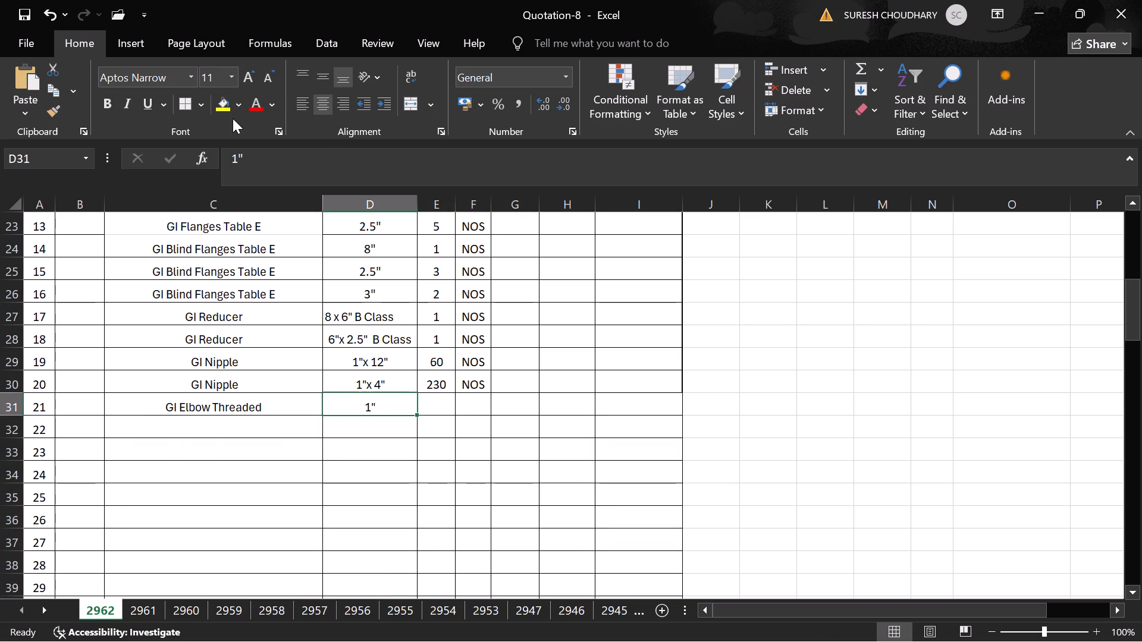
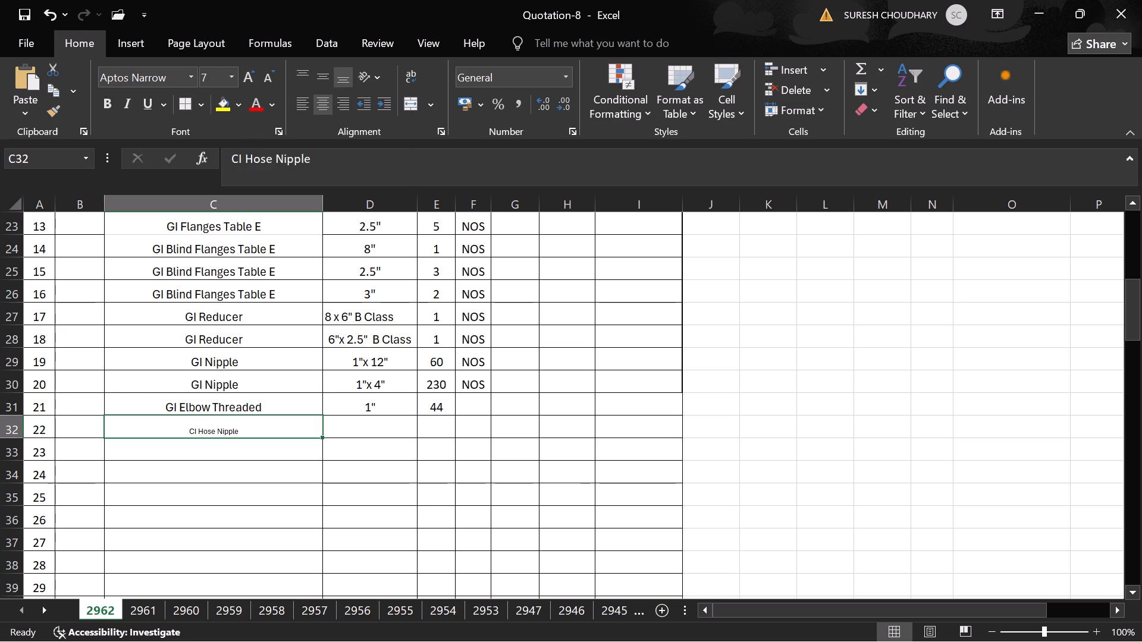
Select the empty description cell C33 for item 23, below the CI Hose Nipple row.
click(215, 454)
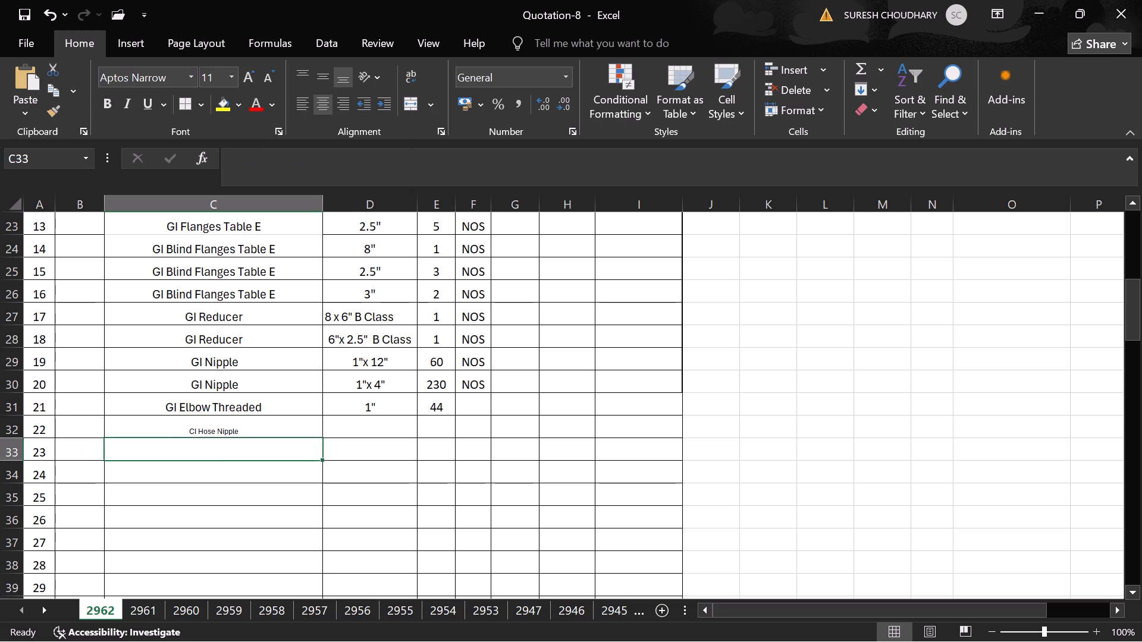
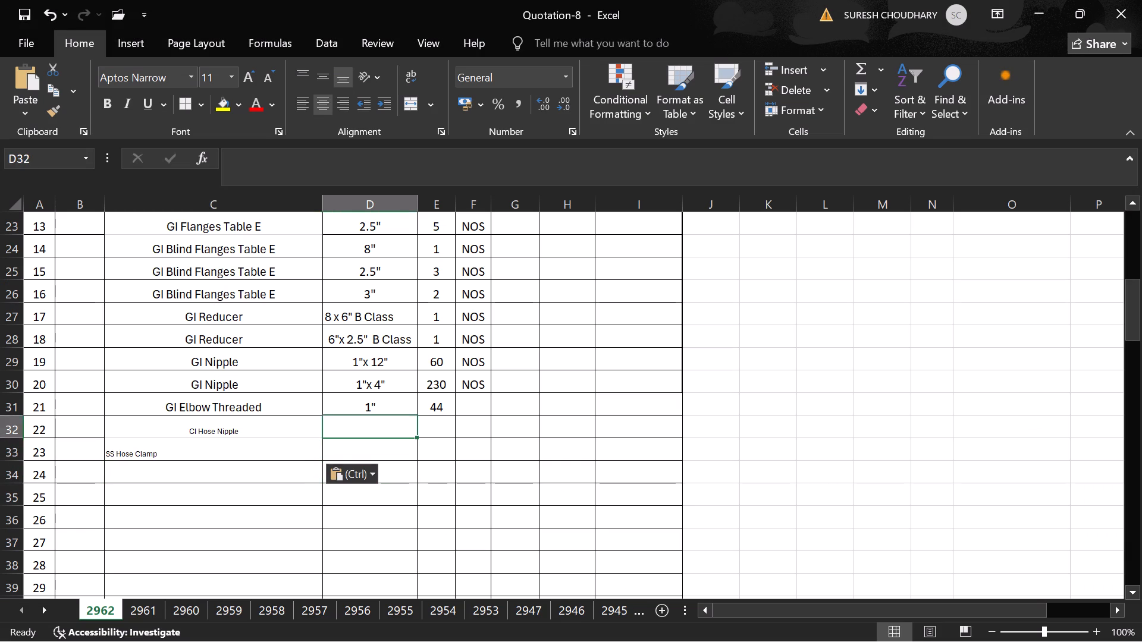
Copy the 1" size from the GI Elbow Threaded row into cell D32 for the CI Hose Nipple.
key(Up)
key(ctrl+c)
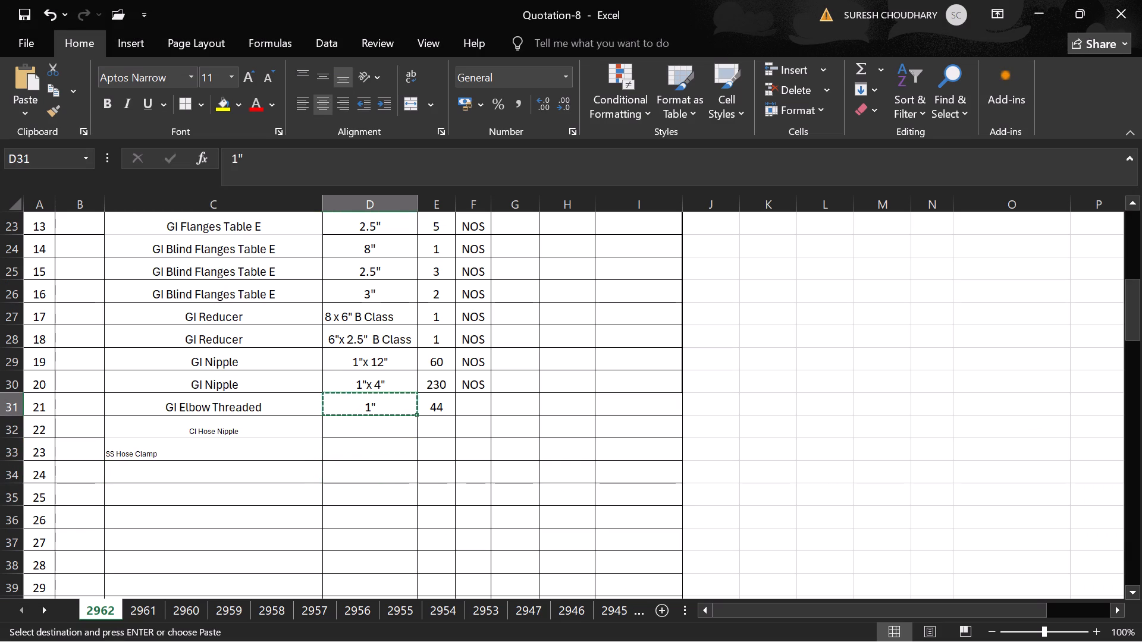
key(Return)
key(Return)
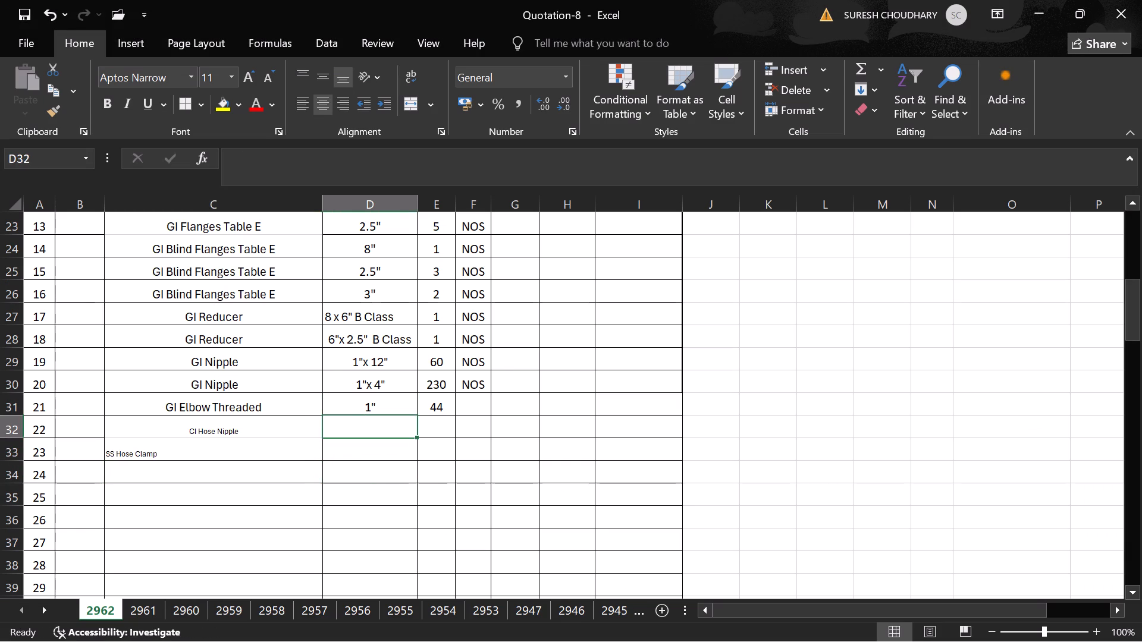
key(ctrl+v)
key(Up)
key(ctrl+c)
key(Down)
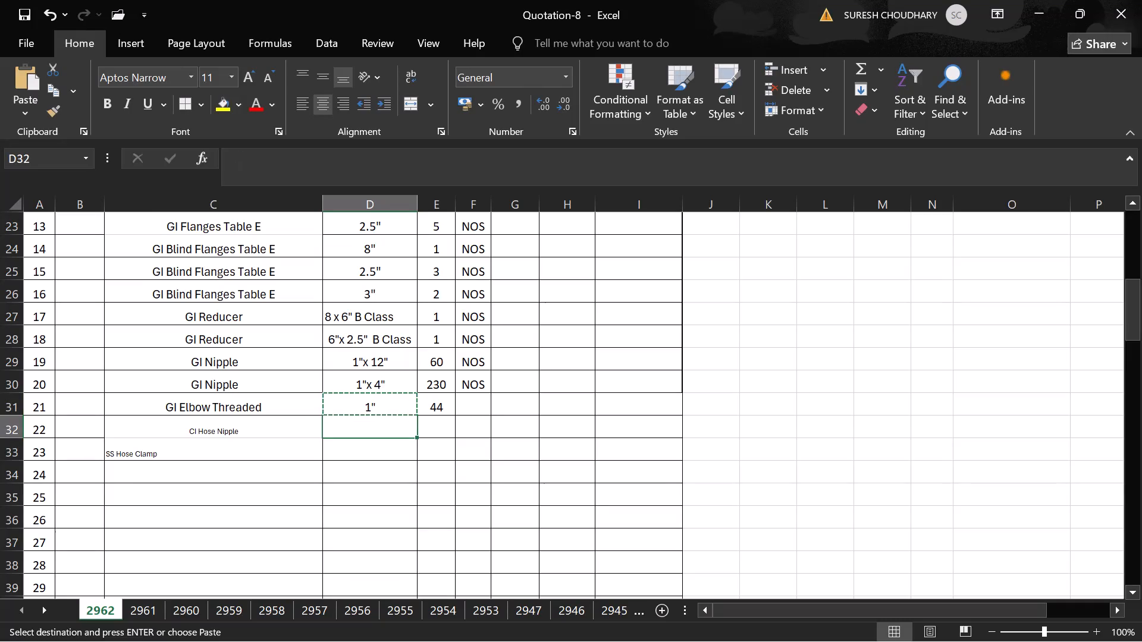
Fill the CI Hose Nipple and SS Hose Clamp rows with size 1" and quantities 44 and 84 respectively.
key(ctrl+v)
key(Down)
key(ctrl+v)
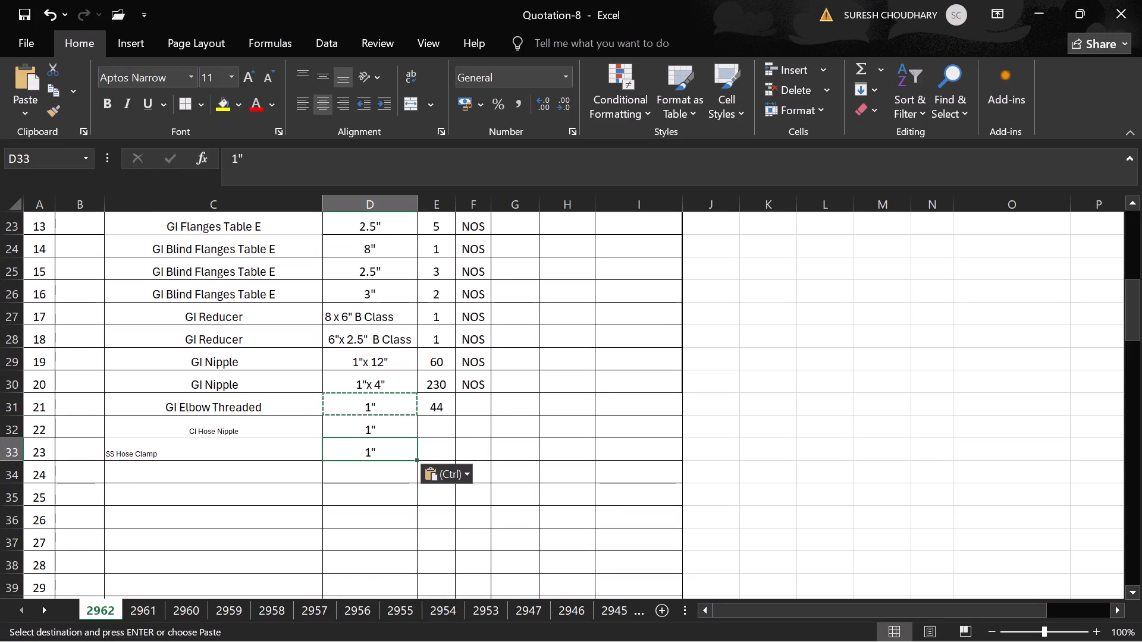
key(Right)
key(Up)
text(44)
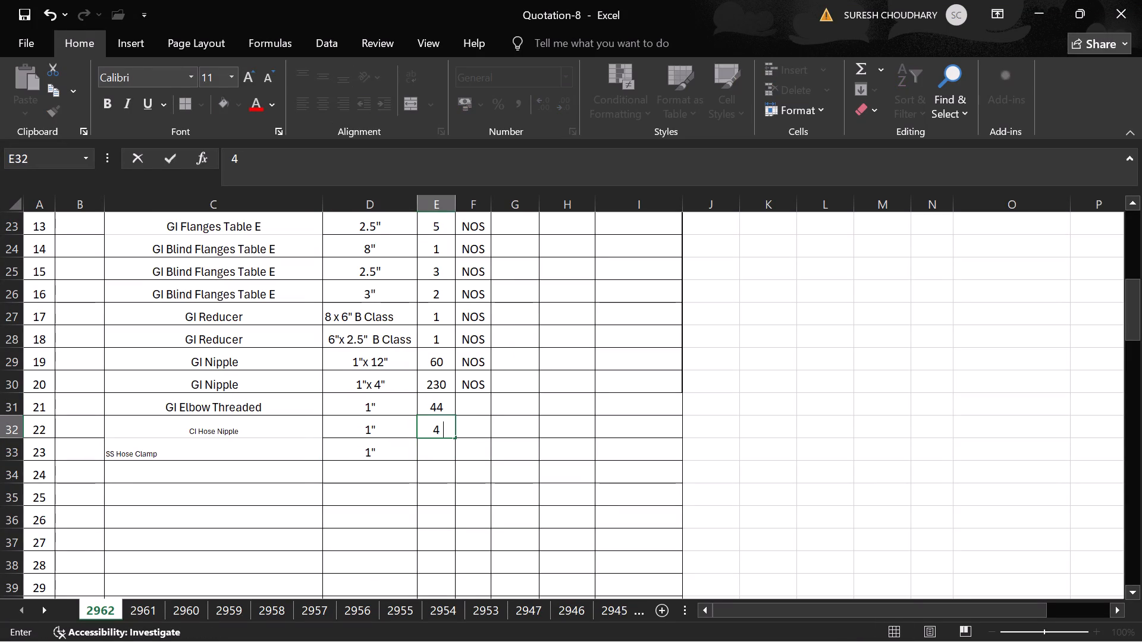
key(Return)
text(84)
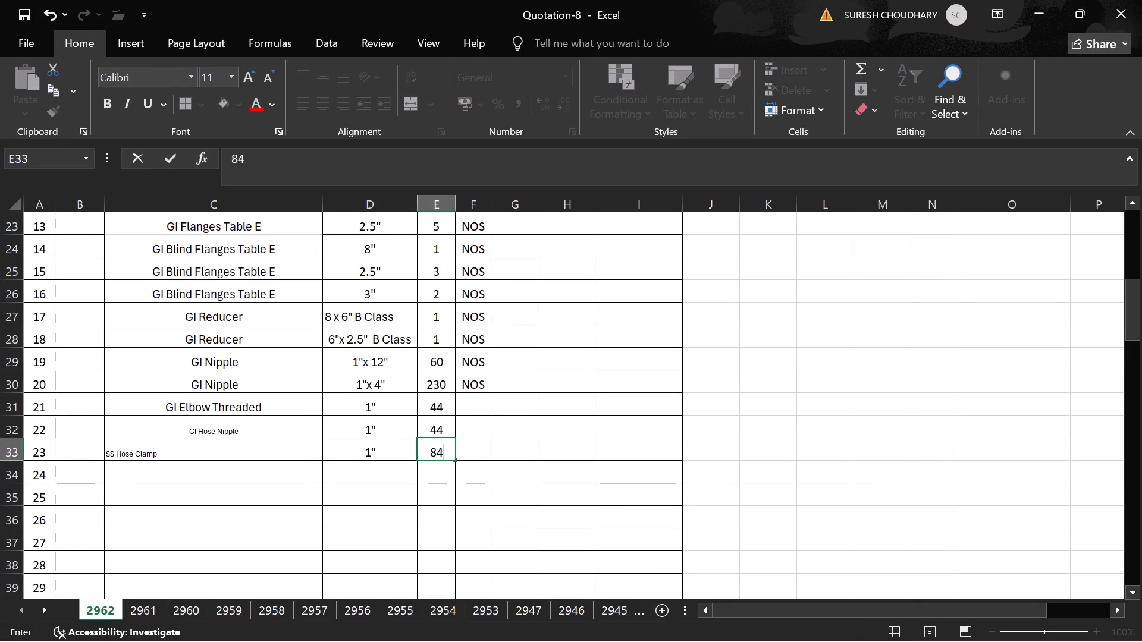
key(Return)
Toggle the horizontal centering of the item description cells C32:C34, from CI Hose Nipple through the blank row 24 item.
key(Left)
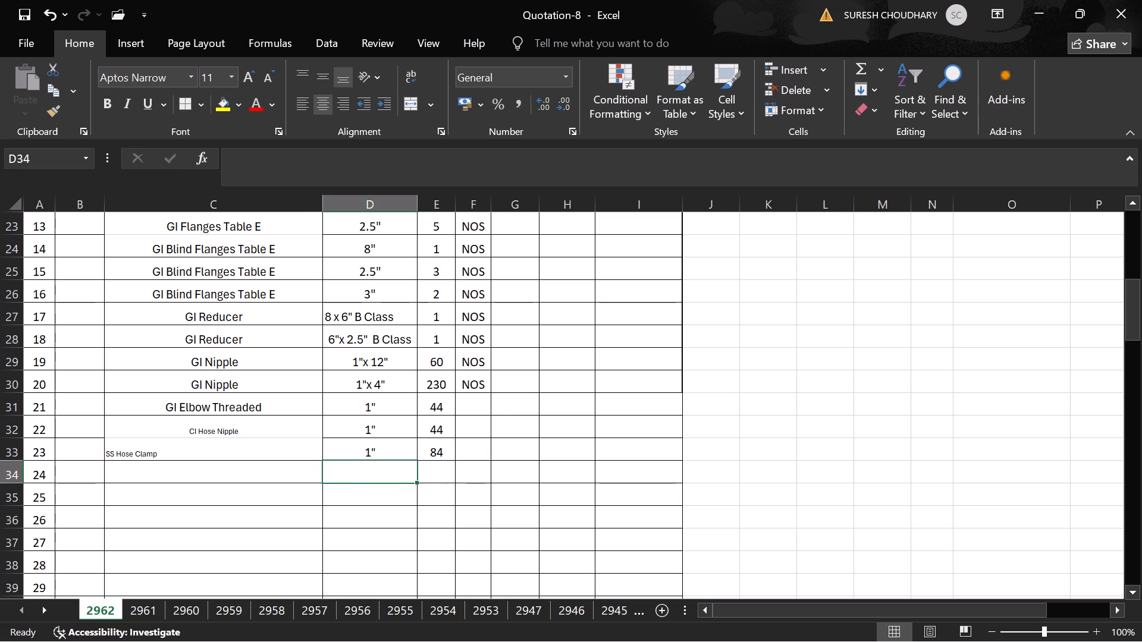
key(Left)
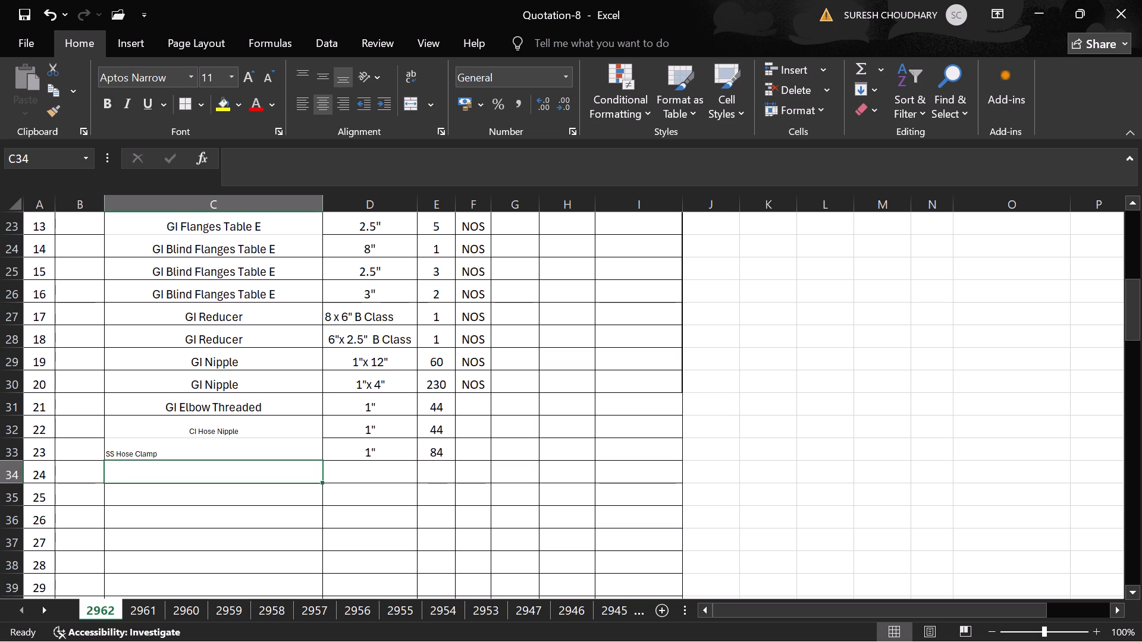
click(233, 426)
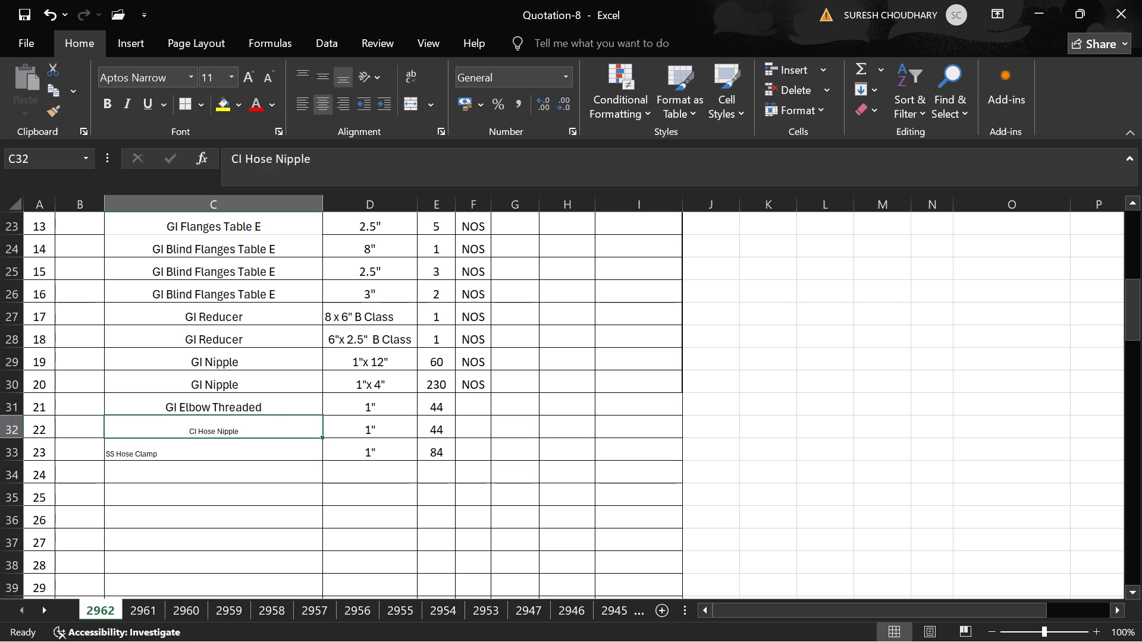
drag(234, 483, 227, 433)
click(316, 101)
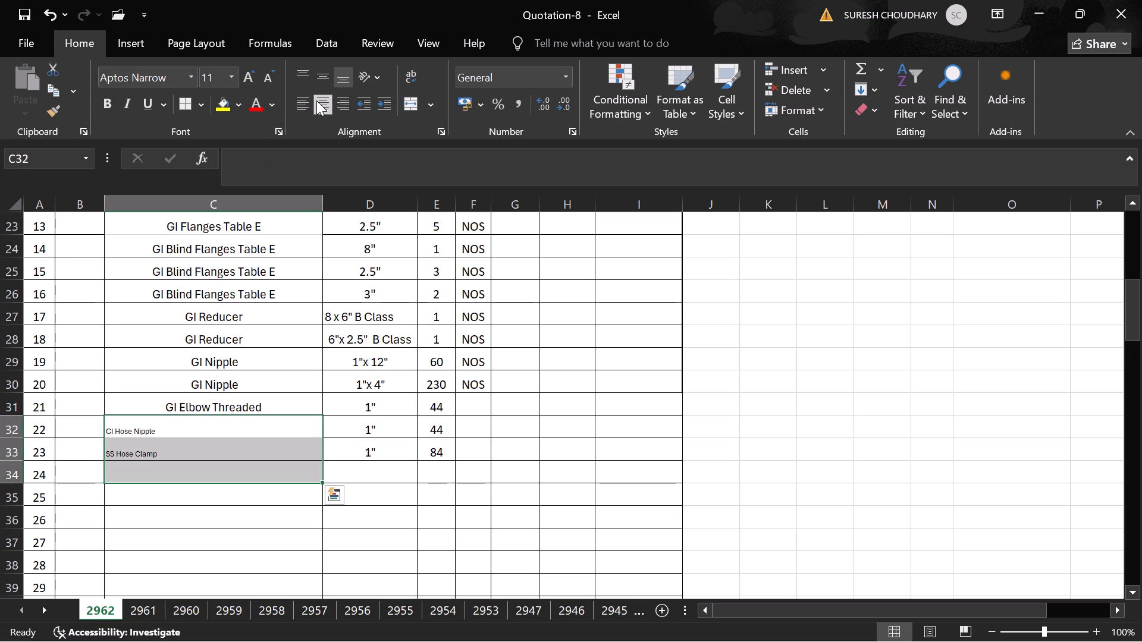
Center the item descriptions in C32:C34 horizontally and increase their font size to 11, matching the rows above.
double_click(325, 100)
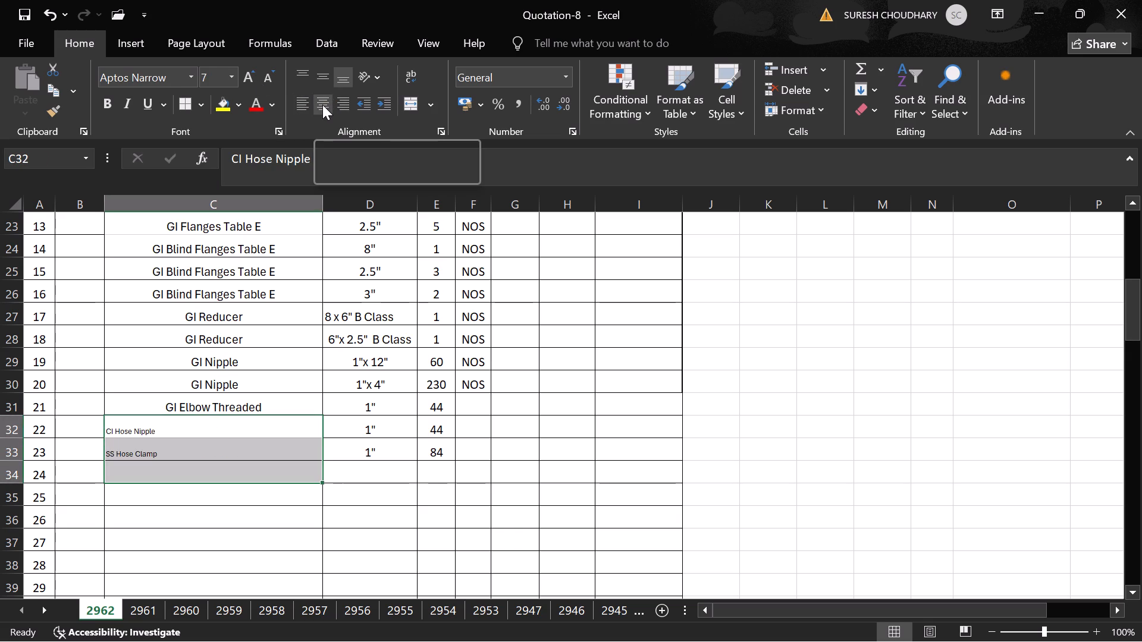
click(322, 105)
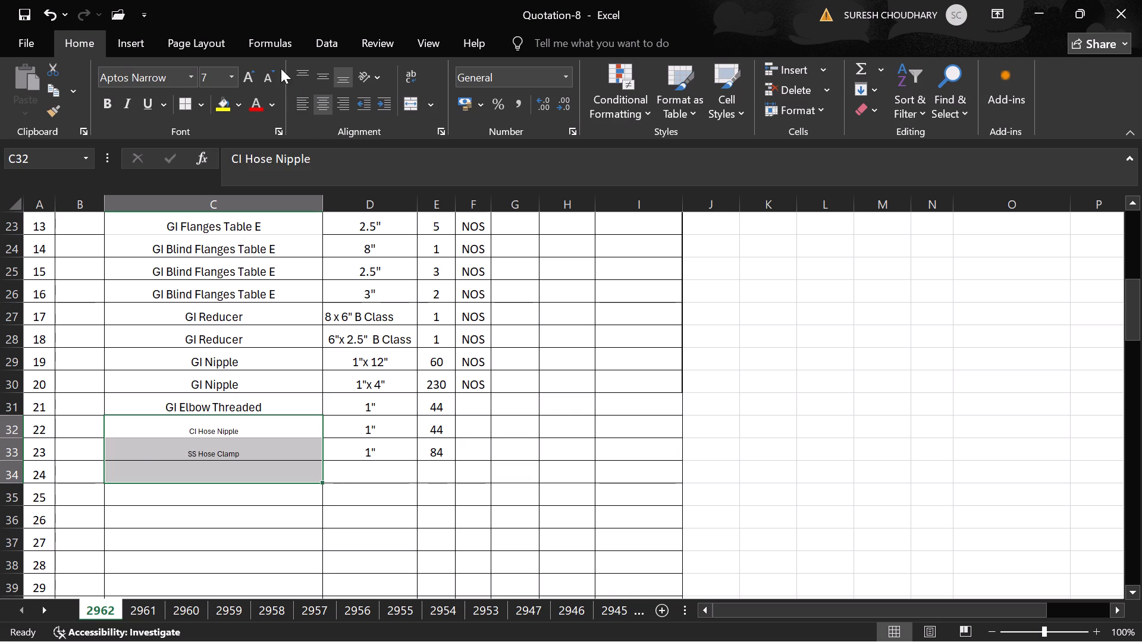
click(244, 78)
click(244, 78)
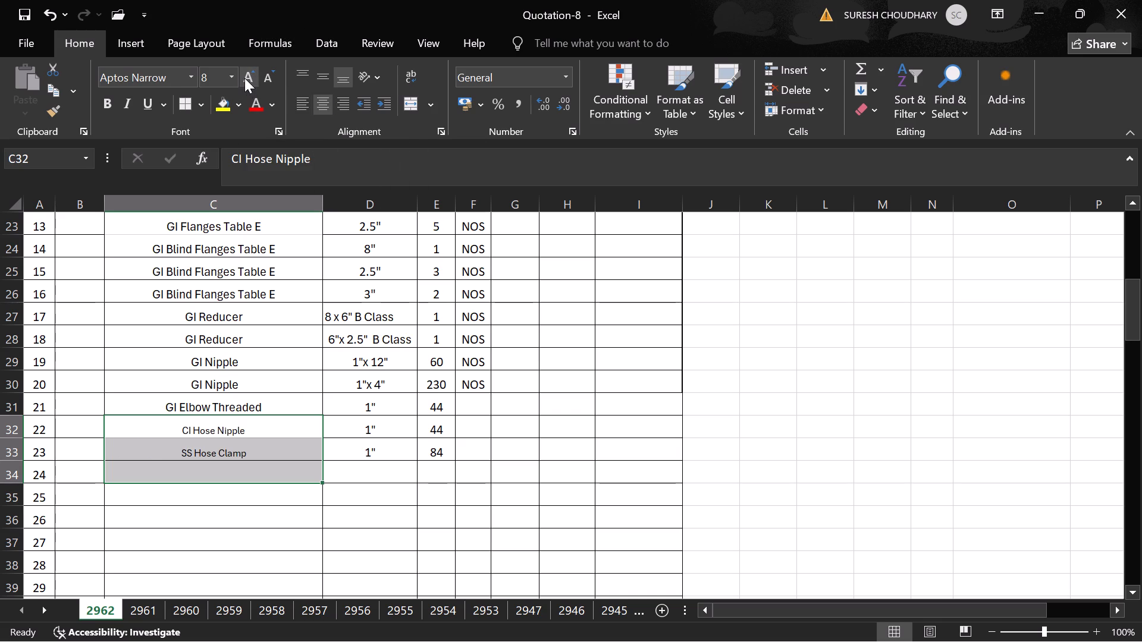
double_click(249, 77)
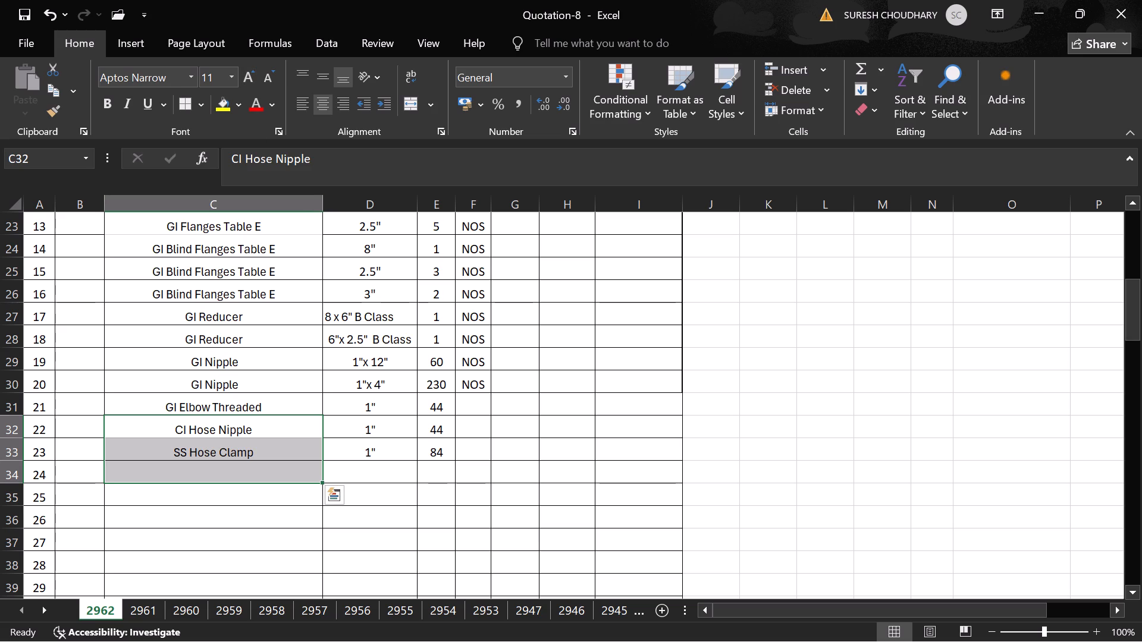
click(221, 470)
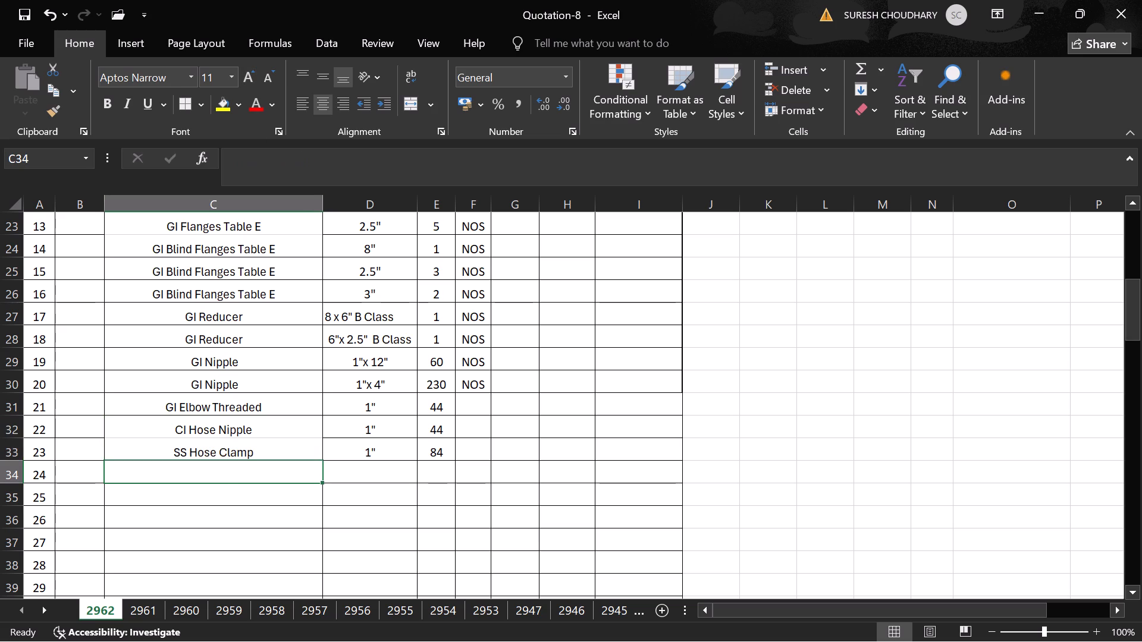
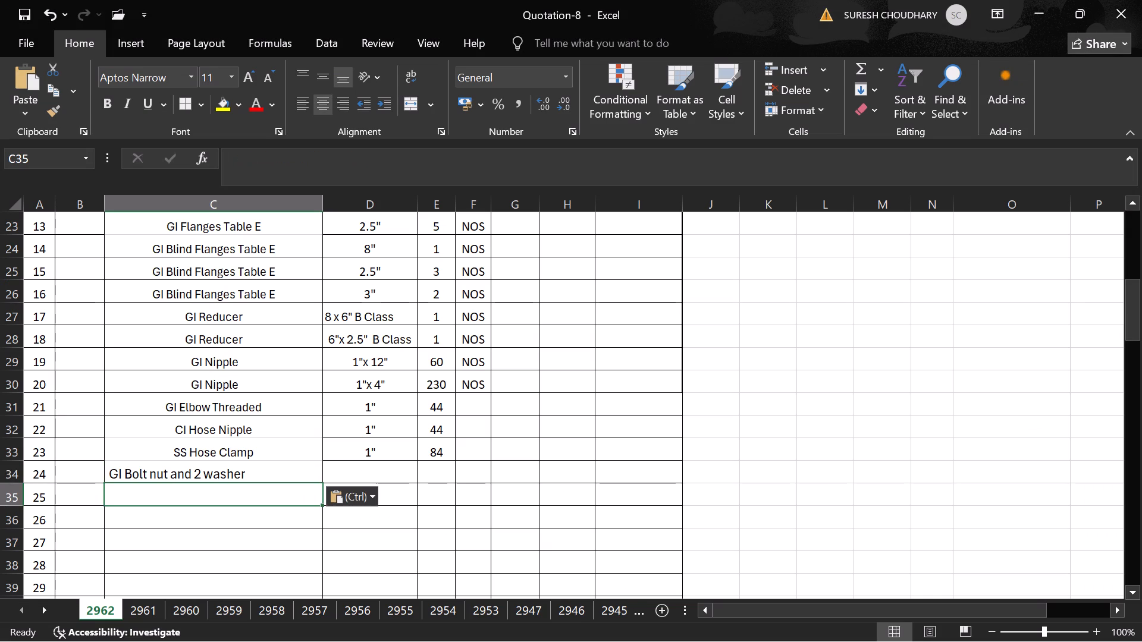
Paste the copied item description "GI Bolt nut and 2 washer" into cell C35 for item 25.
key(ctrl+v)
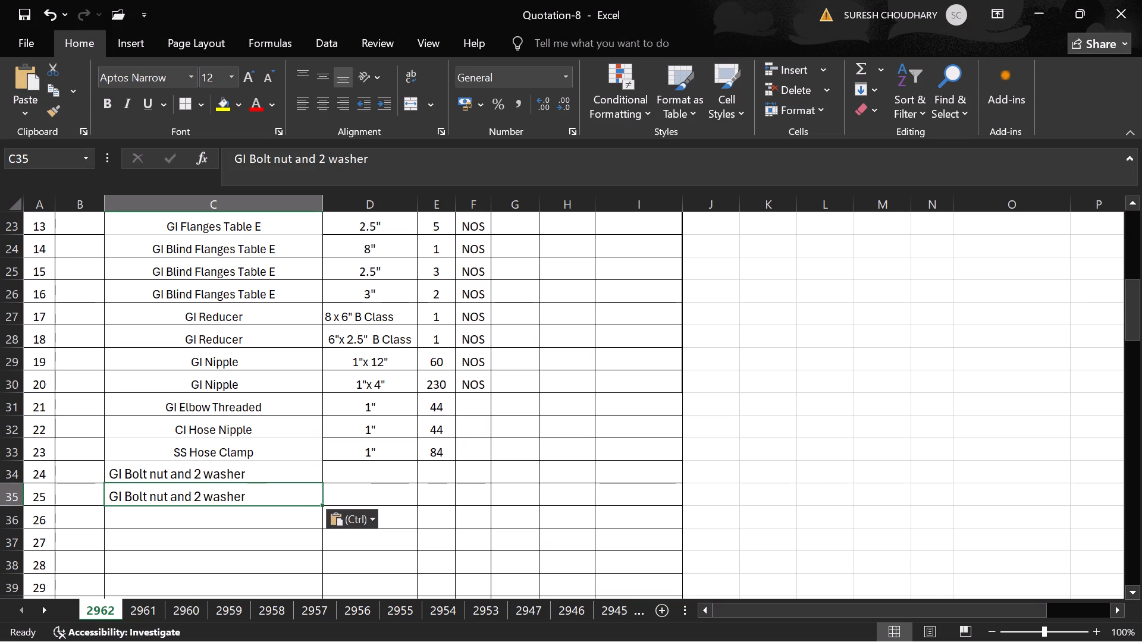
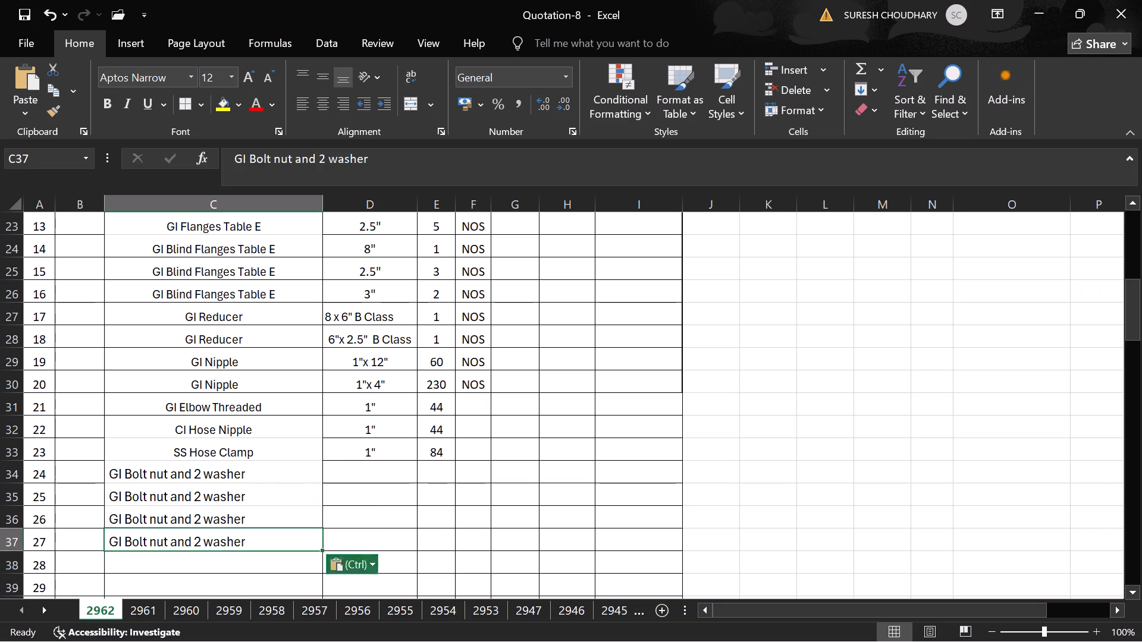
Paste the copied description GI Bolt nut and 2 washer into the description cell of item 28.
key(Return)
key(ctrl+v)
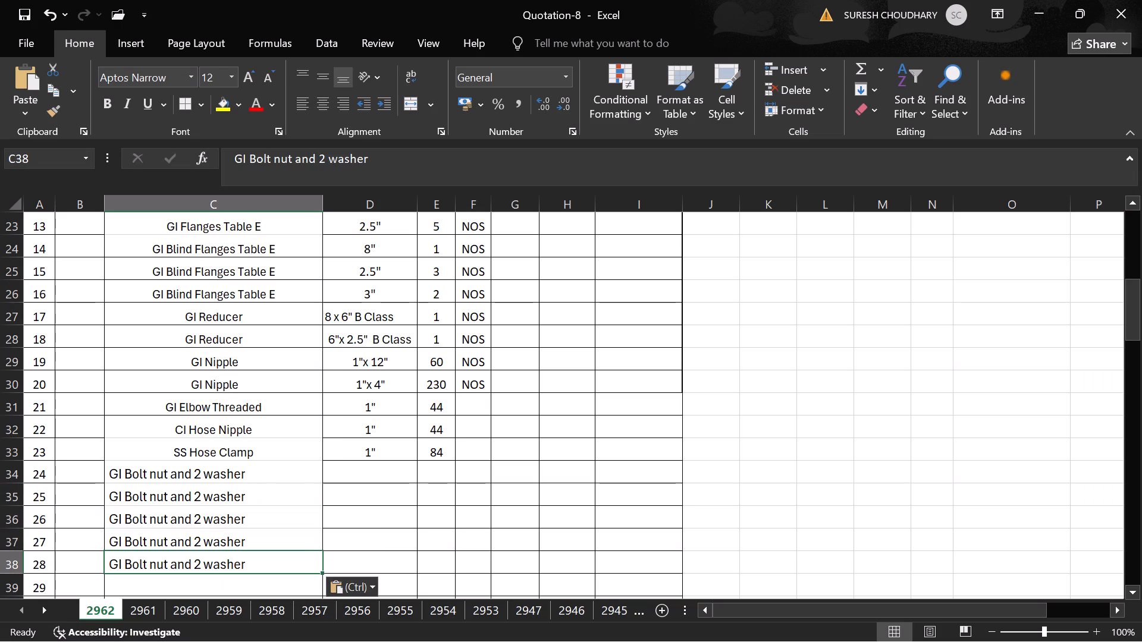
Start filling the size column at item 24, the first GI Bolt nut and 2 washer row.
click(388, 475)
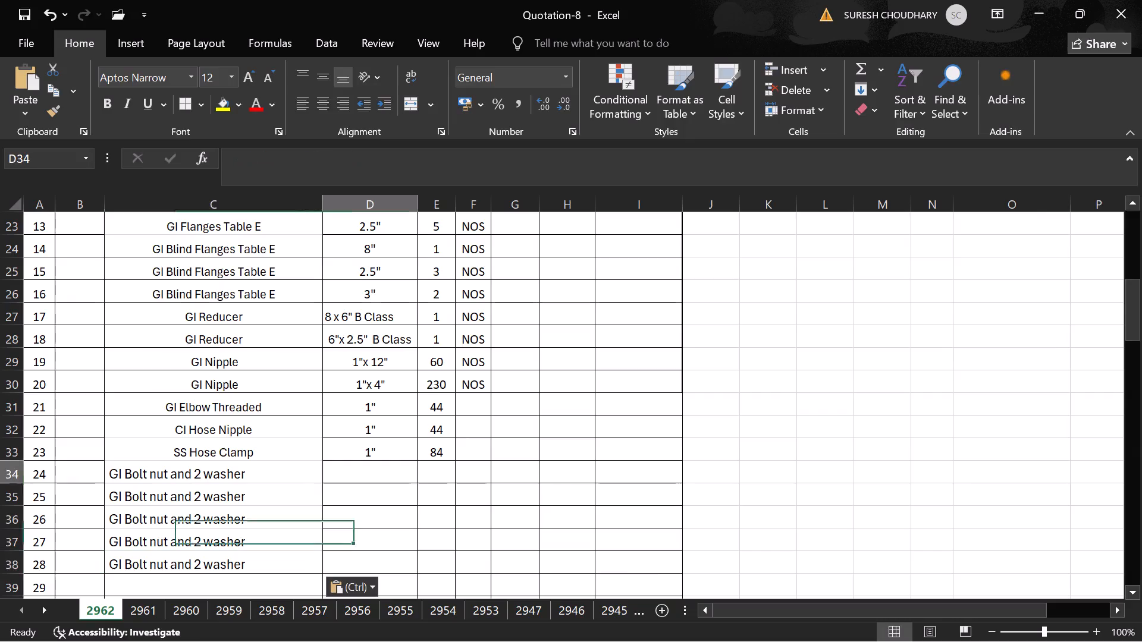
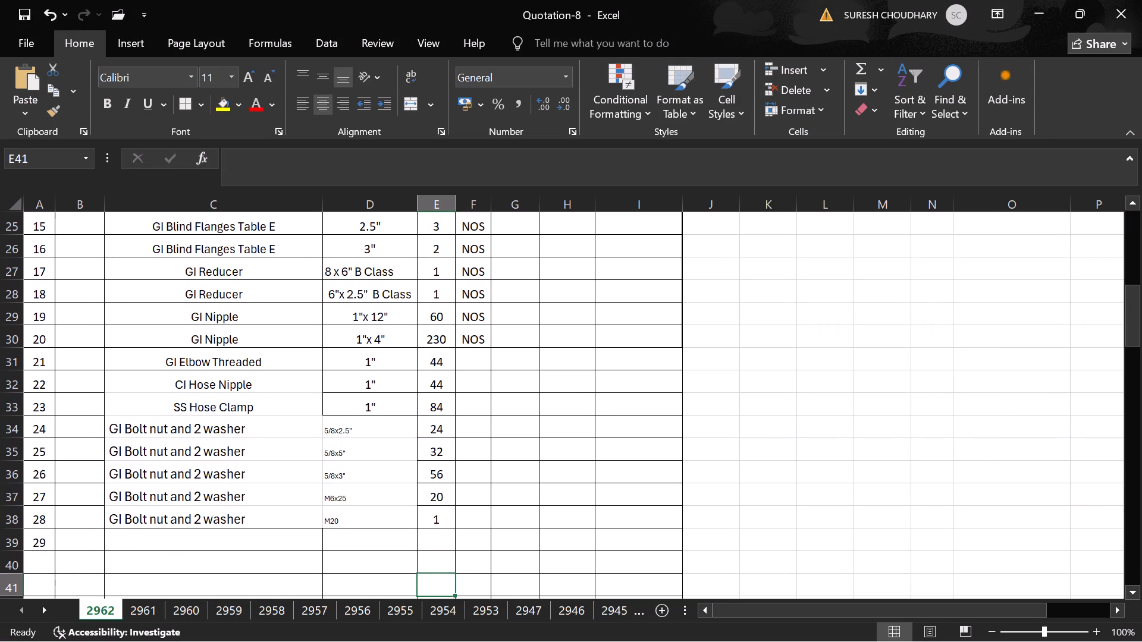
Select the empty description cell C39 in the item 29 row, below the last GI Bolt nut and 2 washer entry.
key(Up)
key(Up)
key(Left)
key(Left)
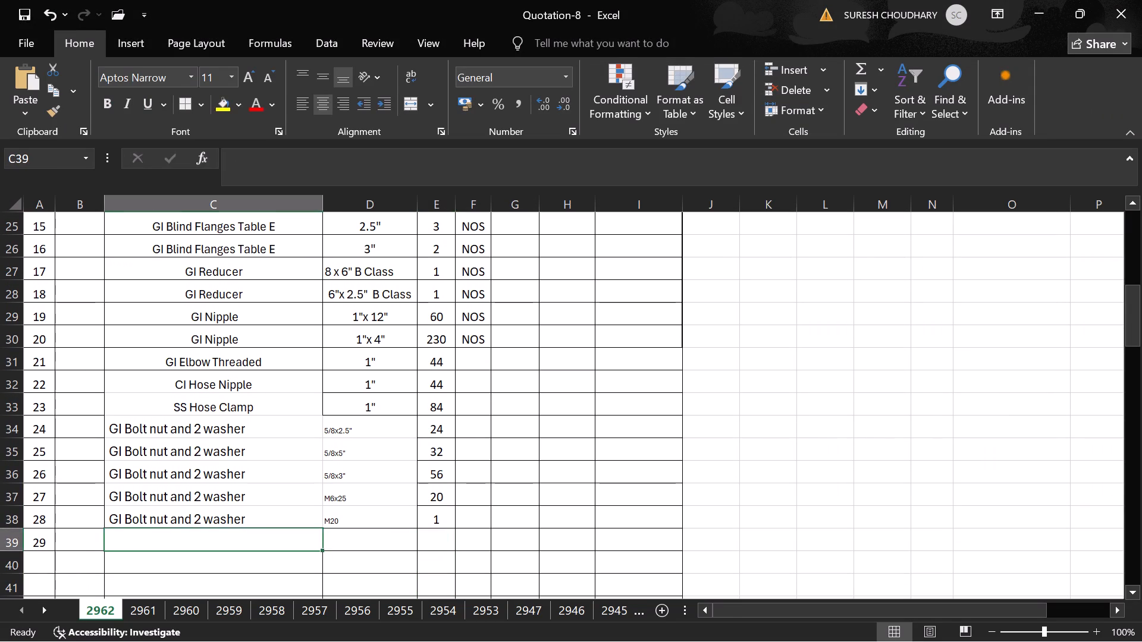
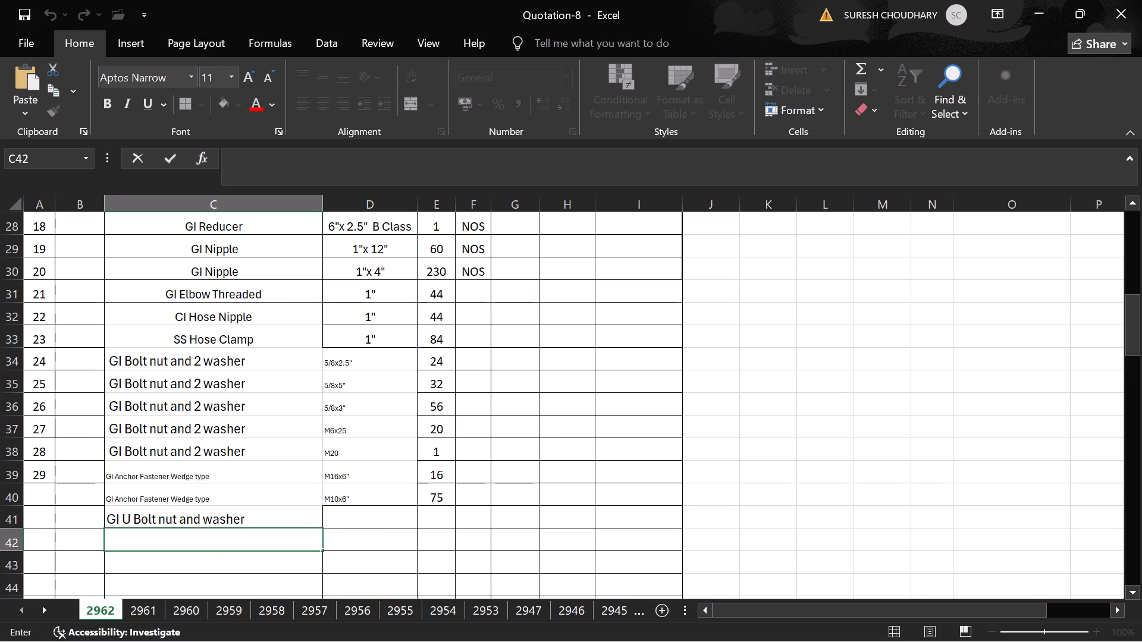
Paste the copied item description "GI U Bolt nut and washer" into cell C42.
key(ctrl+v)
key(Return)
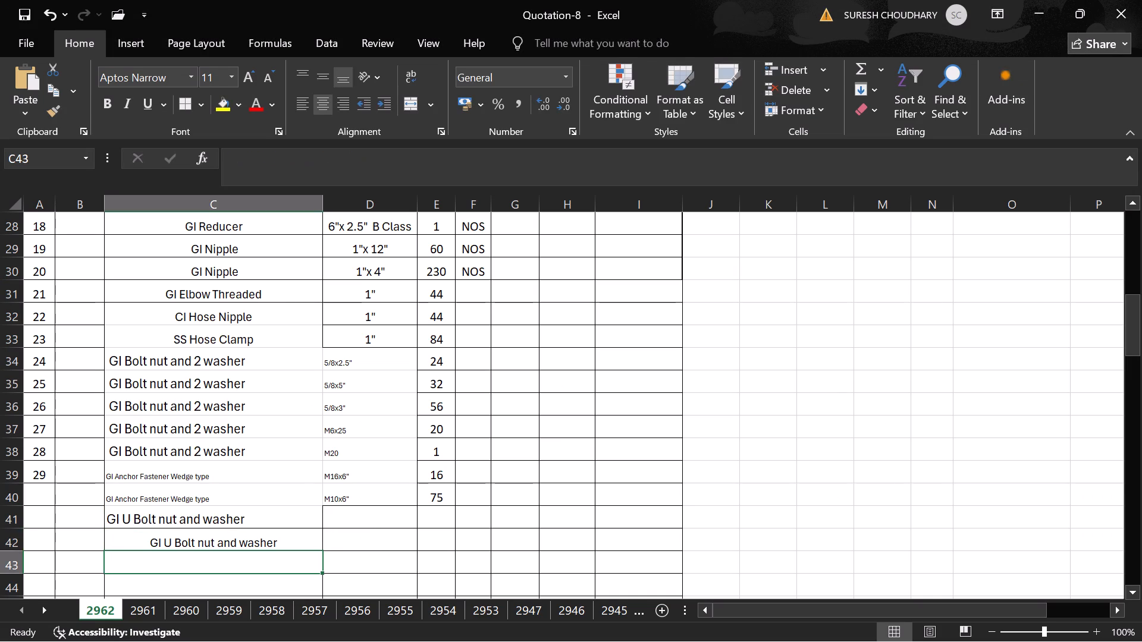
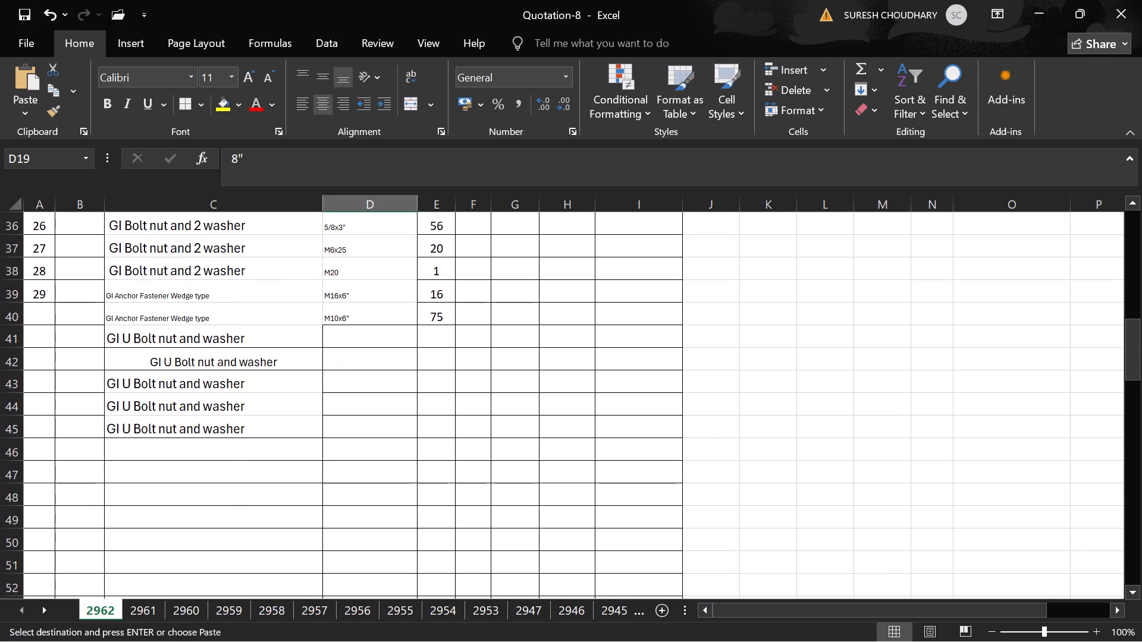
Paste the copied sizes 8", 6", 4", 3" and 2.5" into D41:D45 for the GI U Bolt nut and washer rows.
drag(374, 335, 387, 423)
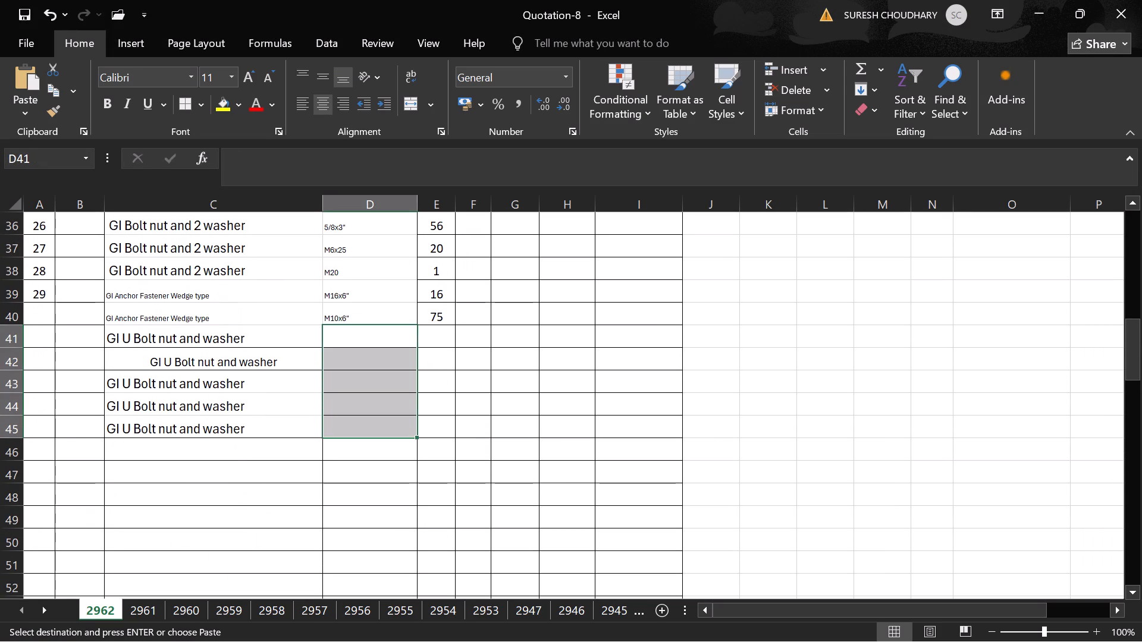
click(385, 332)
key(ctrl+v)
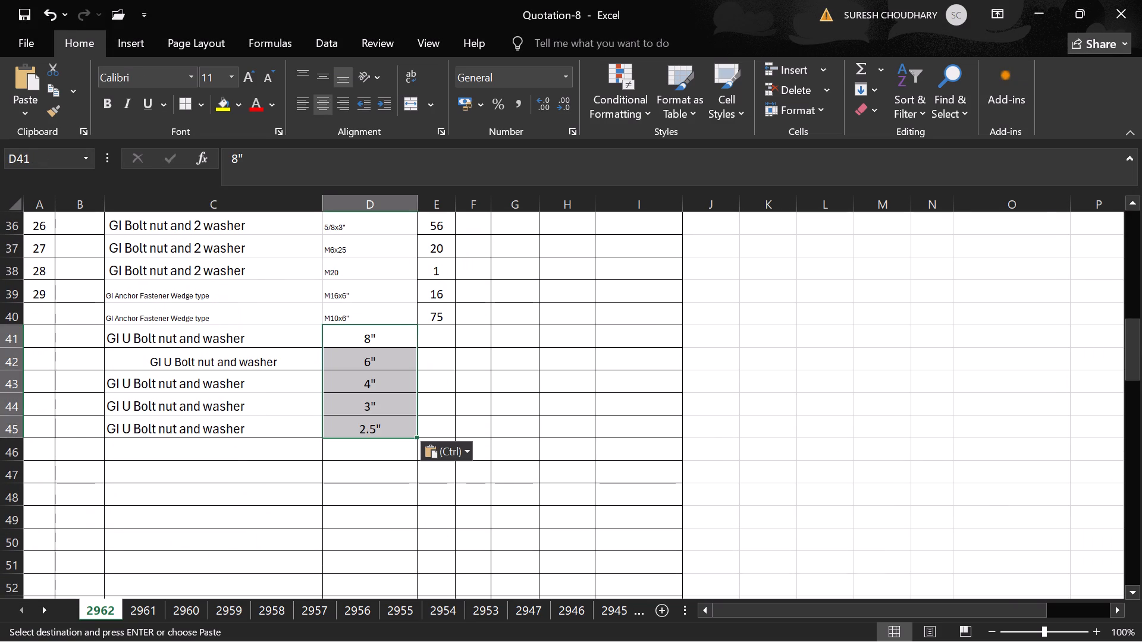
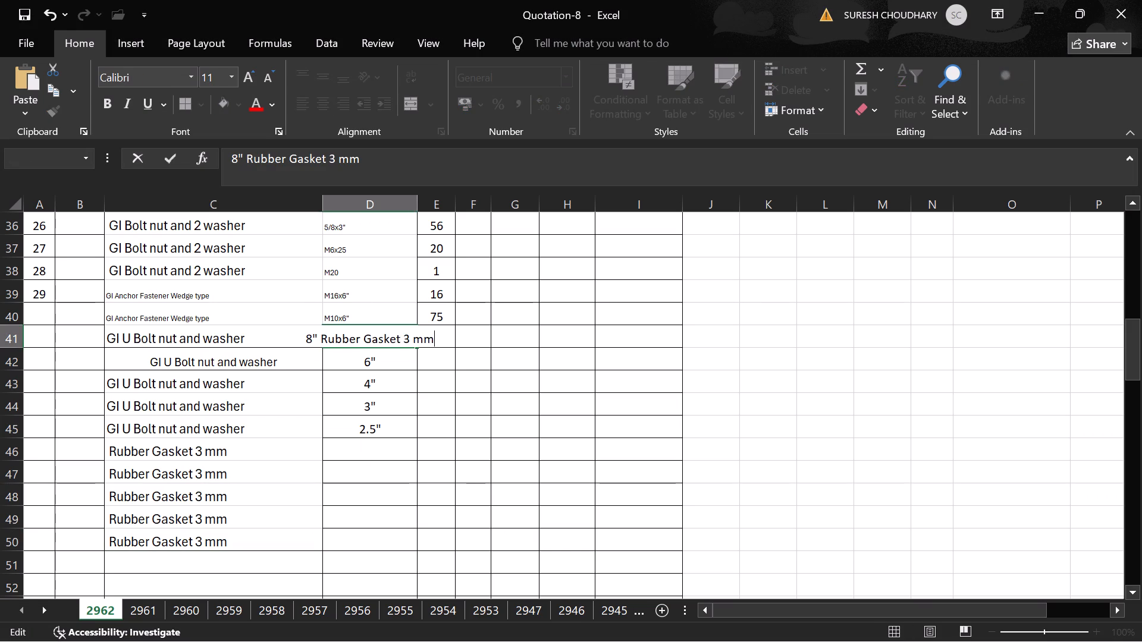
Trim the size in D41 of the first GI U Bolt nut and washer row to 8", removing the Rubber Gasket text.
key(BackSpace)
key(BackSpace)
key(BackSpace)
key(BackSpace)
key(BackSpace)
key(BackSpace)
key(BackSpace)
key(BackSpace)
key(BackSpace)
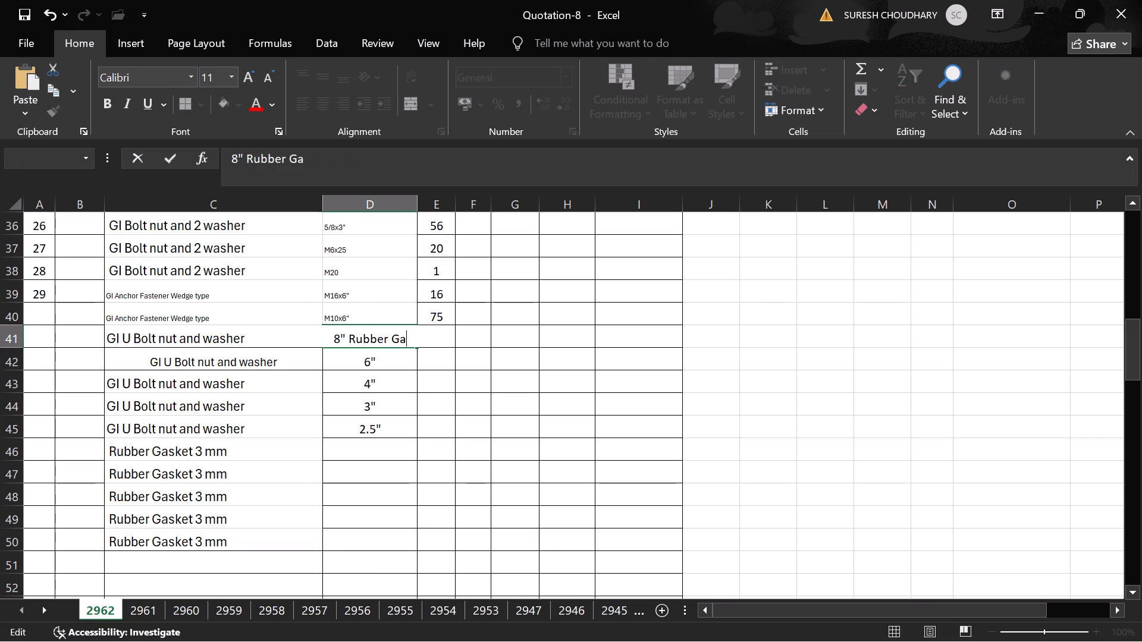
key(BackSpace)
key(BackSpace)
key(BackSpace)
key(BackSpace)
key(BackSpace)
key(BackSpace)
key(BackSpace)
key(BackSpace)
key(BackSpace)
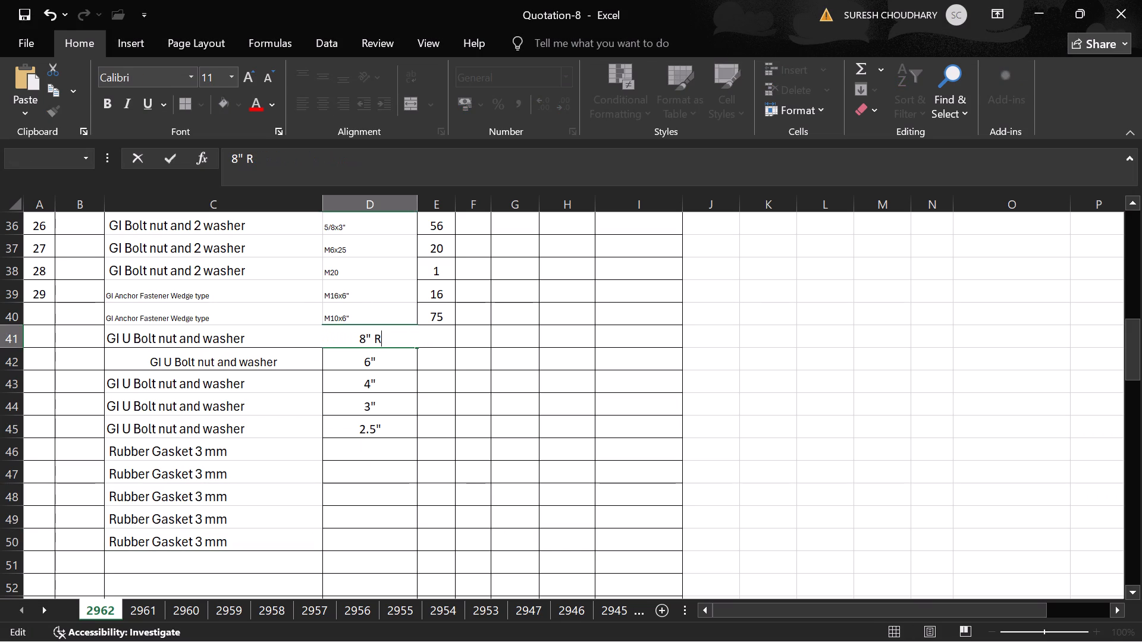
key(Return)
key(Return)
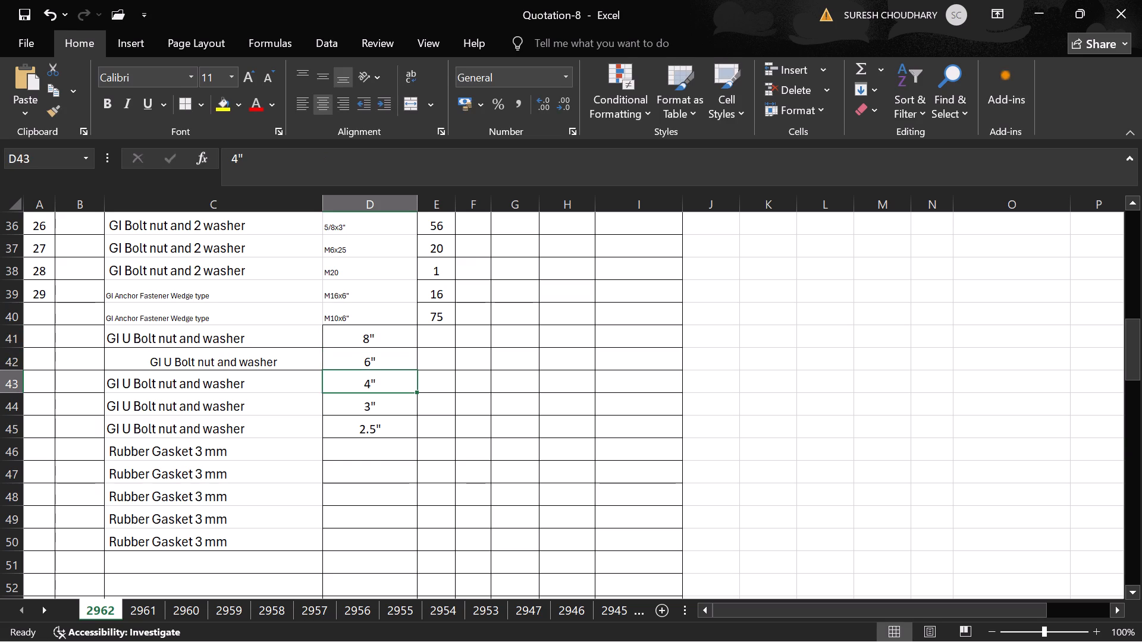
Copy the 8" size from D41 into D46 for the first Rubber Gasket 3 mm row.
key(Up)
key(Up)
key(ctrl+c)
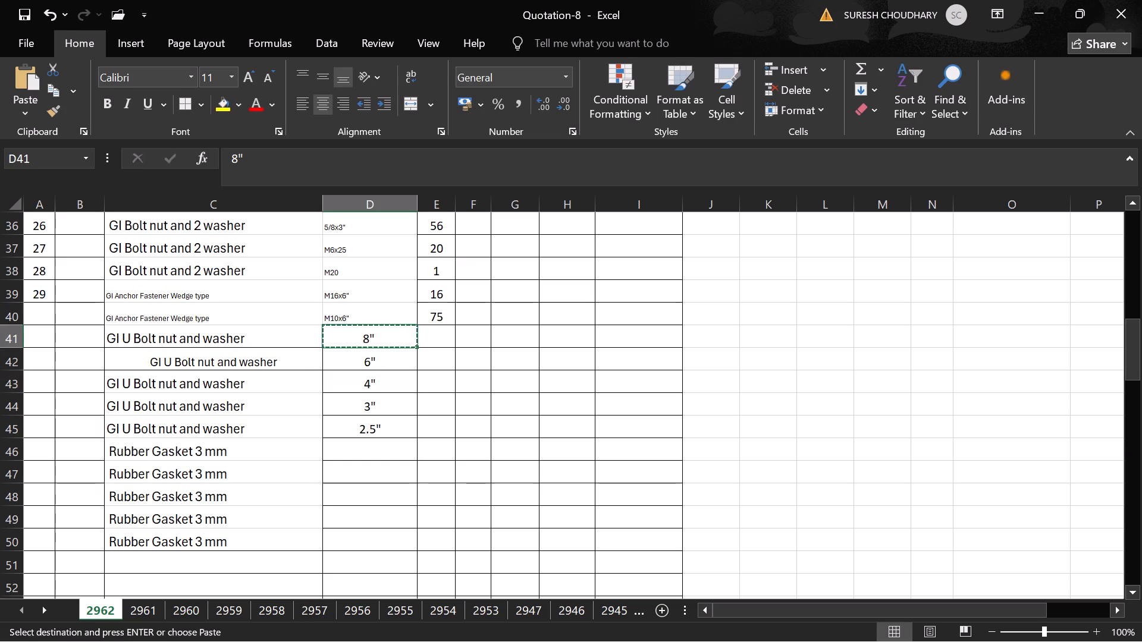
key(Down)
key(Down)
key(Down)
key(Down)
key(Down)
key(ctrl+v)
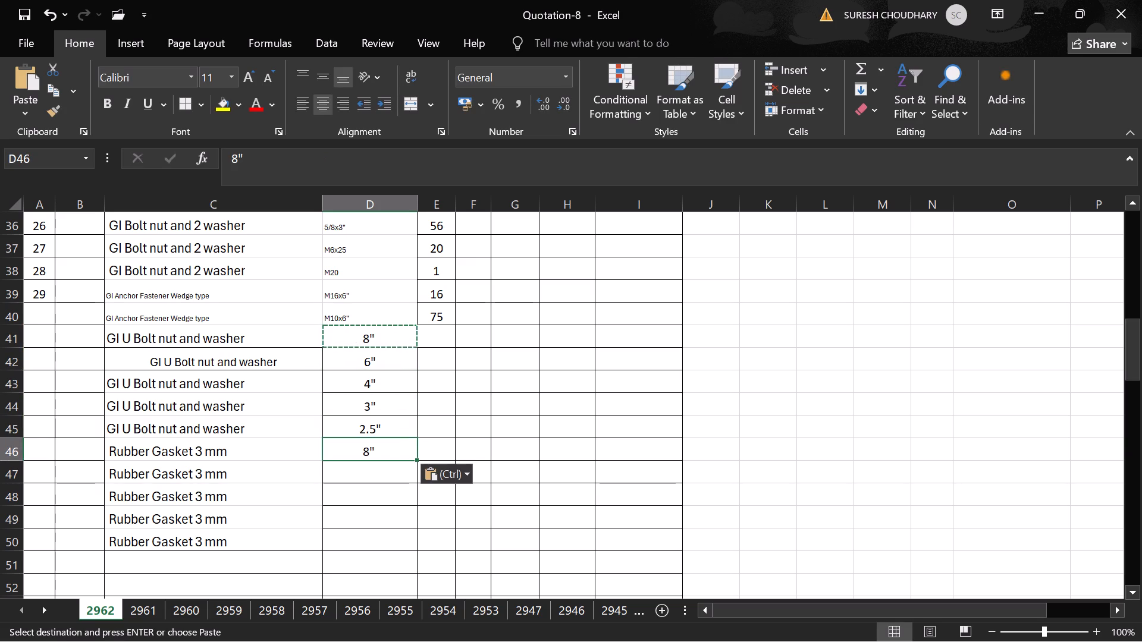
Copy the 2.5" size from D45 for reuse in the Rubber Gasket 3 mm rows.
key(Up)
key(ctrl+c)
key(Down)
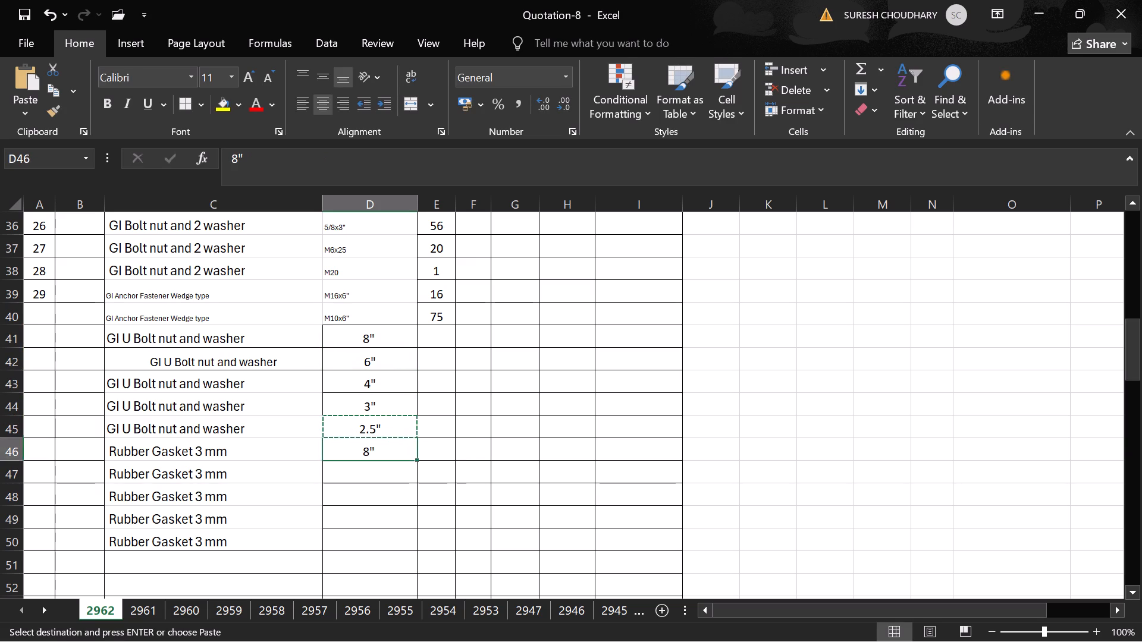
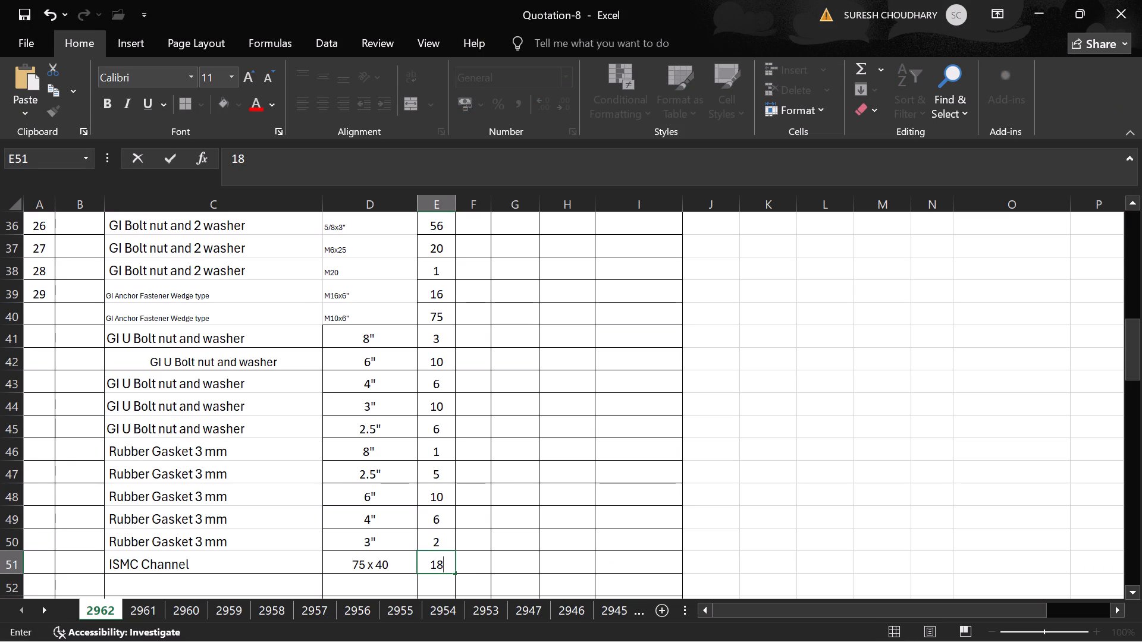
Complete the ISMC Channel 75 x 40 row with quantity 18 and the unit MTR in F51.
key(Right)
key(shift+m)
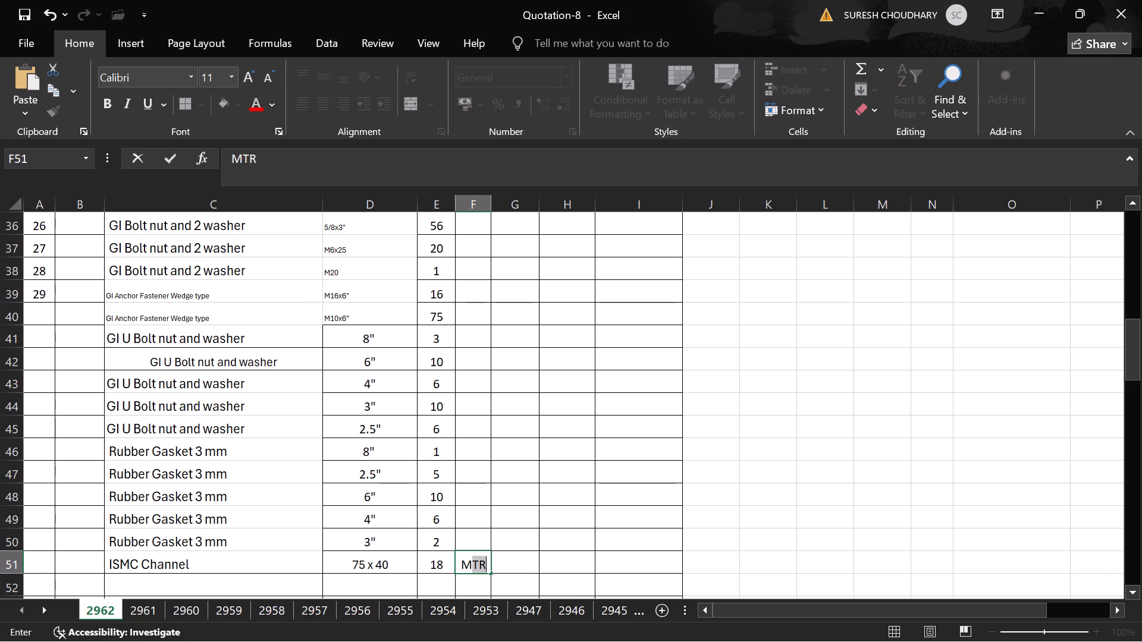
key(Down)
key(Left)
key(Left)
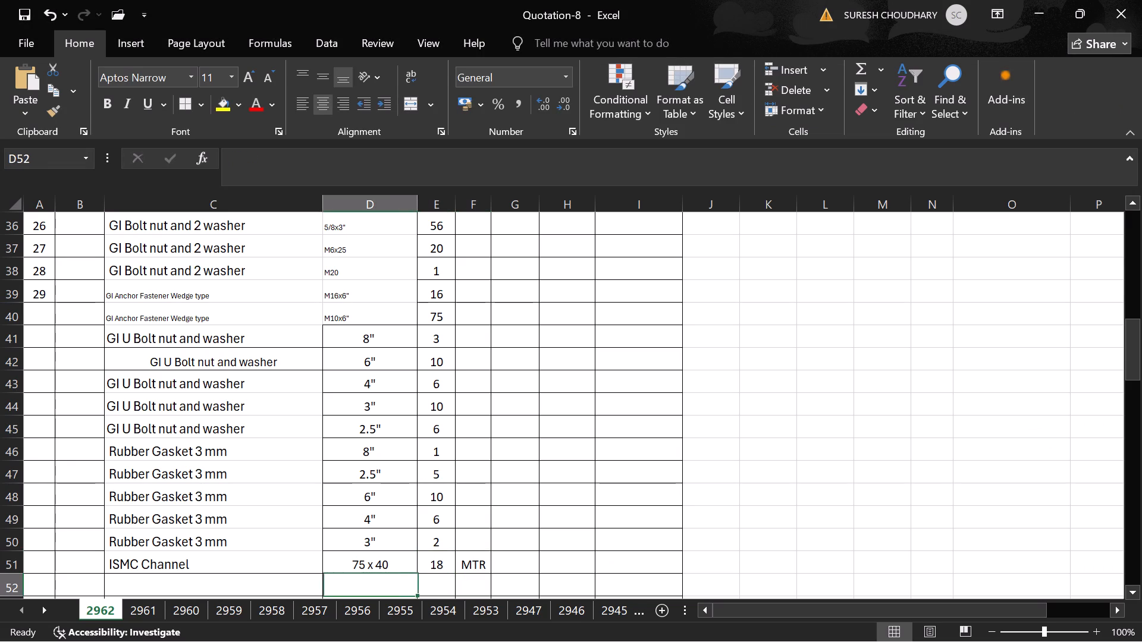
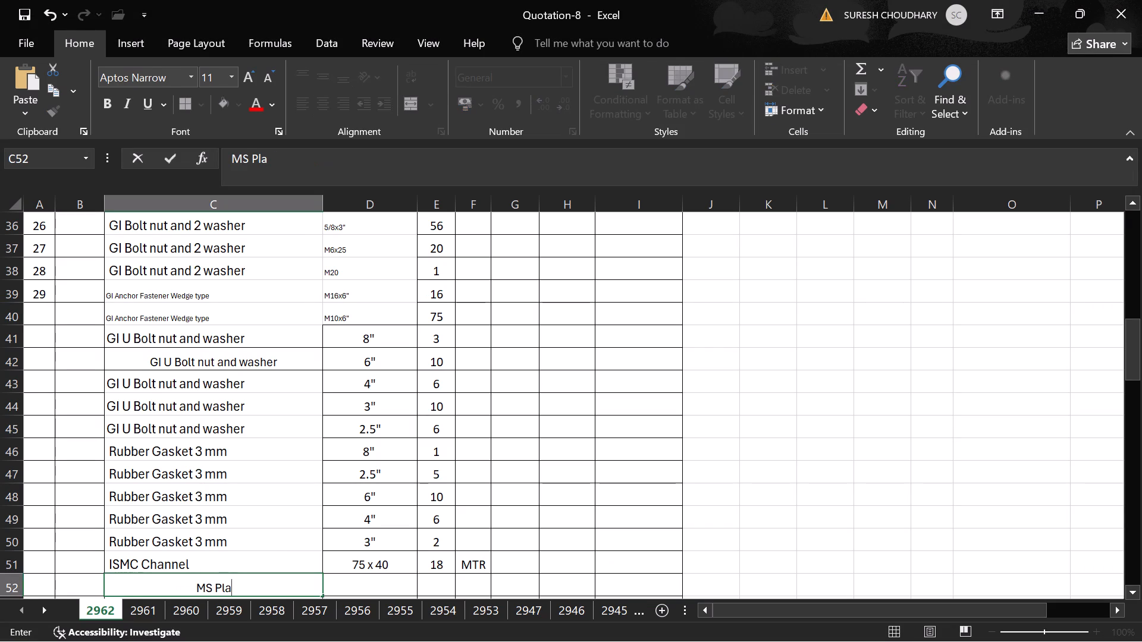
Complete the item description MS Plate in C52, below the ISMC Channel row.
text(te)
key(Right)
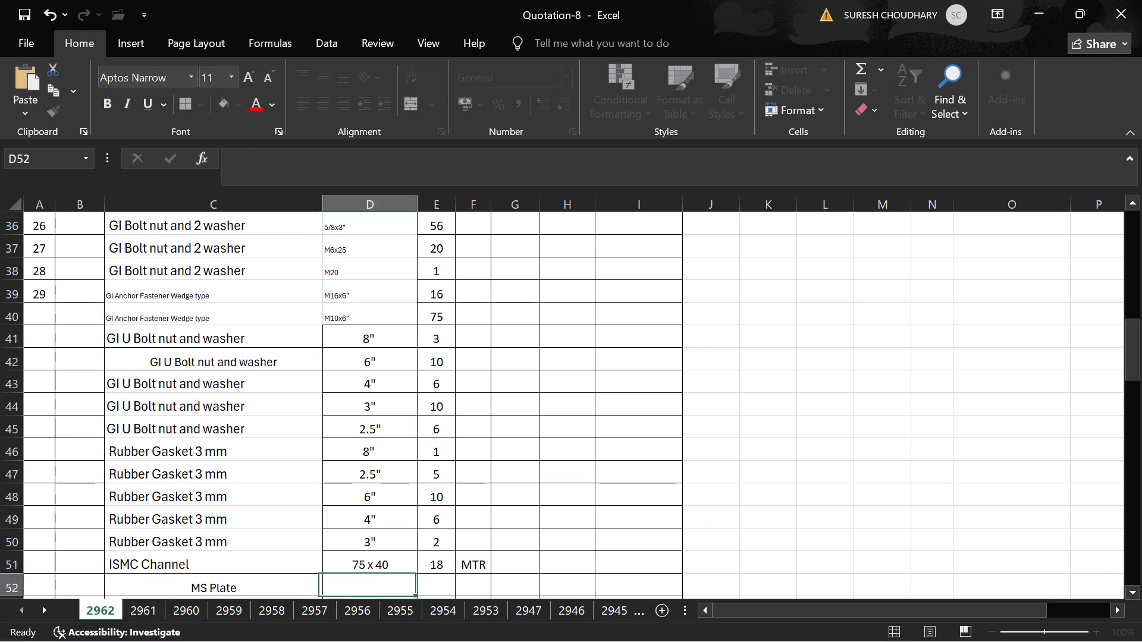
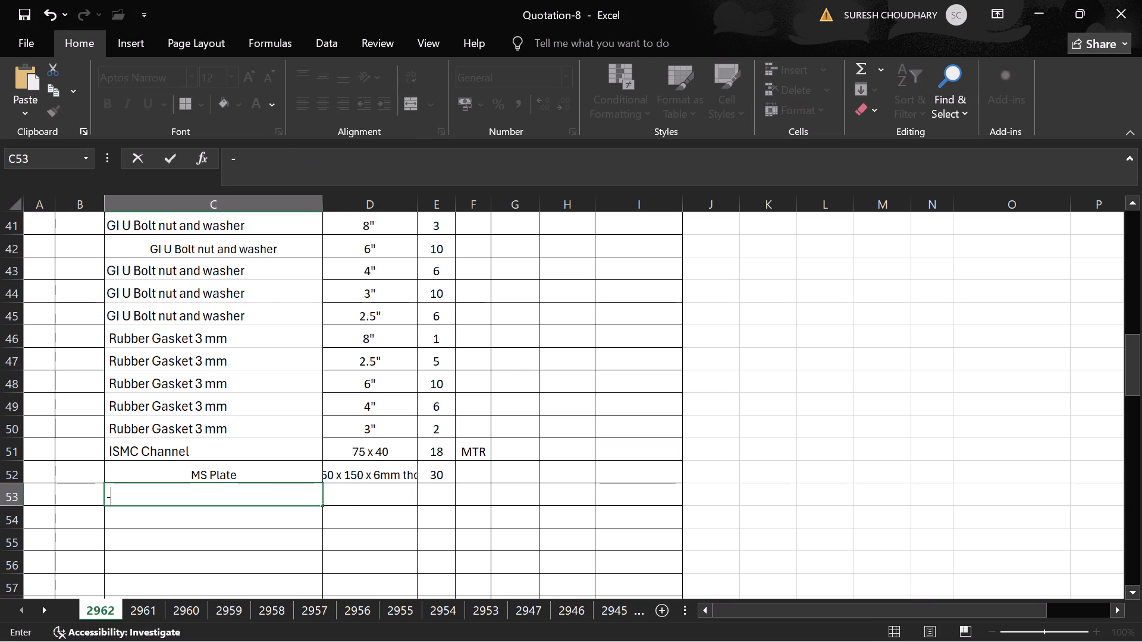
Remove the stray hyphen from description cell C53 below MS Plate and paste the copied content there.
key(BackSpace)
key(ctrl+v)
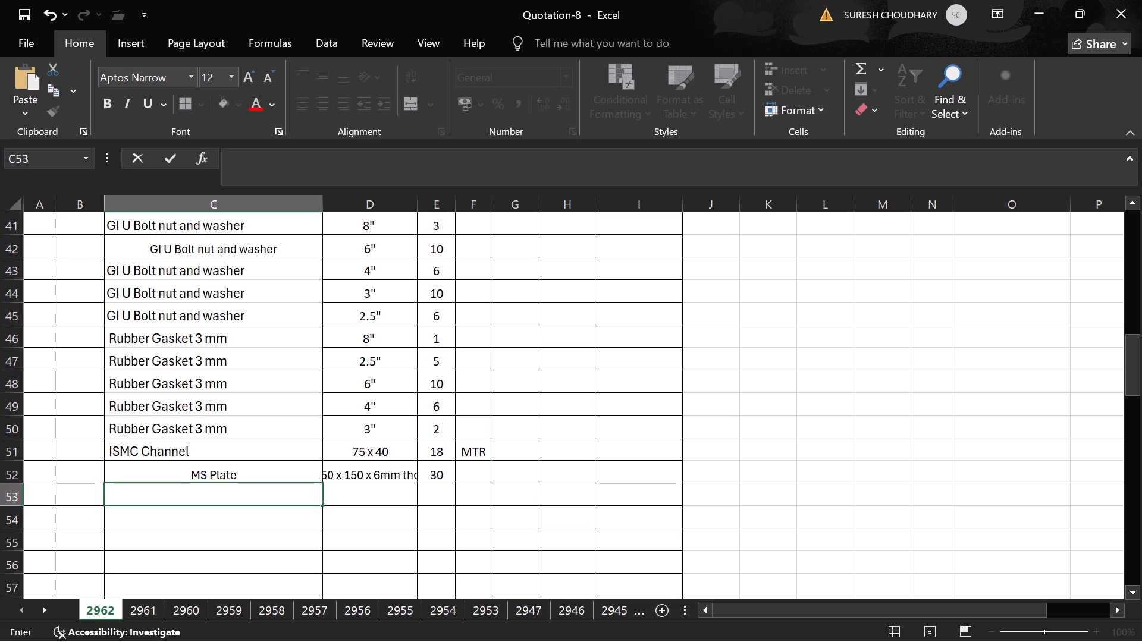
Replace the MS Plate description in C52 with the copied text "CI Butter fly valve", then delete its last character.
key(shift+Return)
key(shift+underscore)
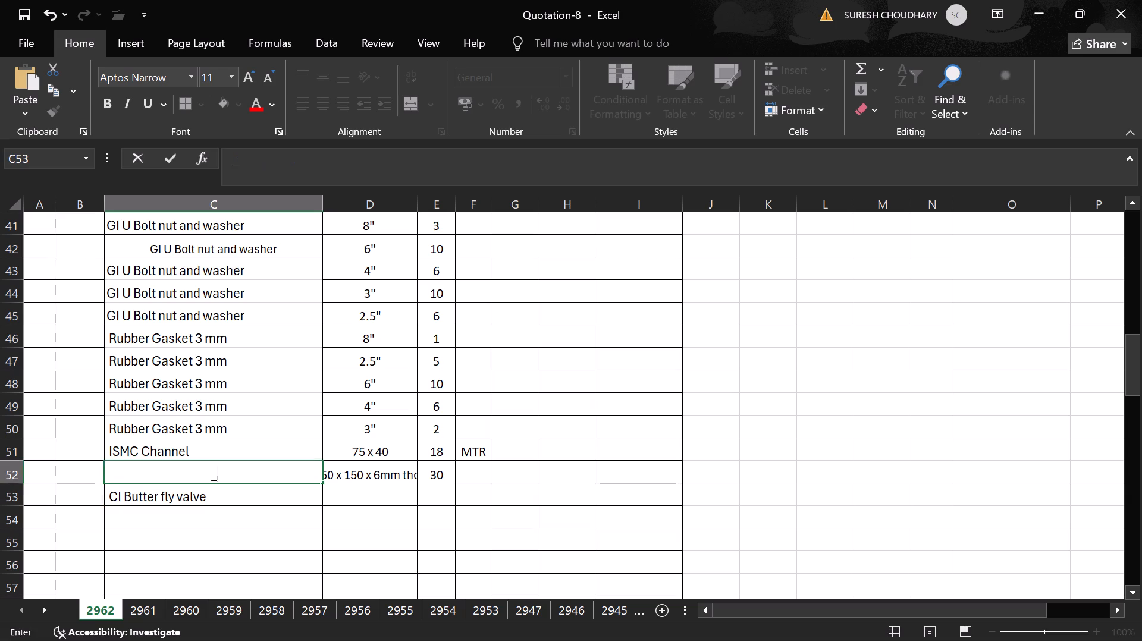
key(BackSpace)
key(ctrl+v)
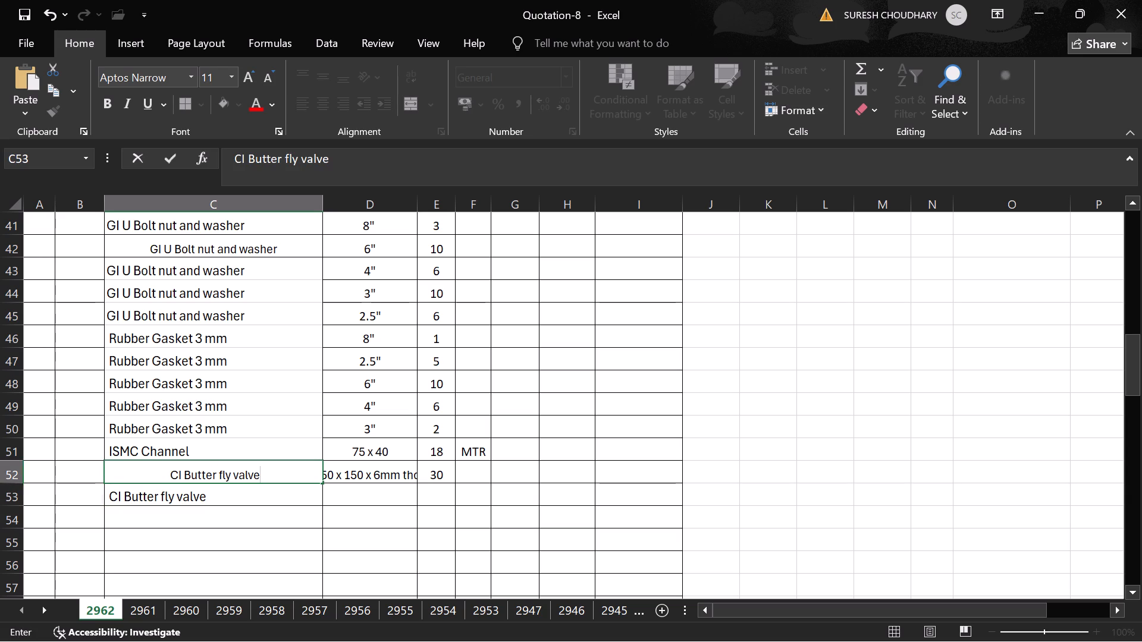
key(BackSpace)
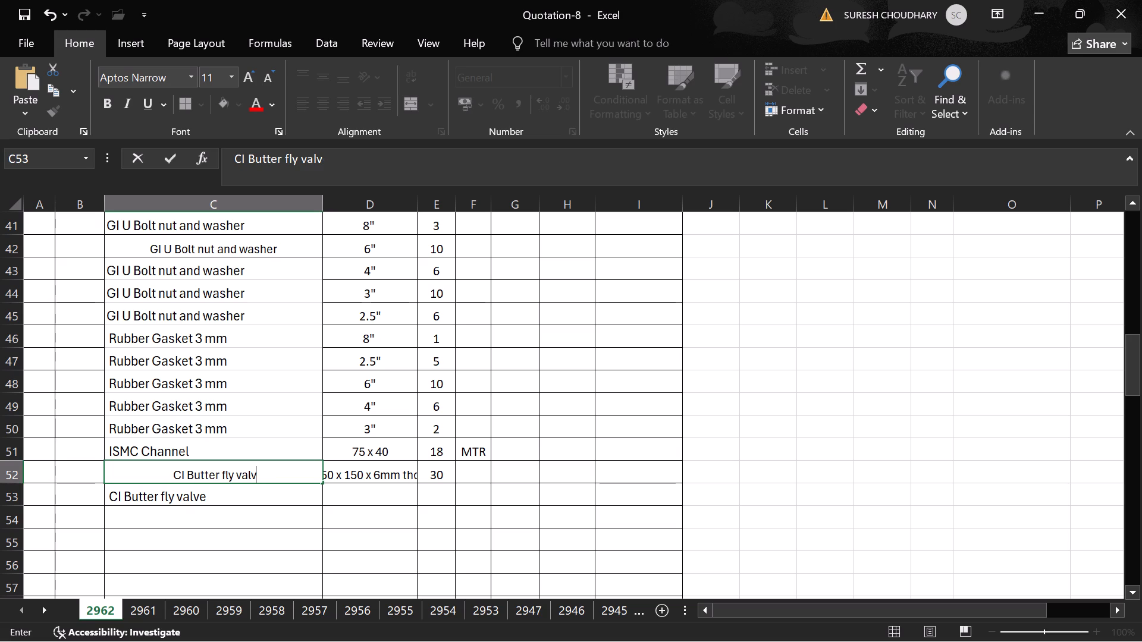
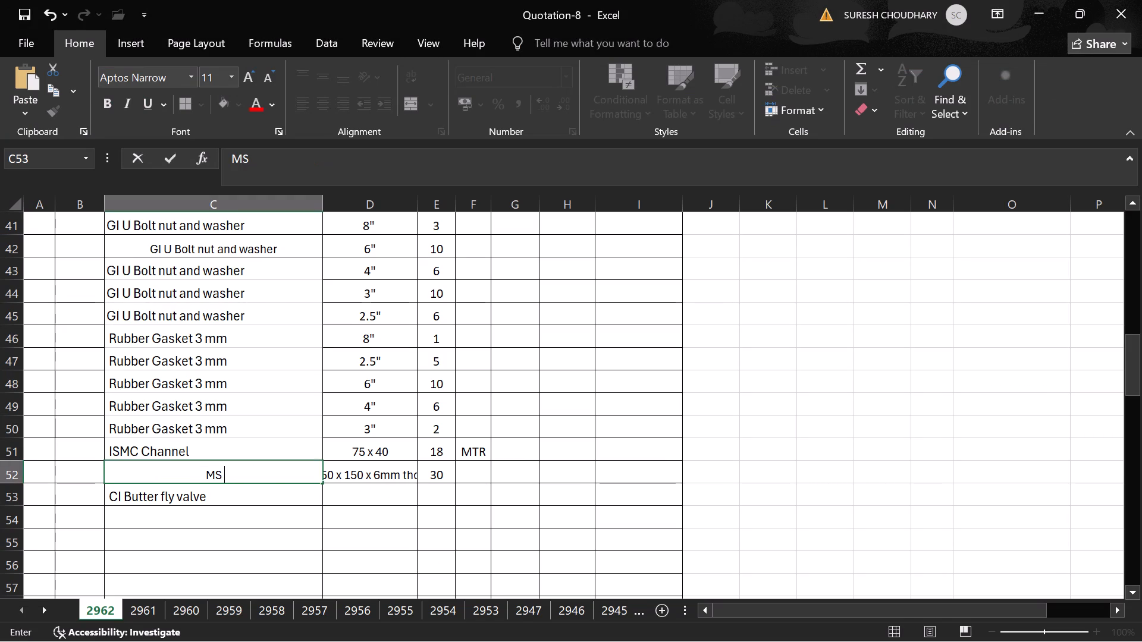
Complete the description in C52, below ISMC Channel, as MS Plate.
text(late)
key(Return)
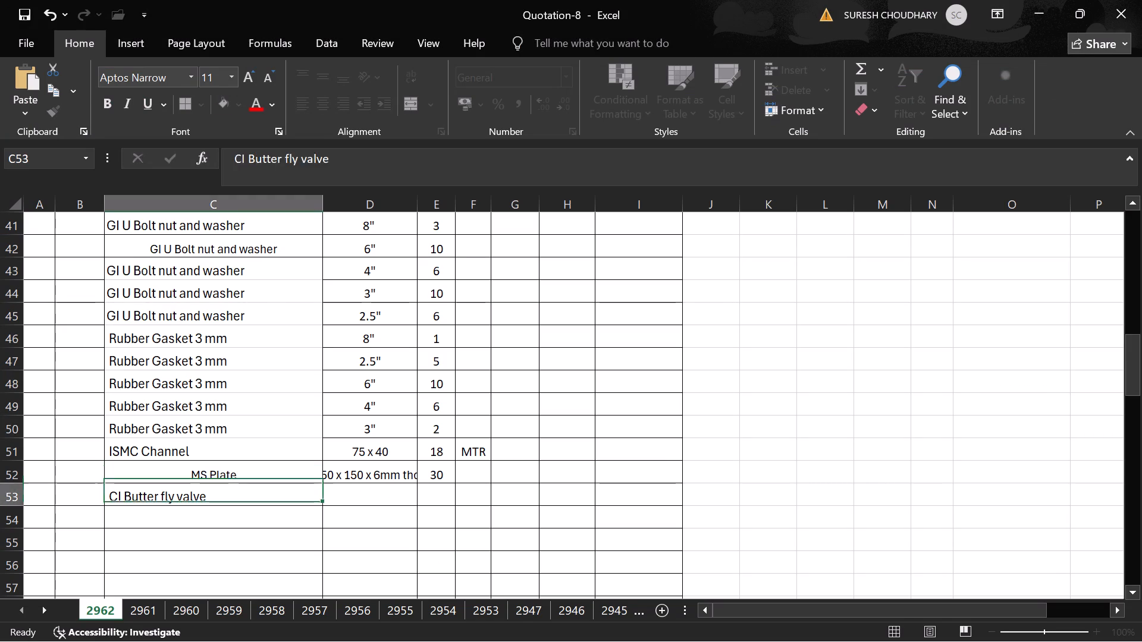
Paste the copied CI Butter fly valve description into C54, directly below the first valve row.
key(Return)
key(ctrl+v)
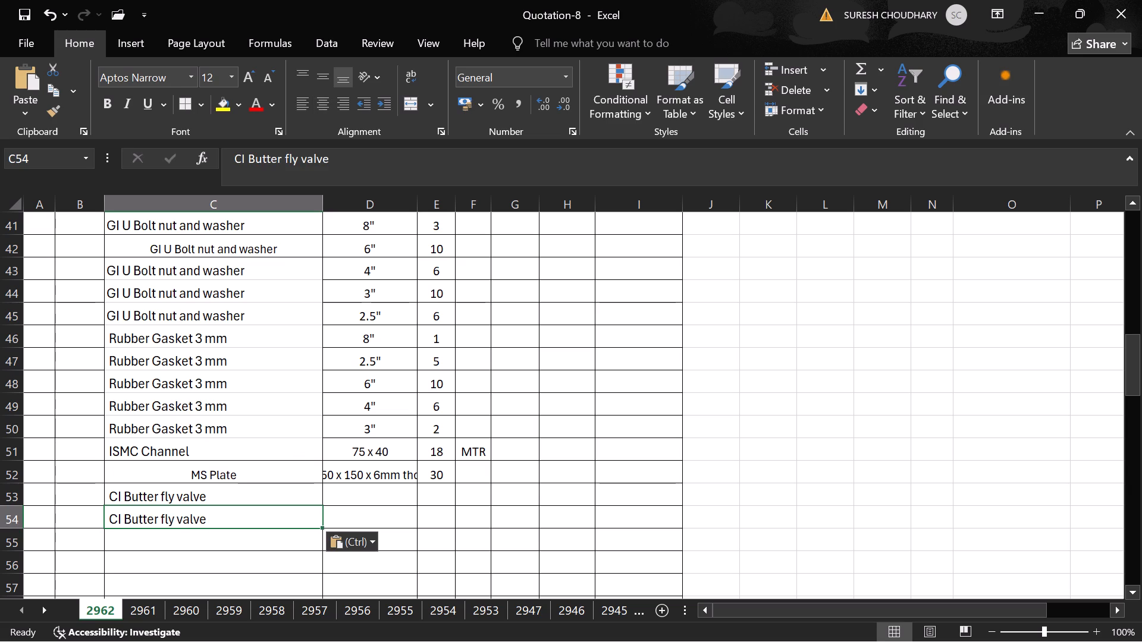
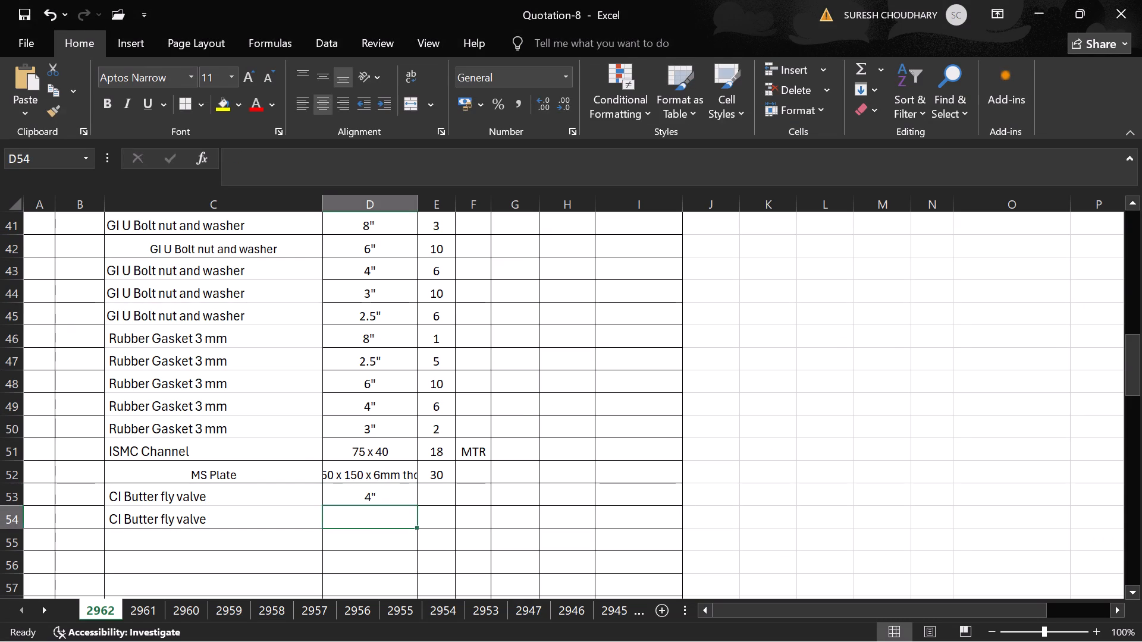
Enter size 3" in D54 for the second CI Butter fly valve row.
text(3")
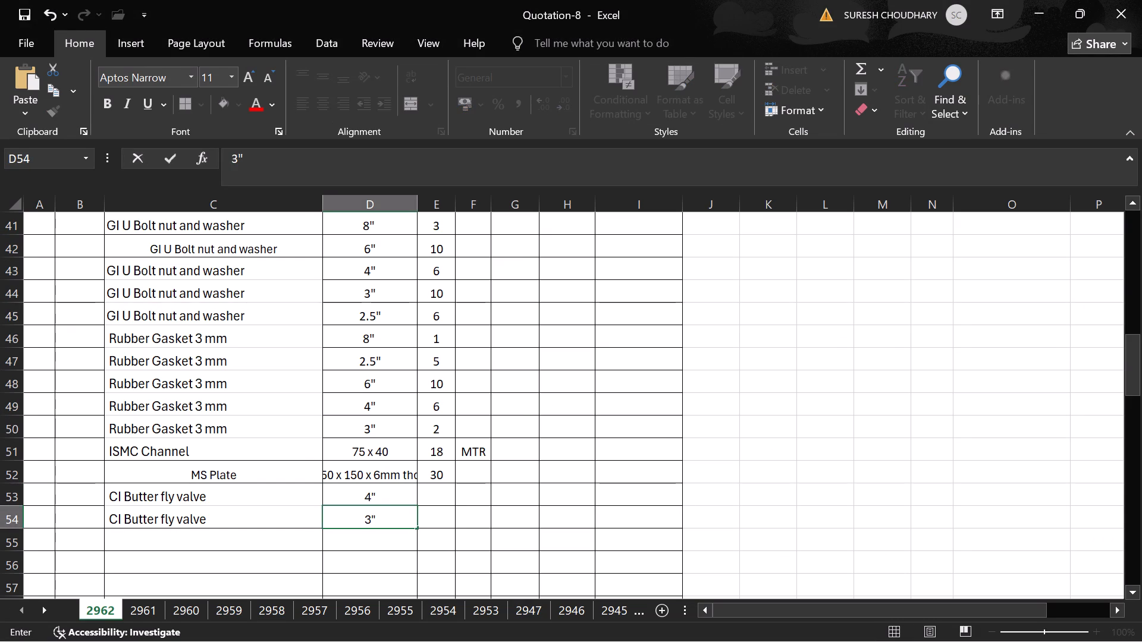
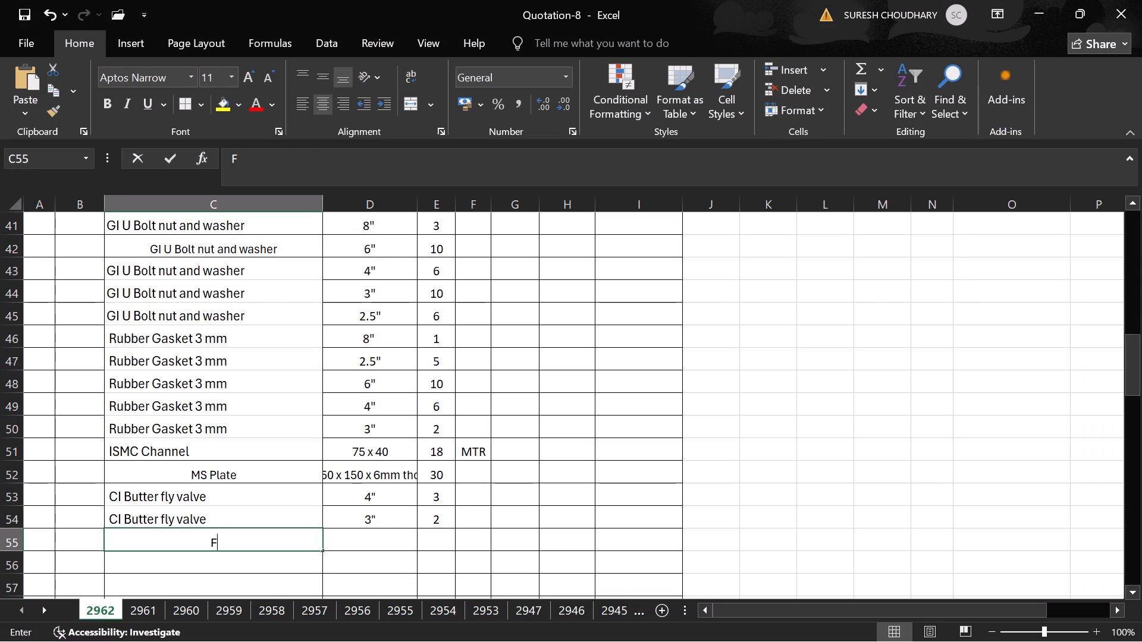
Enter an item description starting with "Forge" in cell C55, below the CI Butter fly valve rows.
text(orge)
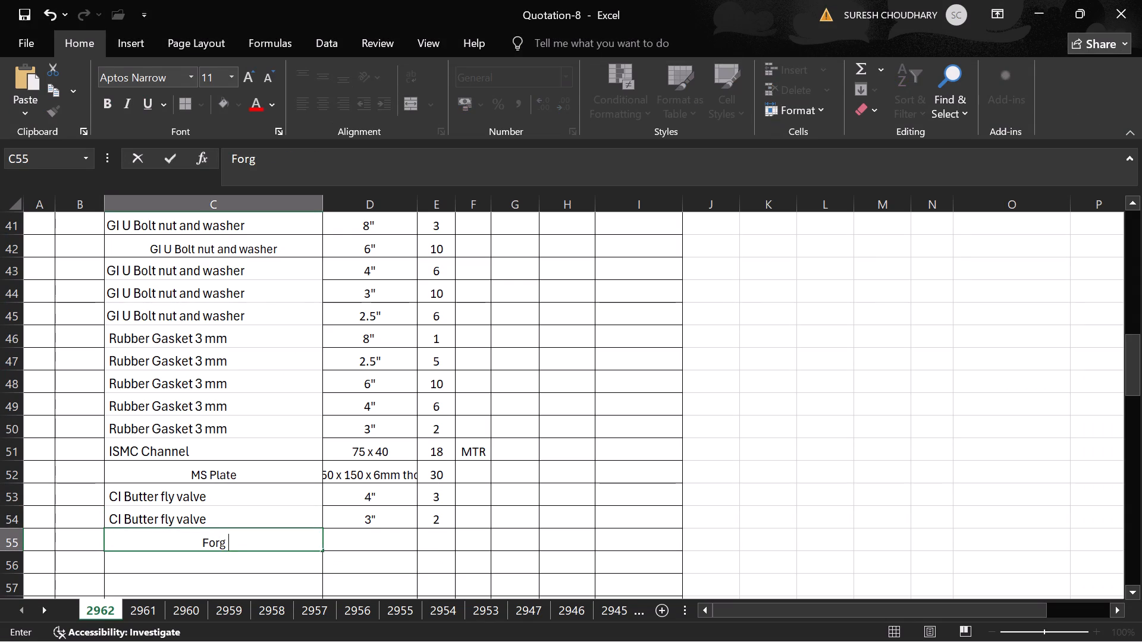
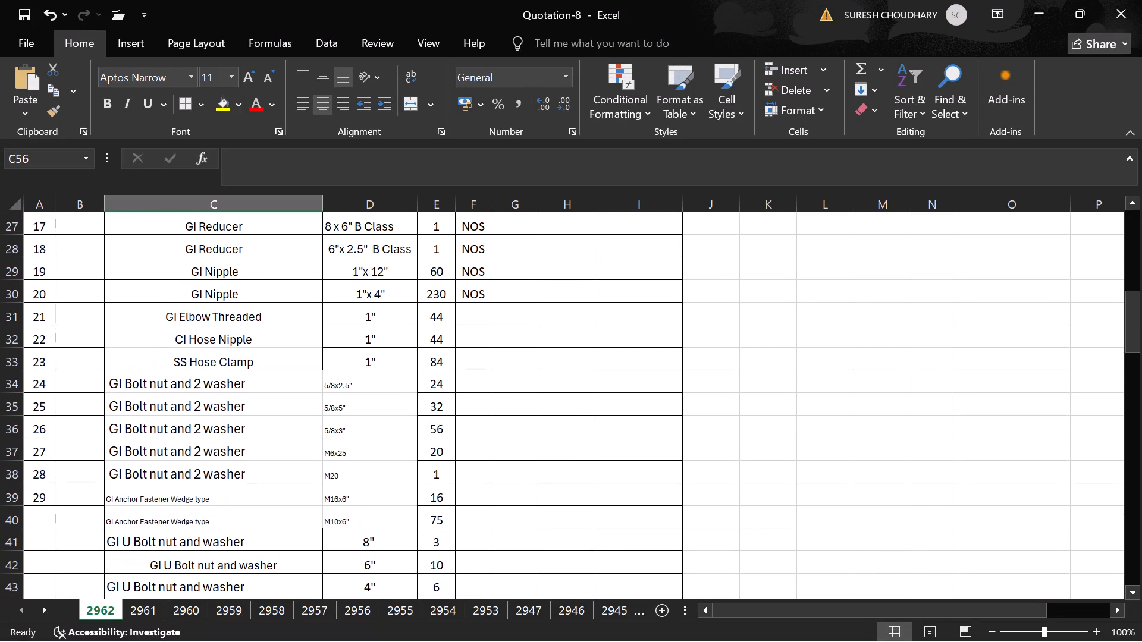
Select the empty HSN cell B11 for the first GI Pipe - Jindal Hissar item.
scroll(117, 272, up, 1)
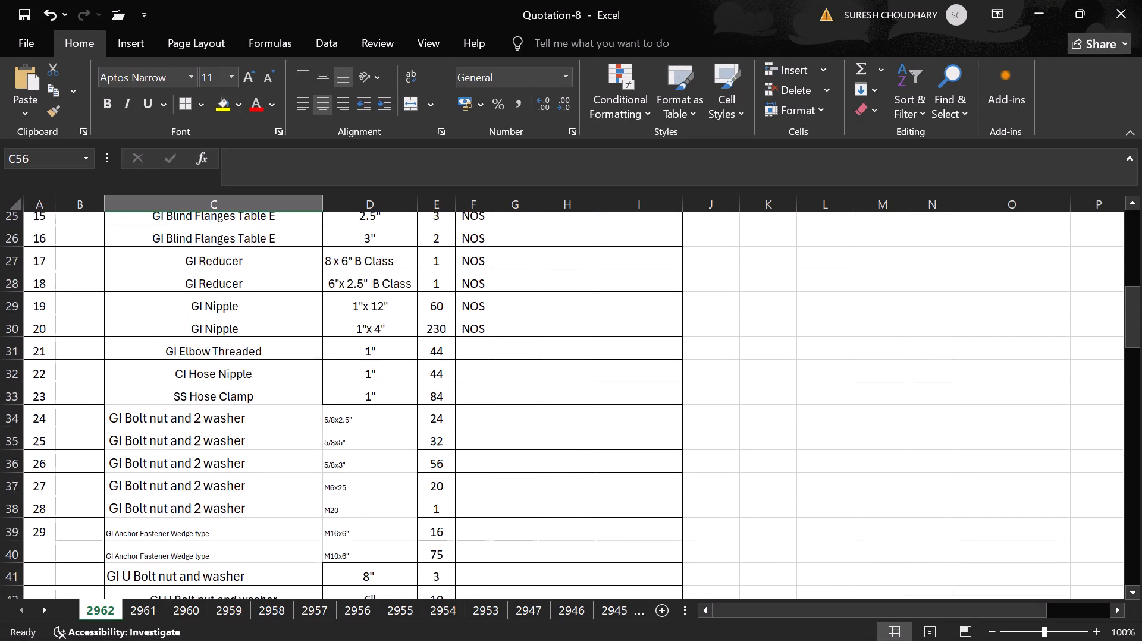
scroll(118, 273, up, 2)
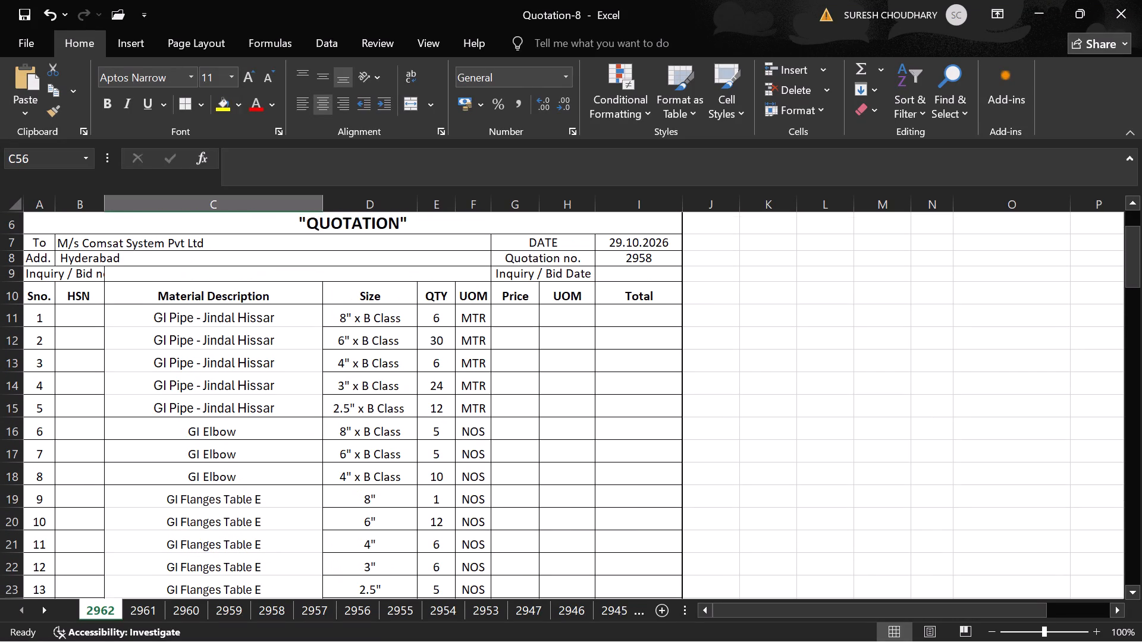
click(79, 315)
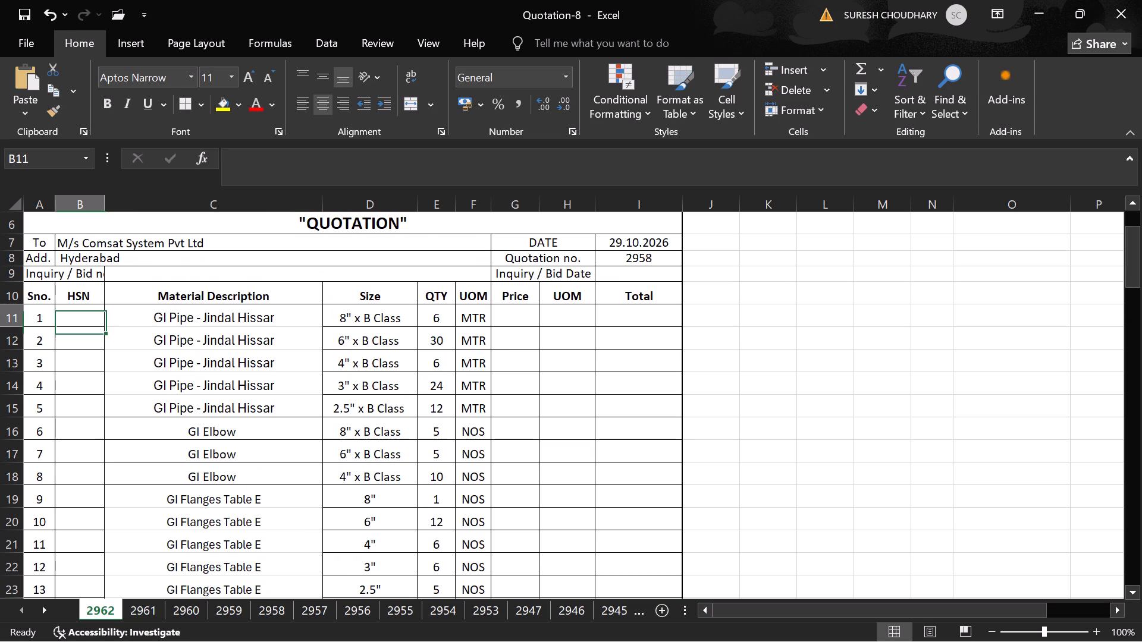
Centre-align all item cells from Sno. to Total in rows 11 to 61.
key(shift+Right)
key(shift+Right)
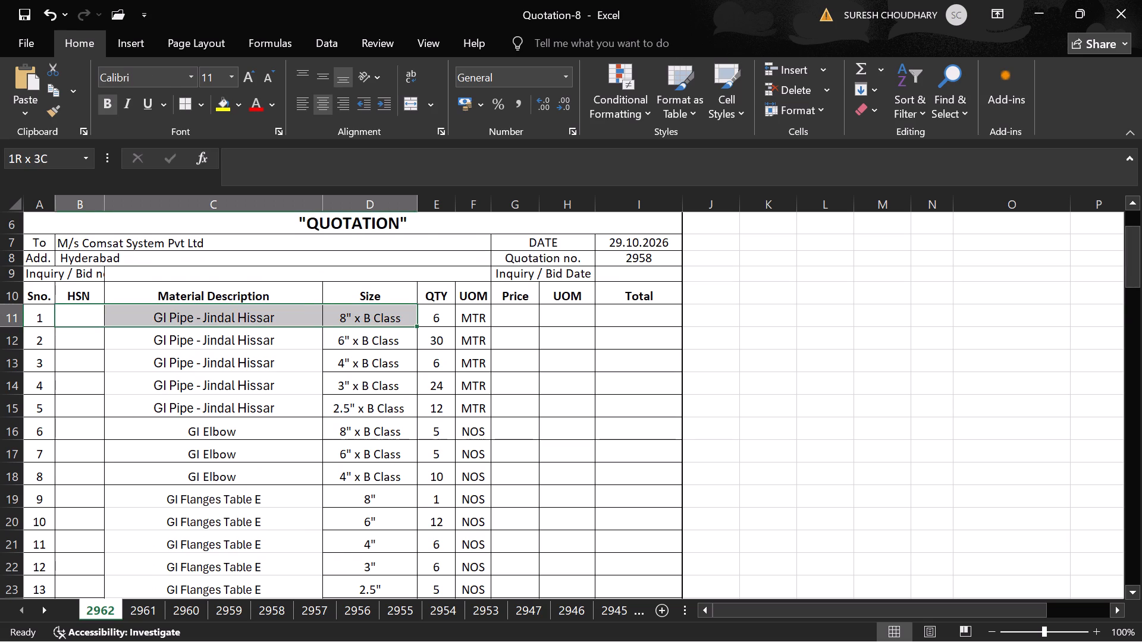
key(shift+Right)
key(shift+Right)
key(shift+Right)
key(shift+Right)
key(shift+Right)
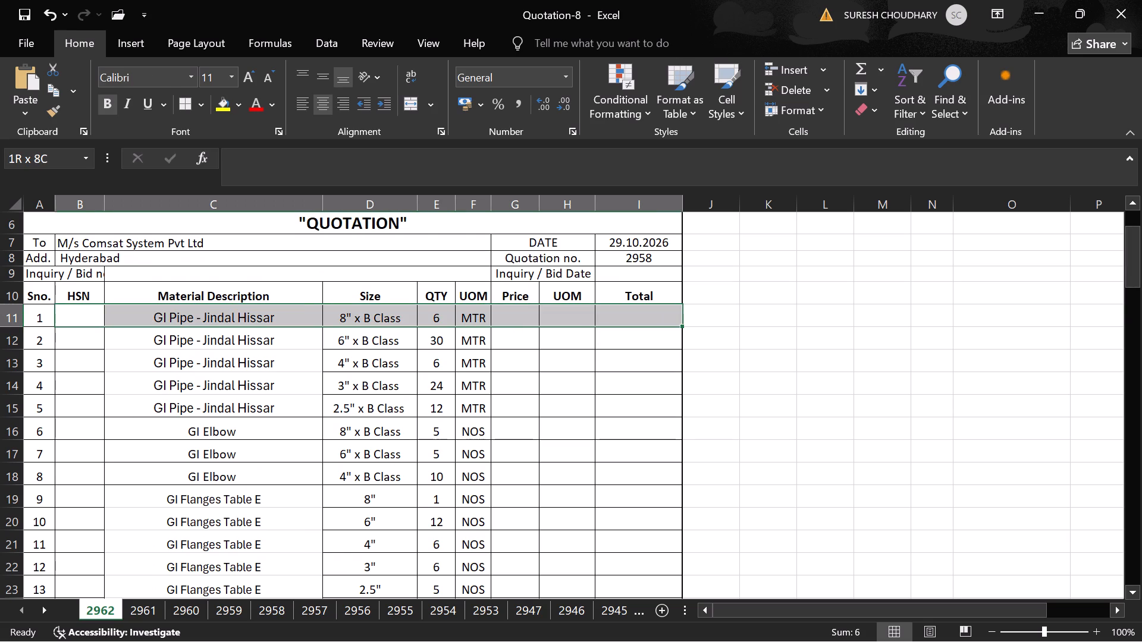
key(shift+Down)
key(shift+Down)
key(shift+Down)
key(shift+Down)
key(shift+Down)
key(shift+Down)
key(shift+Down)
key(shift+Down)
key(shift+Down)
key(shift+Down)
key(shift+Down)
key(shift+Down)
key(shift+Down)
key(shift+Down)
key(shift+Down)
key(shift+Down)
key(shift+Down)
key(shift+Down)
key(shift+Down)
key(shift+Down)
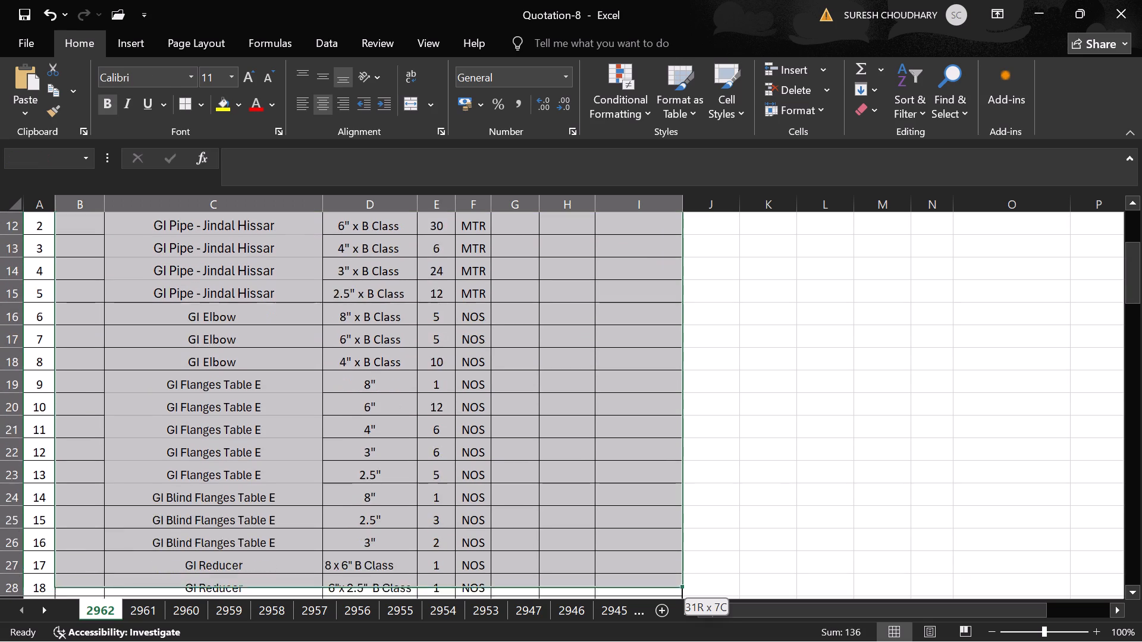
key(shift+Down)
key(shift+Down)
key(shift+Down)
key(shift+Down)
key(shift+Down)
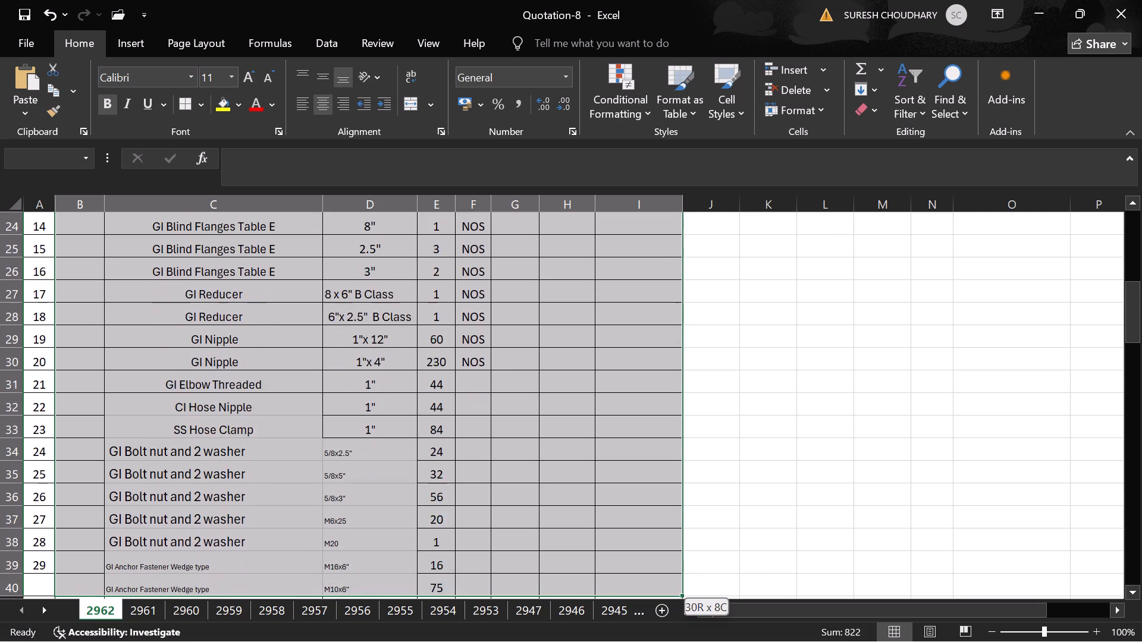
key(shift+Down)
key(shift+Down)
key(shift+Down)
key(shift+Down)
key(shift+Down)
key(shift+Down)
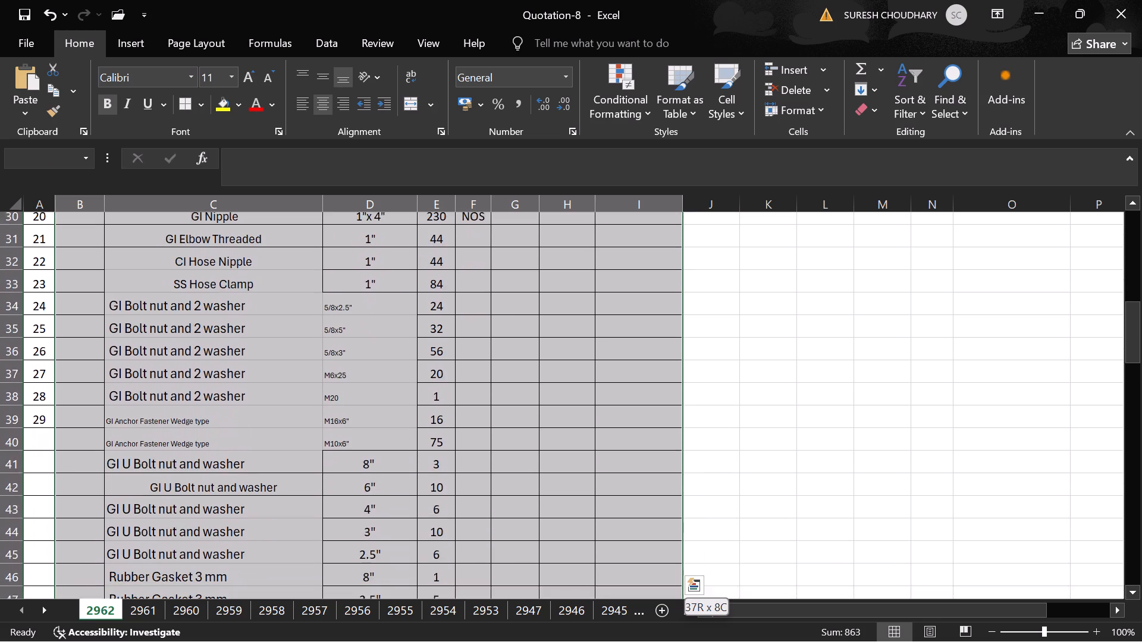
key(shift+Down)
key(shift+Down)
key(shift+Down)
key(shift+Down)
key(shift+Down)
key(shift+Down)
key(shift+Down)
key(shift+Down)
key(shift+Down)
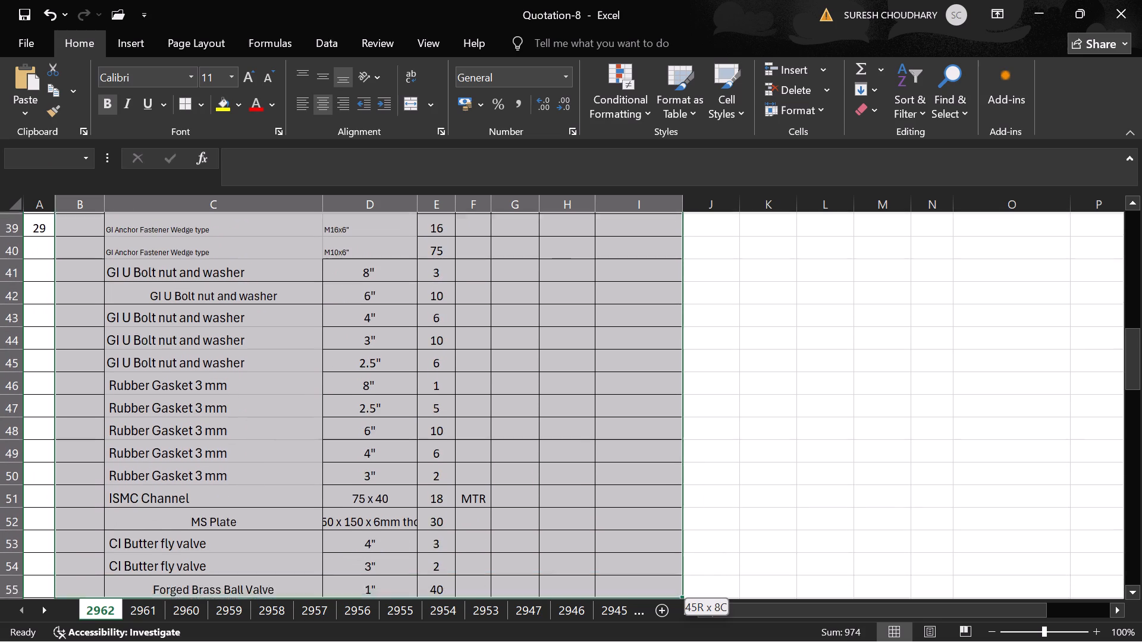
key(shift+Down)
key(shift+Down)
key(shift+Down)
key(shift+Down)
key(shift+Down)
key(shift+Down)
key(shift+Down)
key(shift+Down)
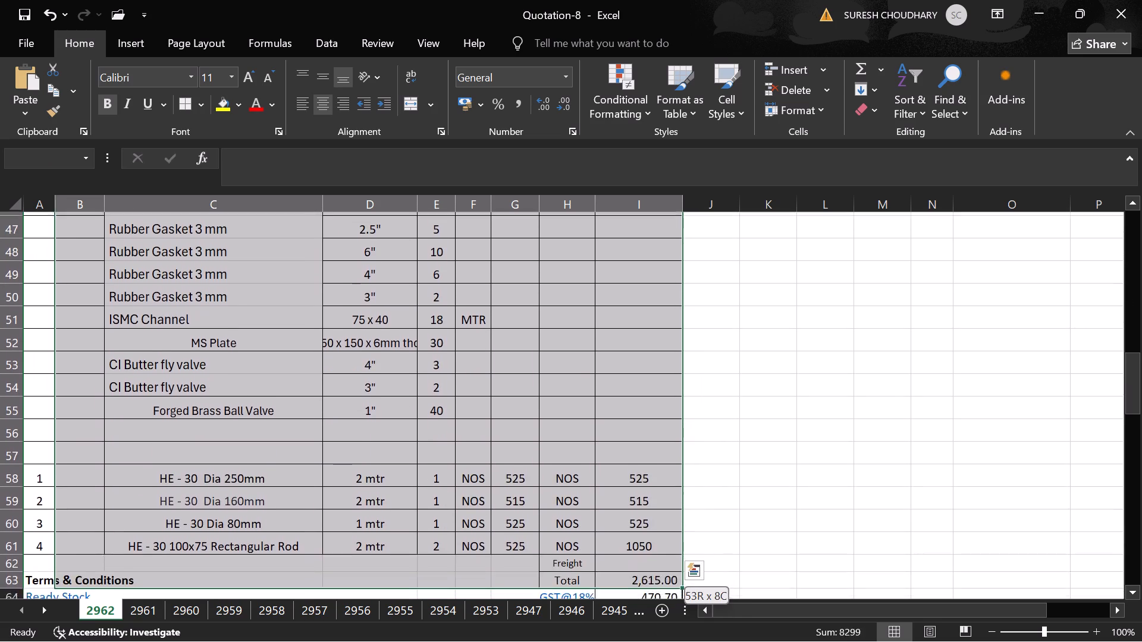
key(shift+Down)
key(shift+Down)
key(shift+Up)
key(shift+Up)
key(shift+Up)
key(shift+Up)
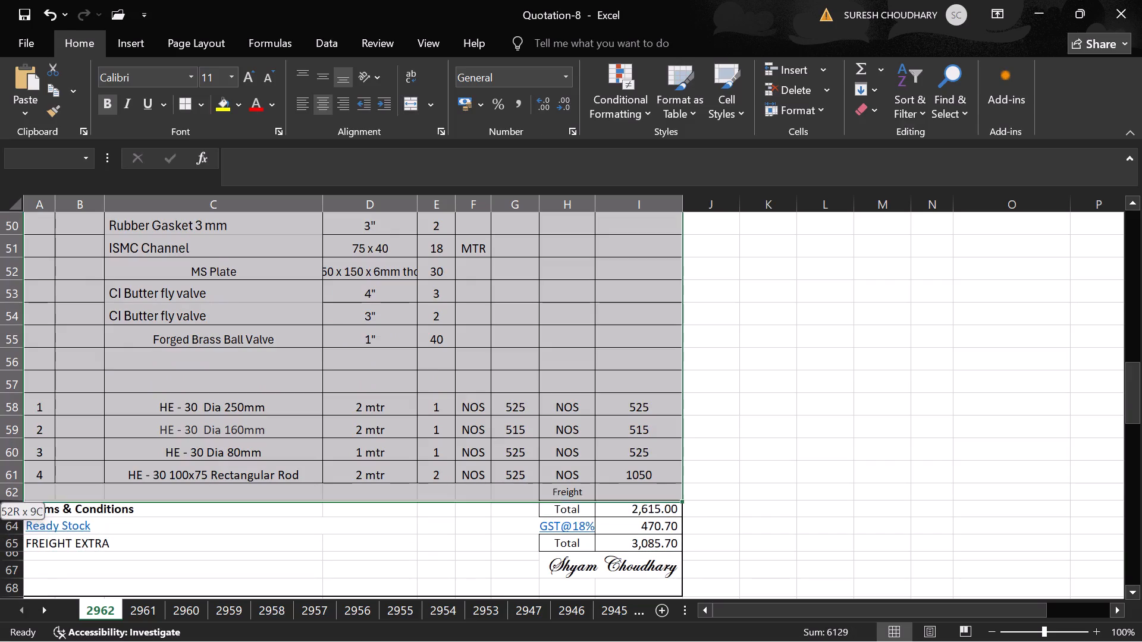
key(shift+Up)
key(shift+Up)
key(shift+Down)
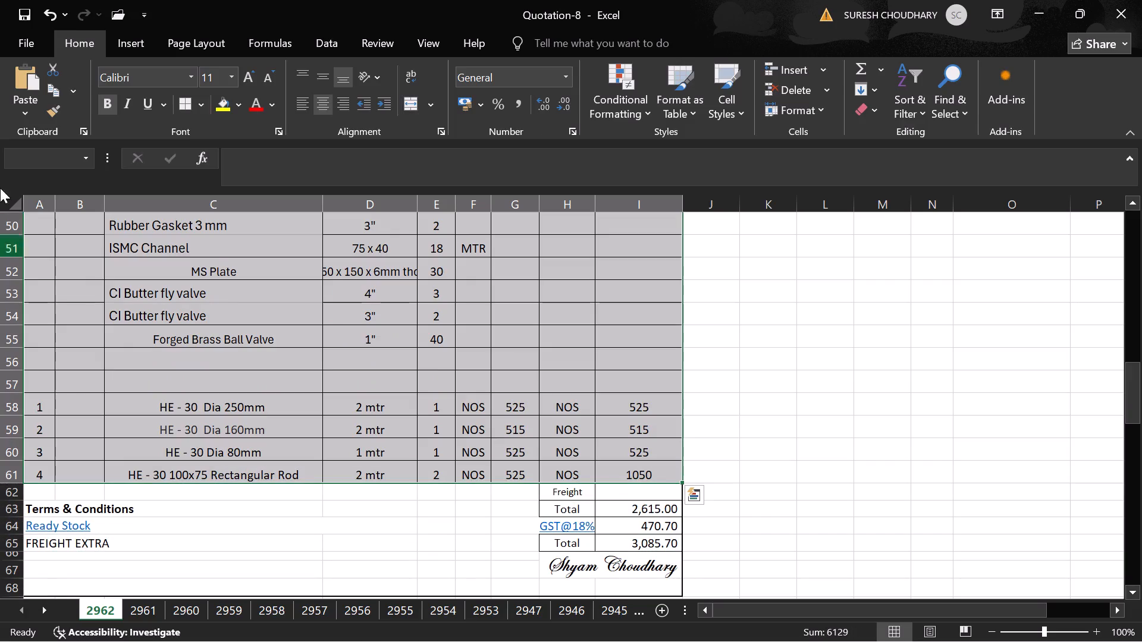
click(321, 103)
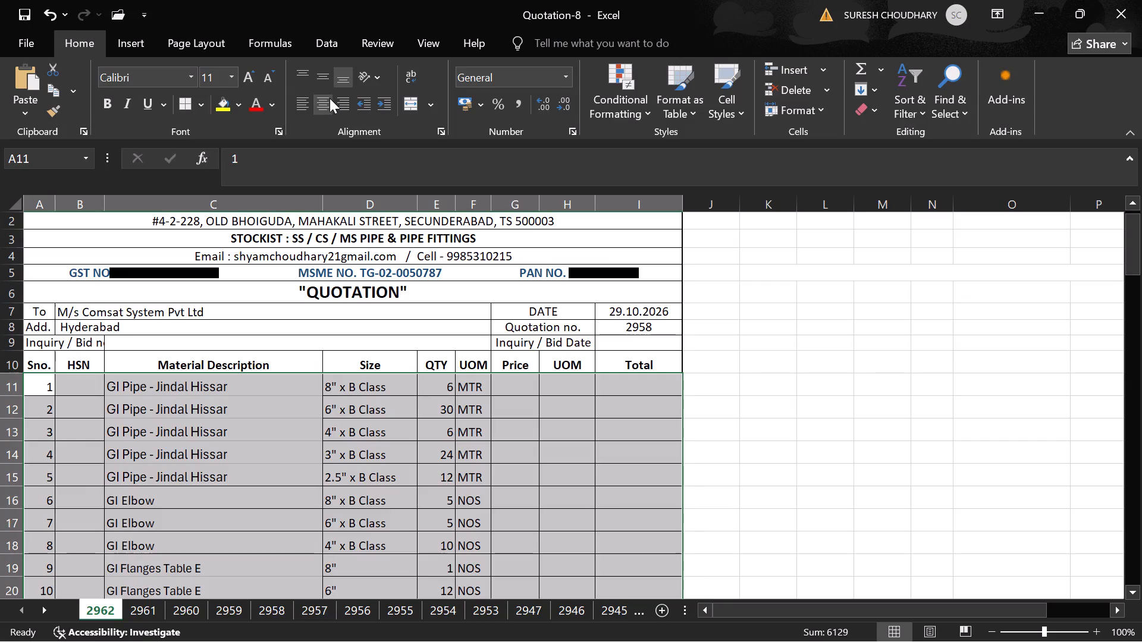
triple_click(326, 102)
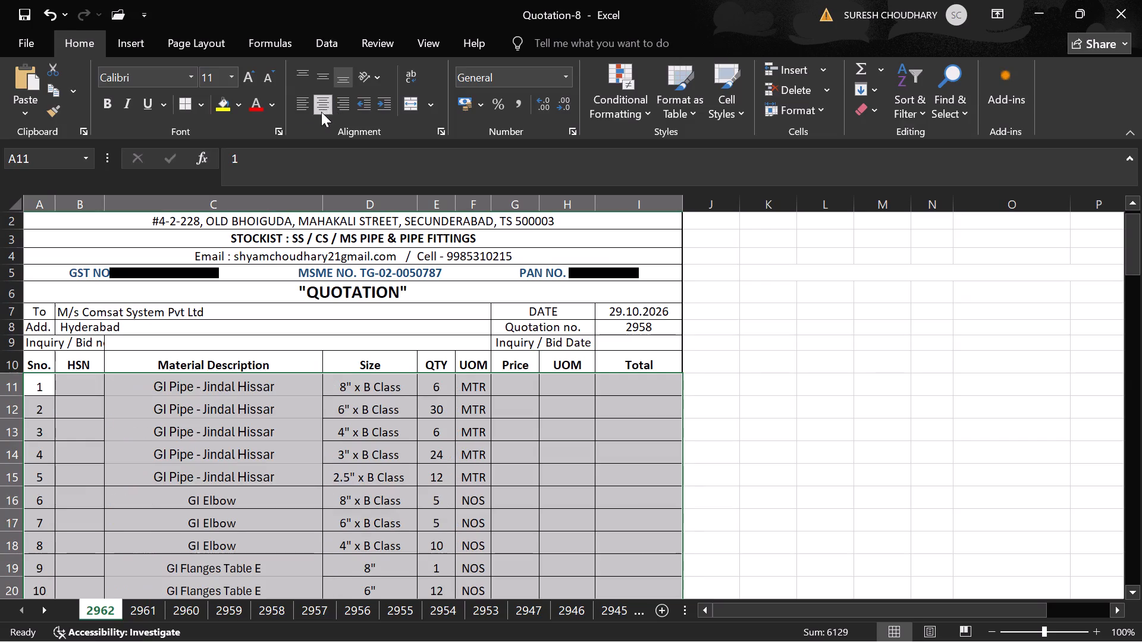
Set the font size of the item rows 11 to 61 to 11.
double_click(218, 76)
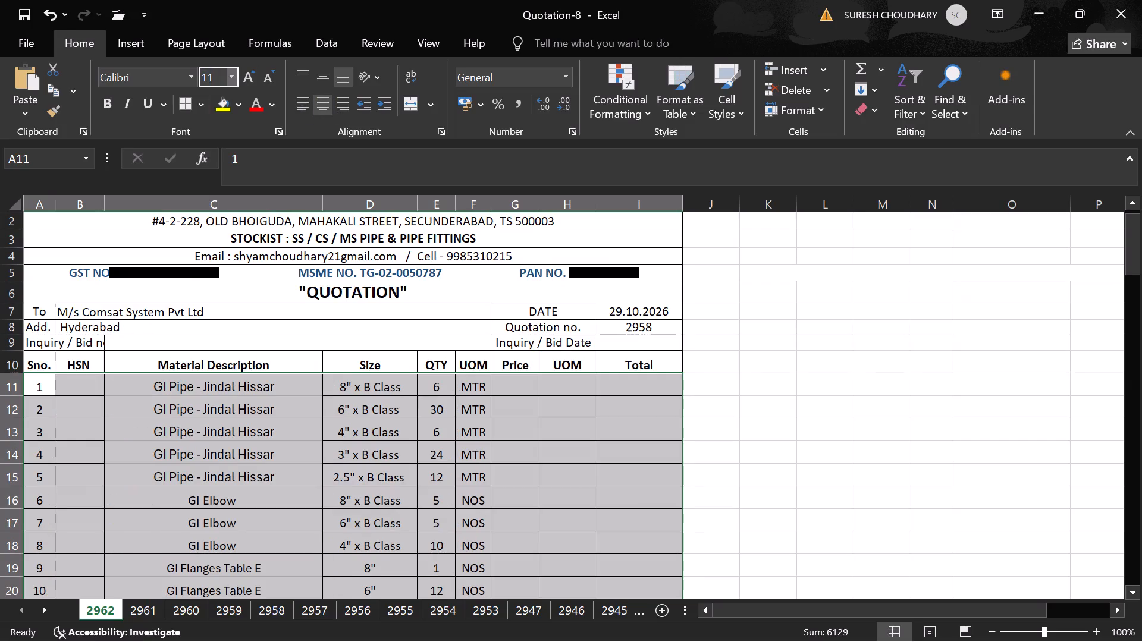
key(BackSpace)
key(BackSpace)
text(11)
key(Return)
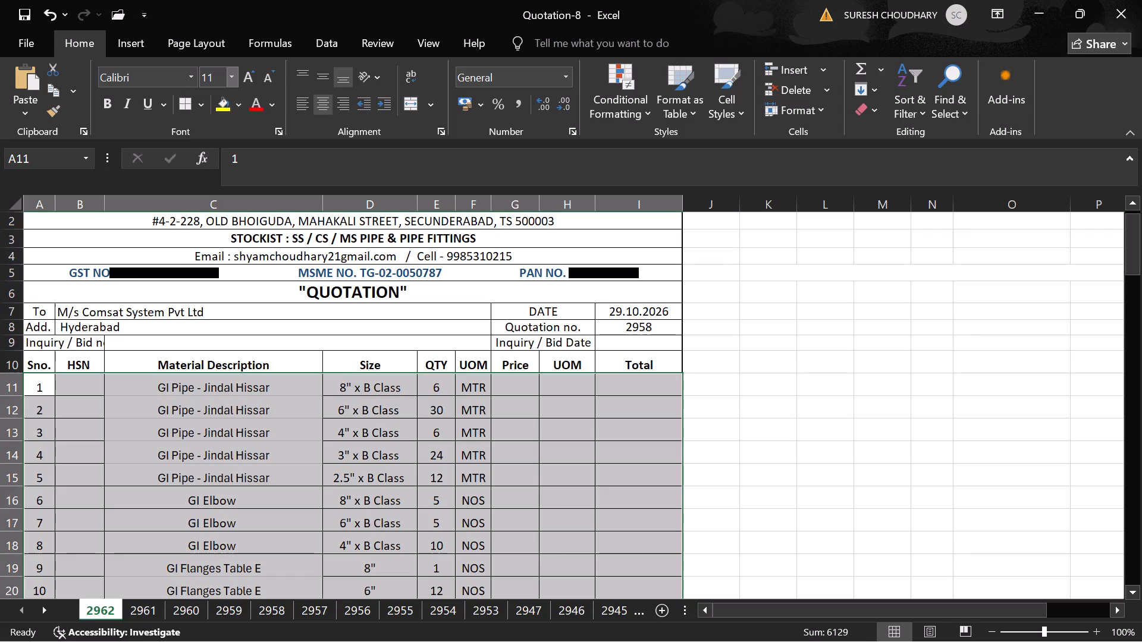
Apply All Borders to the item rows 11 to 61.
scroll(285, 426, down, 2)
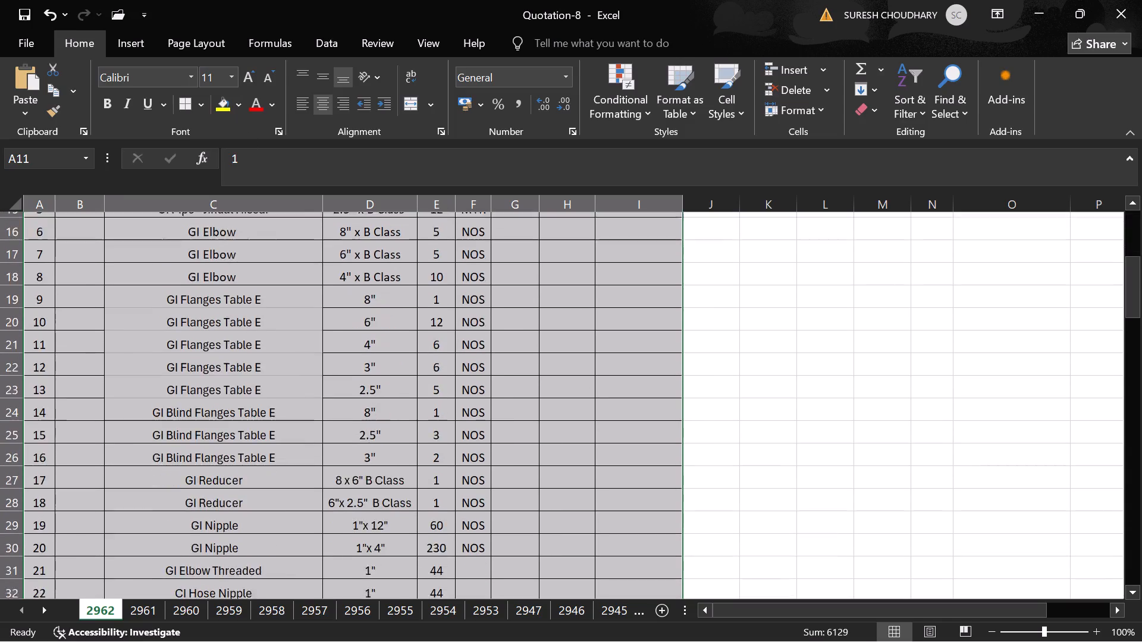
scroll(288, 423, down, 2)
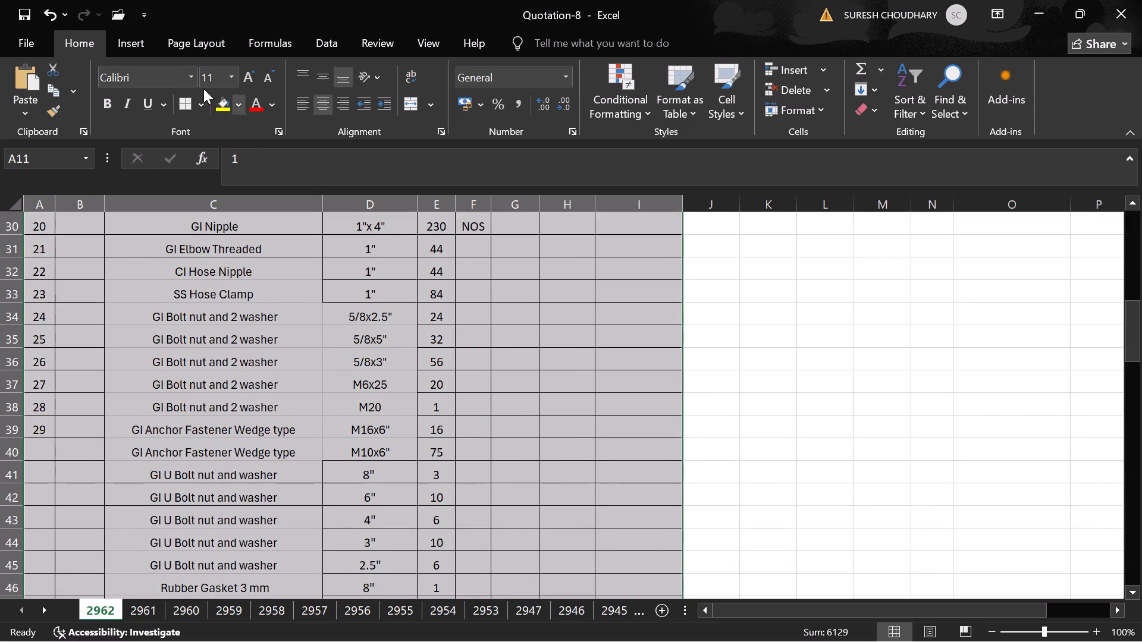
click(196, 106)
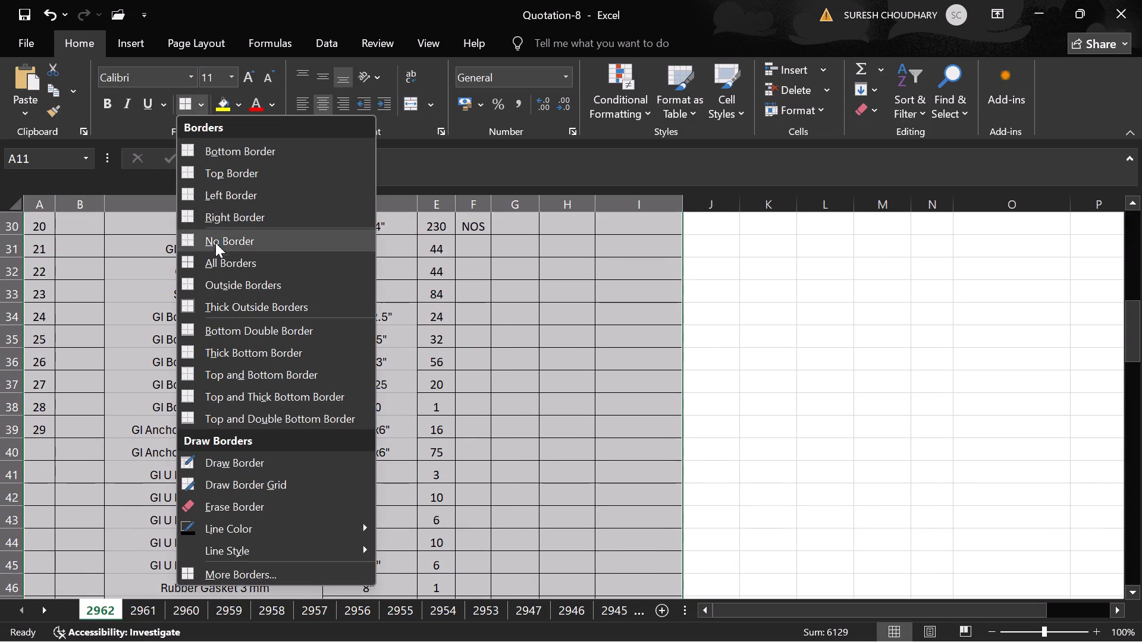
click(214, 254)
Insert seven blank rows at row 57, between the Forged Brass Ball Valve item and the old HE - 30 items.
scroll(272, 423, down, 2)
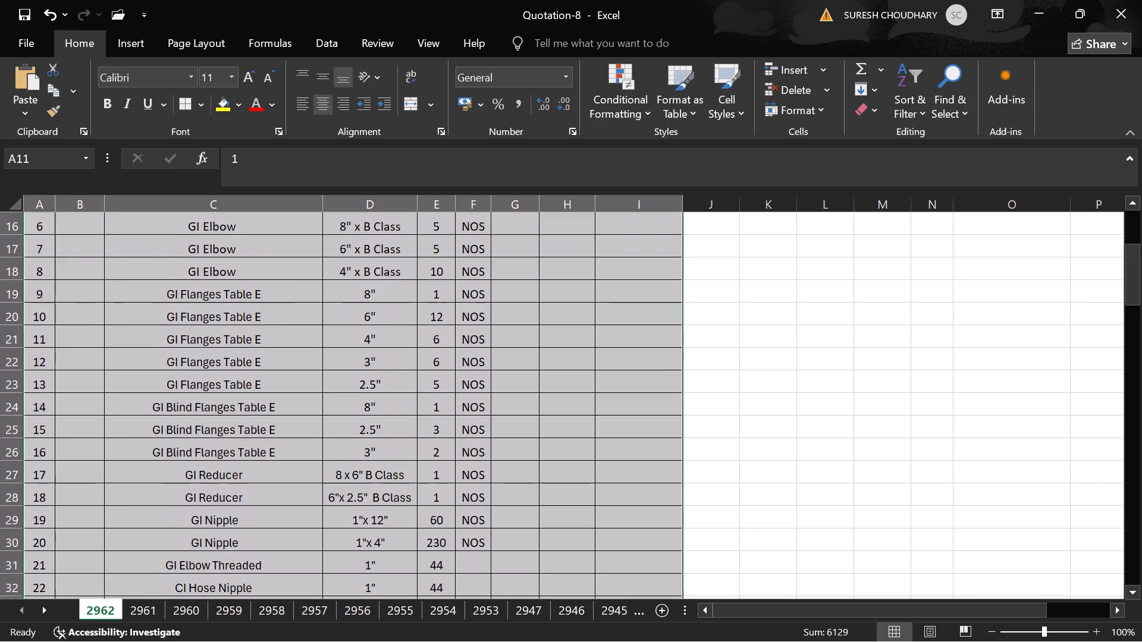
scroll(269, 402, down, 5)
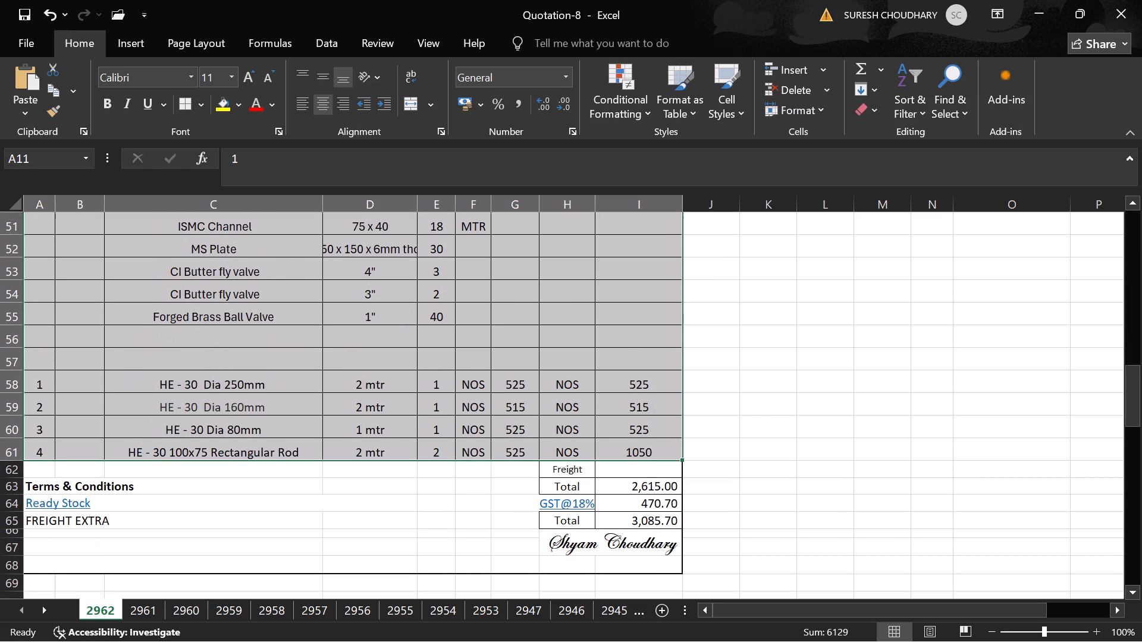
double_click(174, 341)
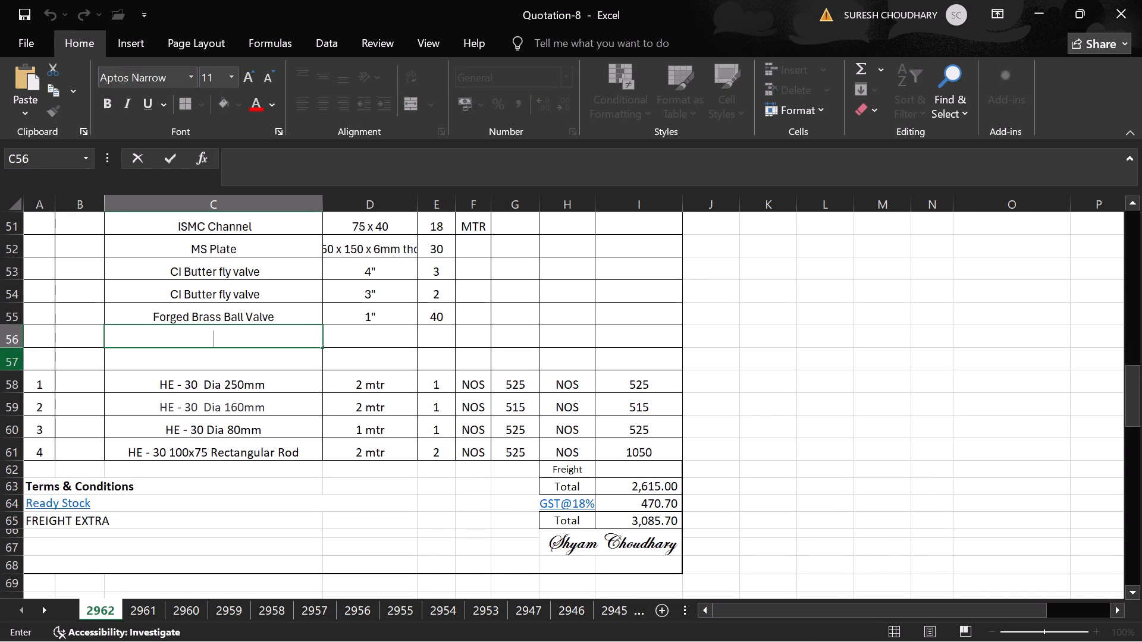
right_click(13, 355)
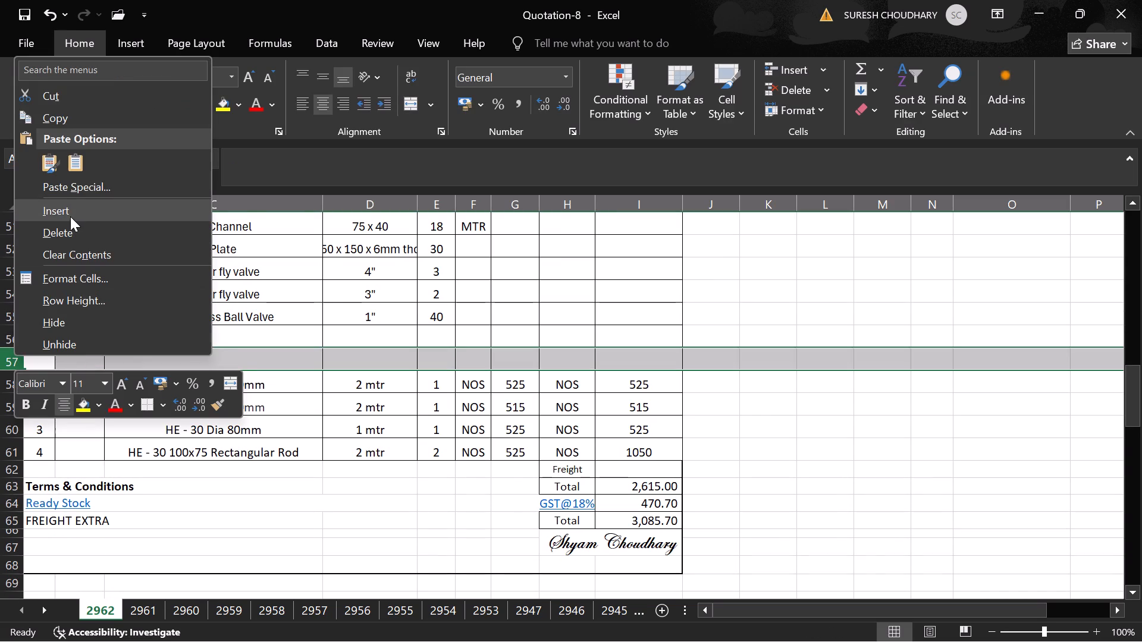
click(70, 216)
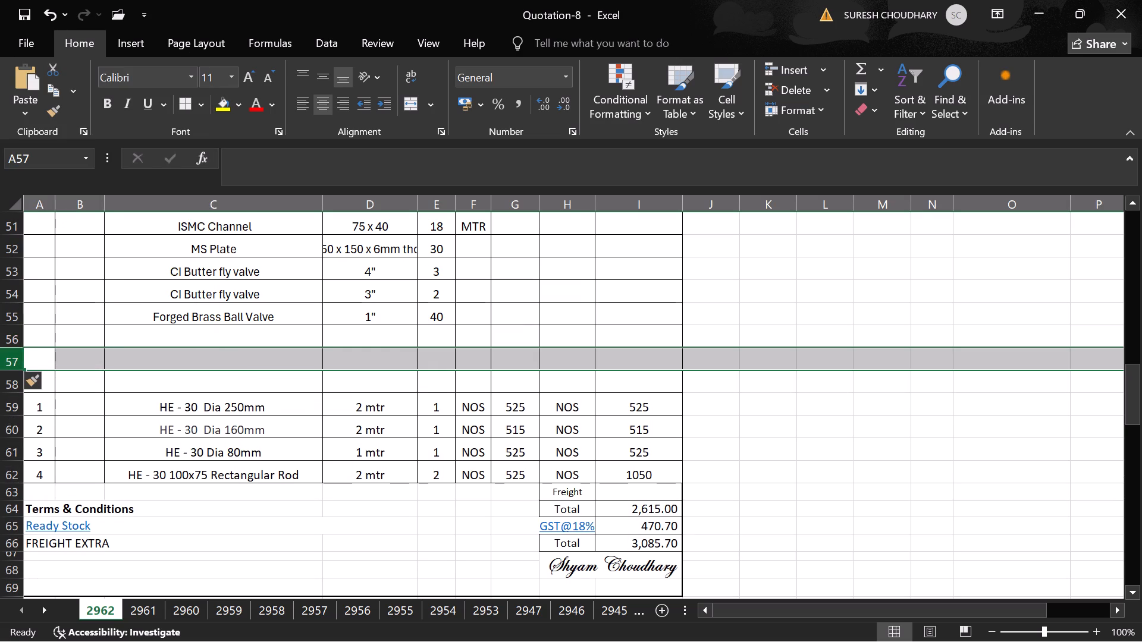
right_click(14, 353)
key(i)
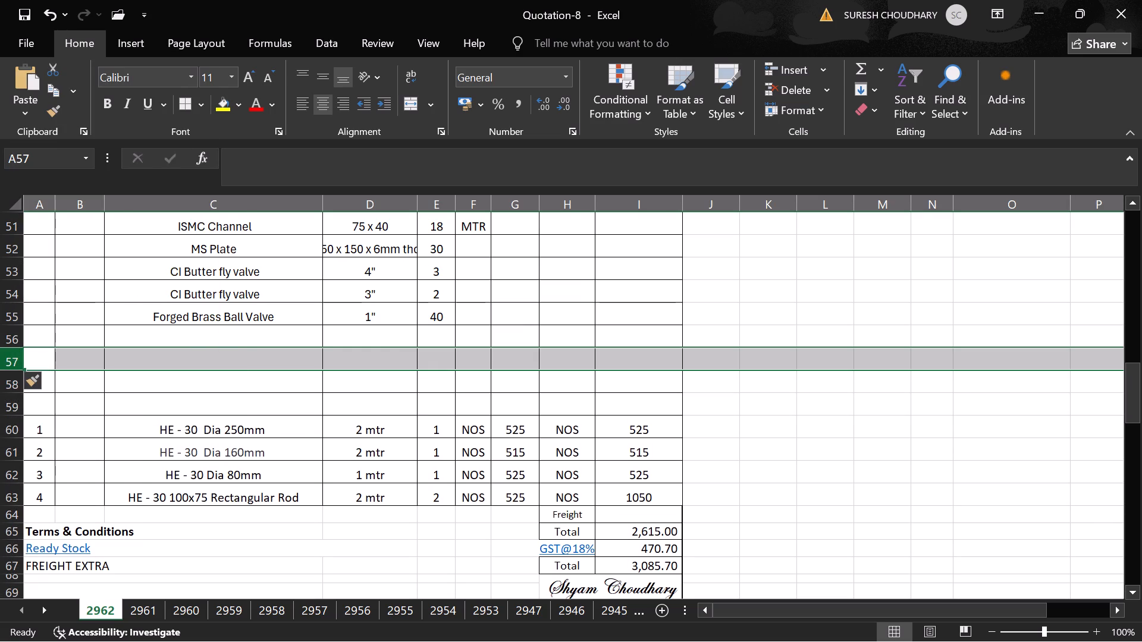
right_click(14, 353)
key(i)
right_click(14, 353)
right_click(14, 353)
key(i)
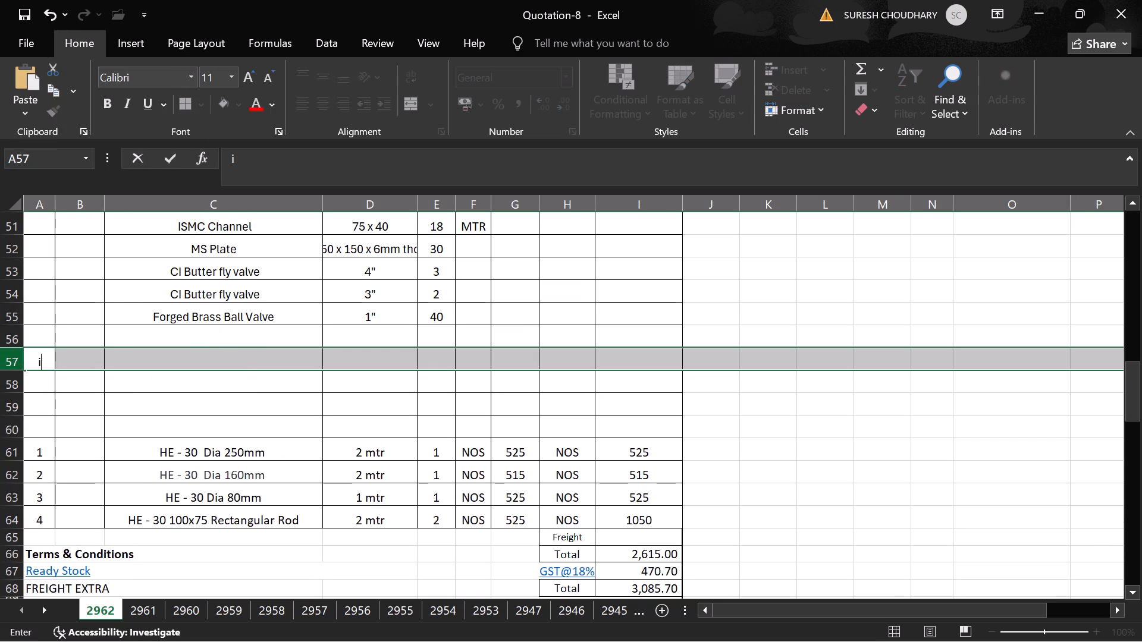
key(BackSpace)
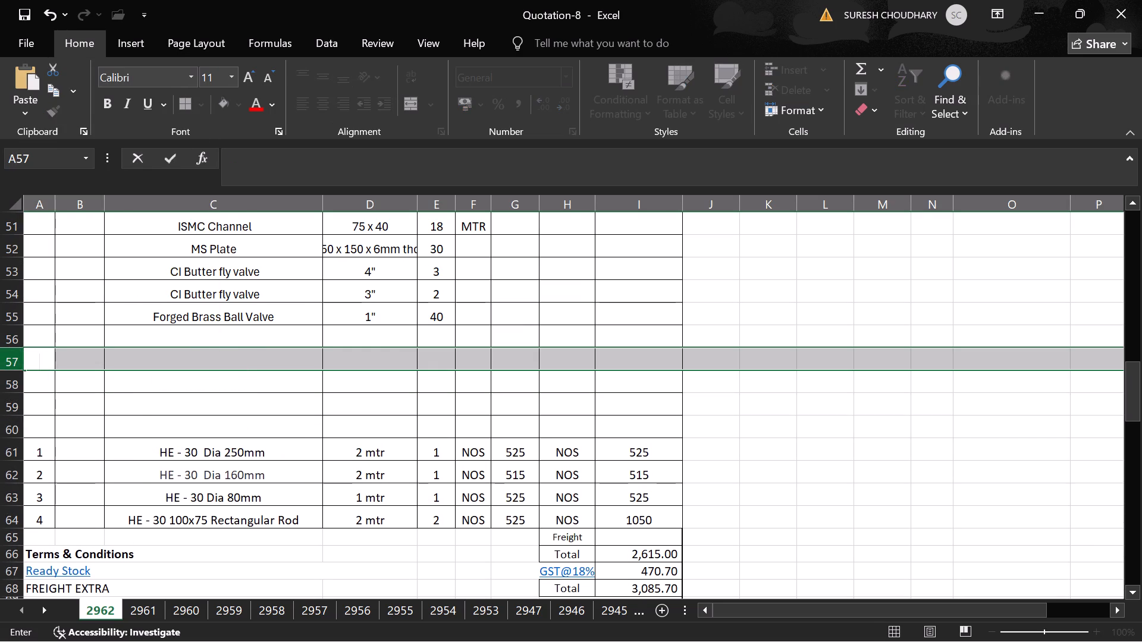
right_click(0, 370)
key(i)
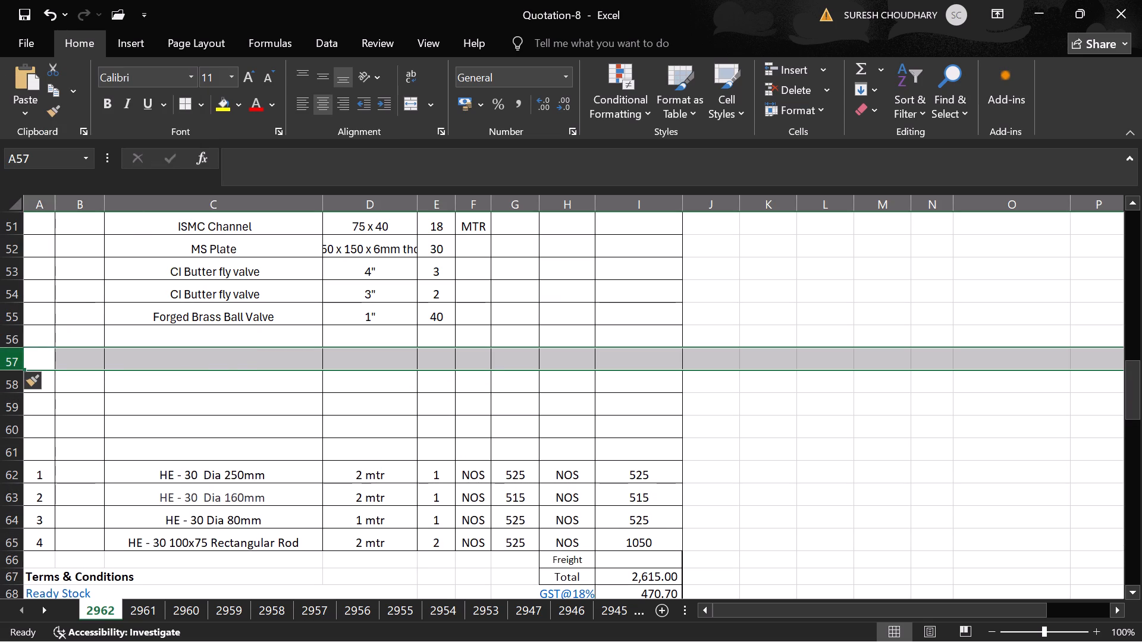
right_click(11, 363)
right_click(11, 363)
right_click(11, 363)
key(i)
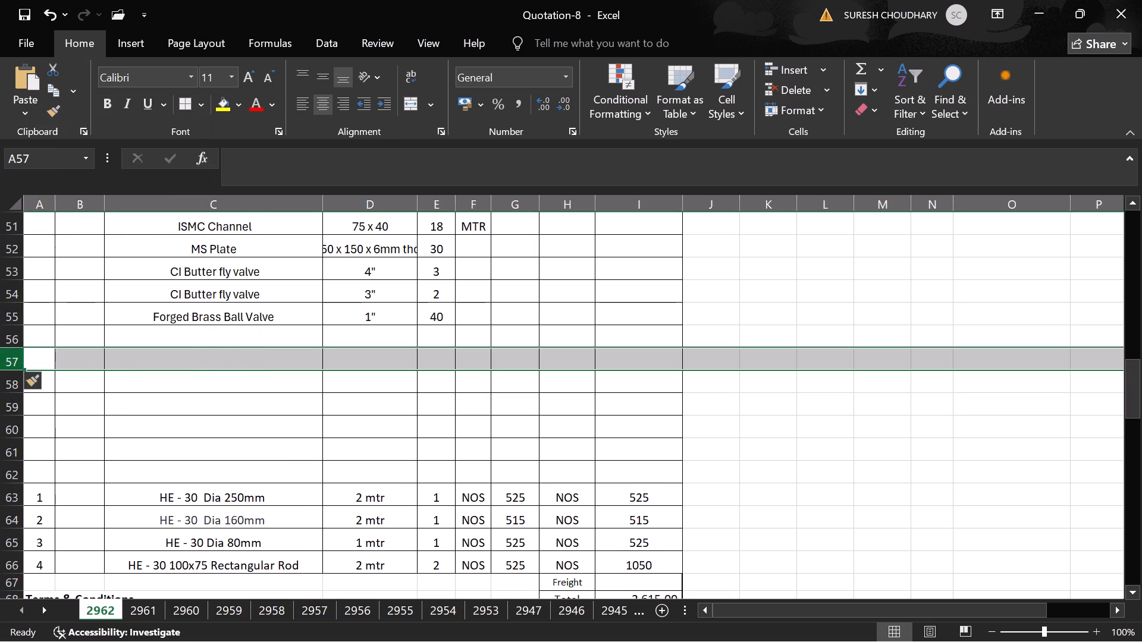
right_click(8, 361)
key(i)
right_click(8, 361)
key(i)
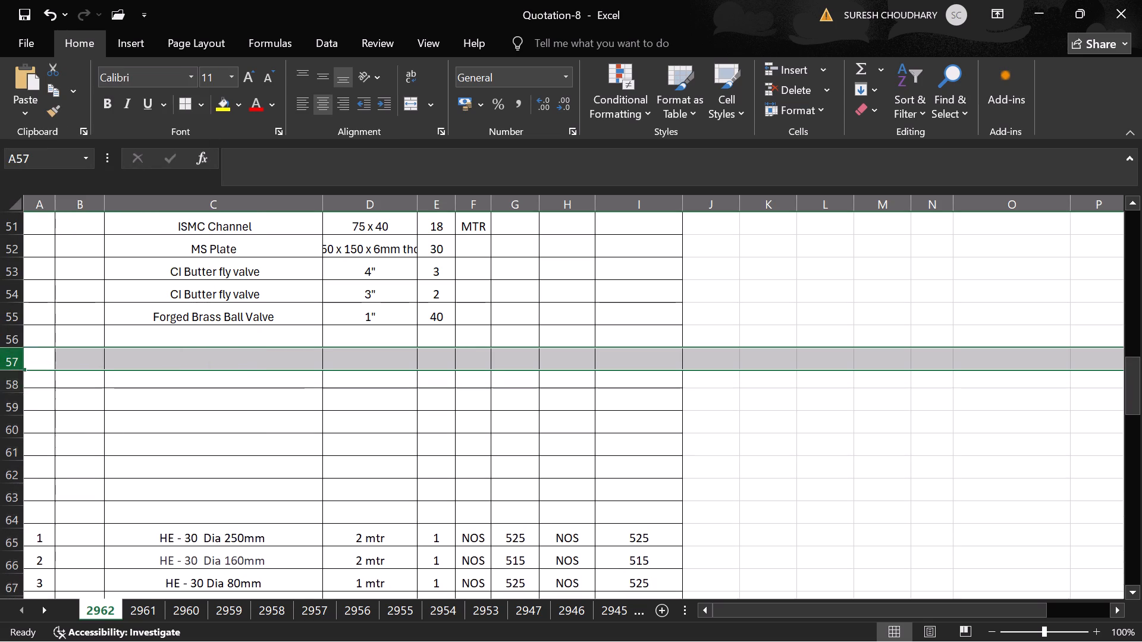
Insert eight more blank rows at row 57, below the Forged Brass Ball Valve item.
right_click(7, 360)
right_click(7, 360)
key(i)
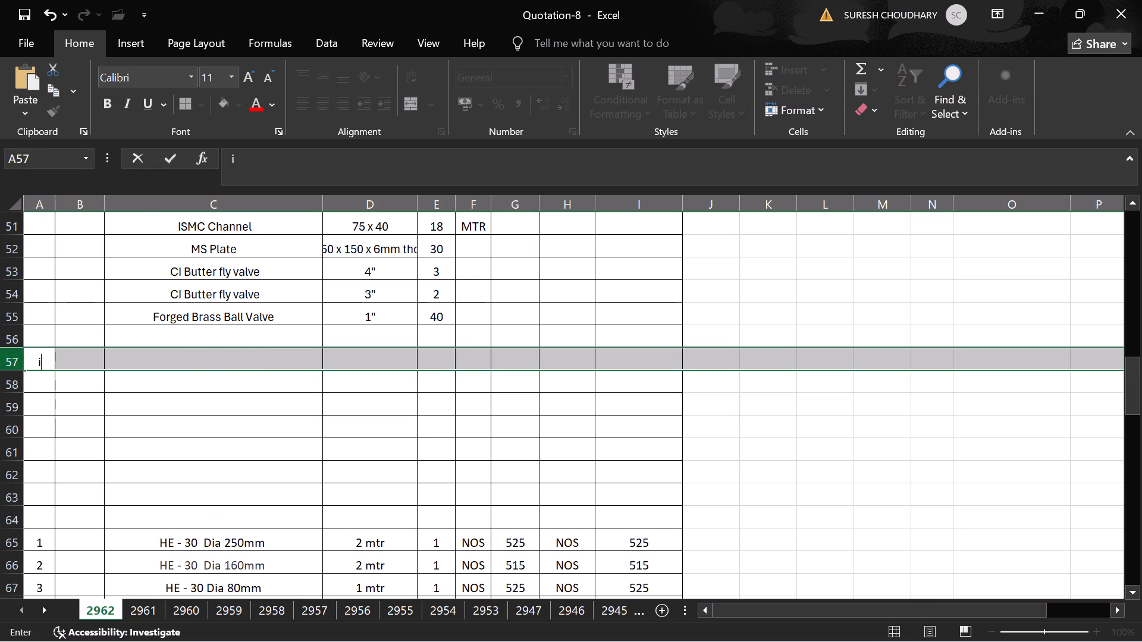
right_drag(6, 360, 0, 359)
right_click(0, 359)
key(i)
right_click(0, 358)
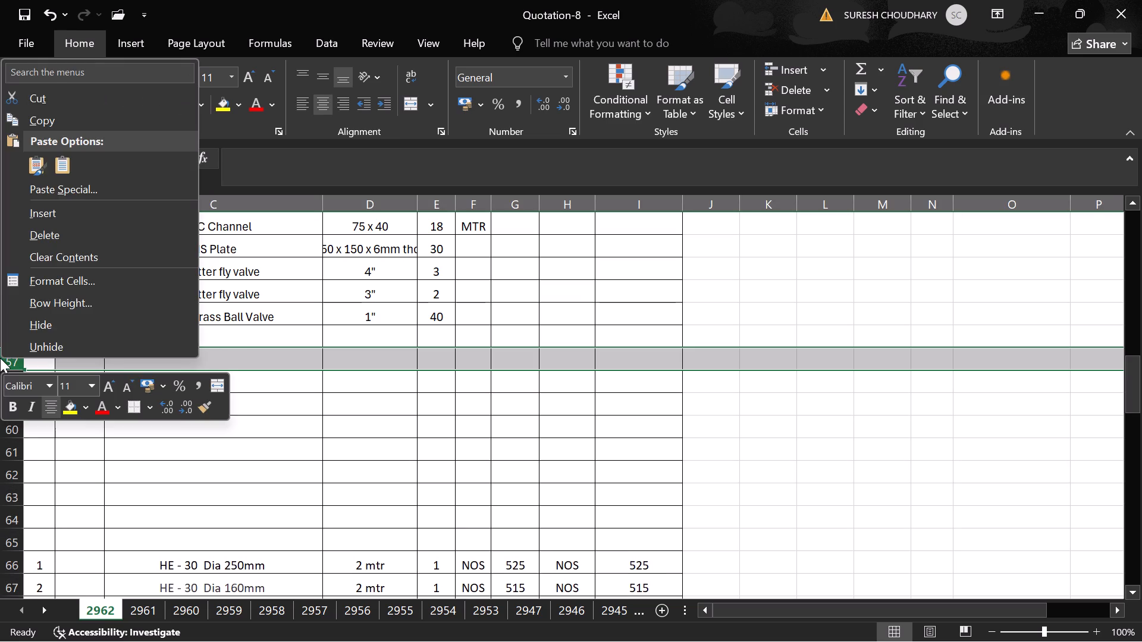
key(i)
right_click(0, 358)
key(i)
right_click(0, 358)
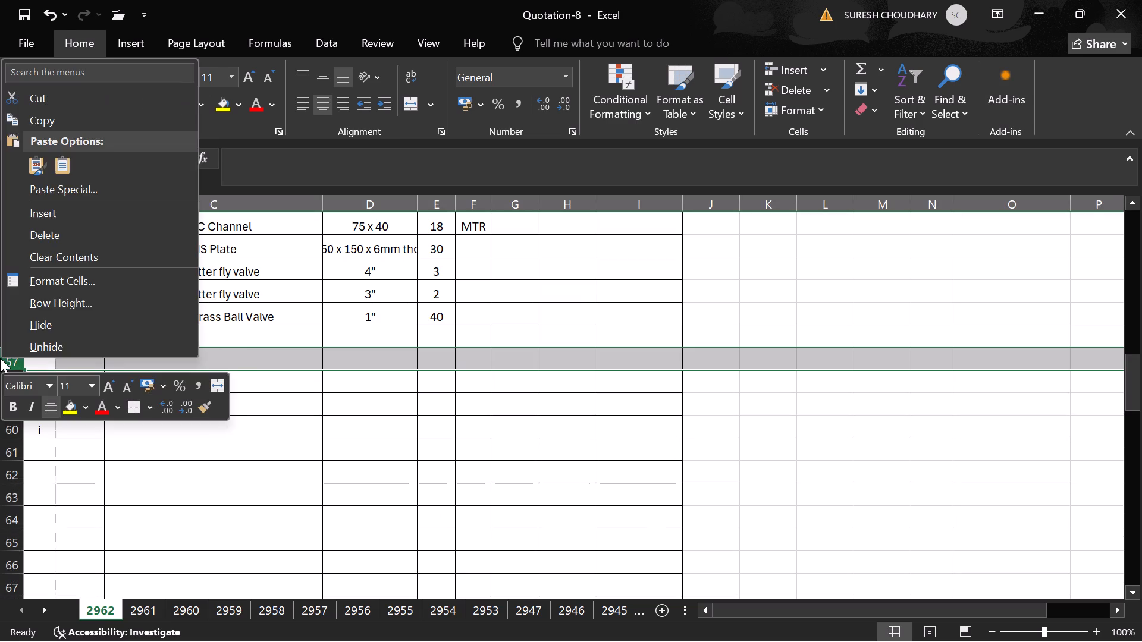
key(i)
right_click(0, 358)
right_click(0, 358)
right_click(0, 358)
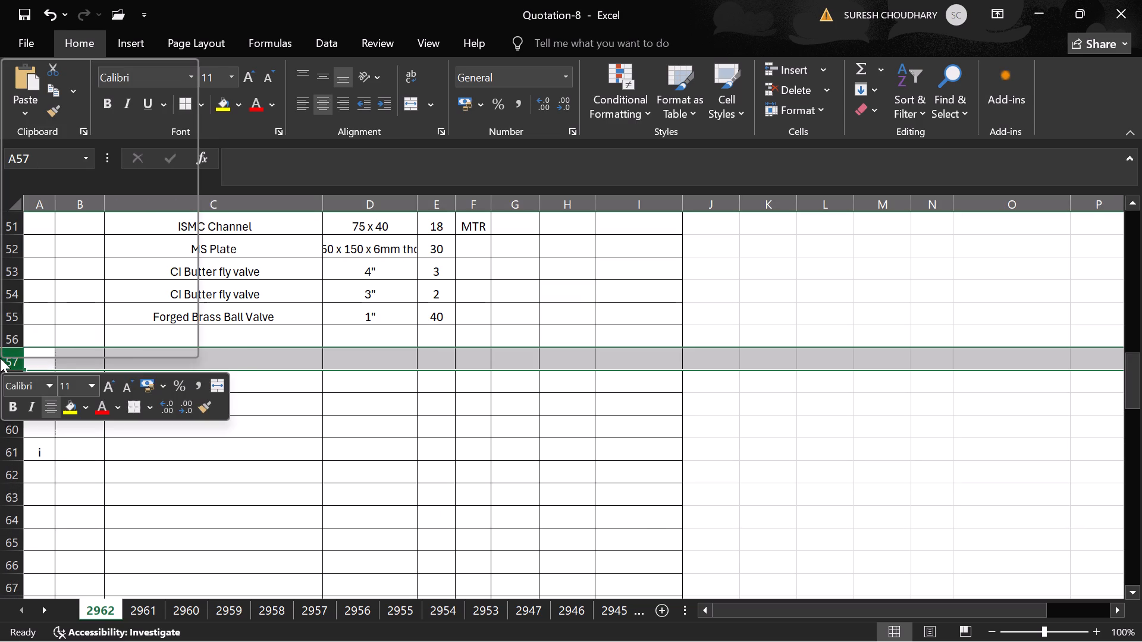
key(i)
right_click(0, 358)
right_click(0, 358)
right_click(0, 358)
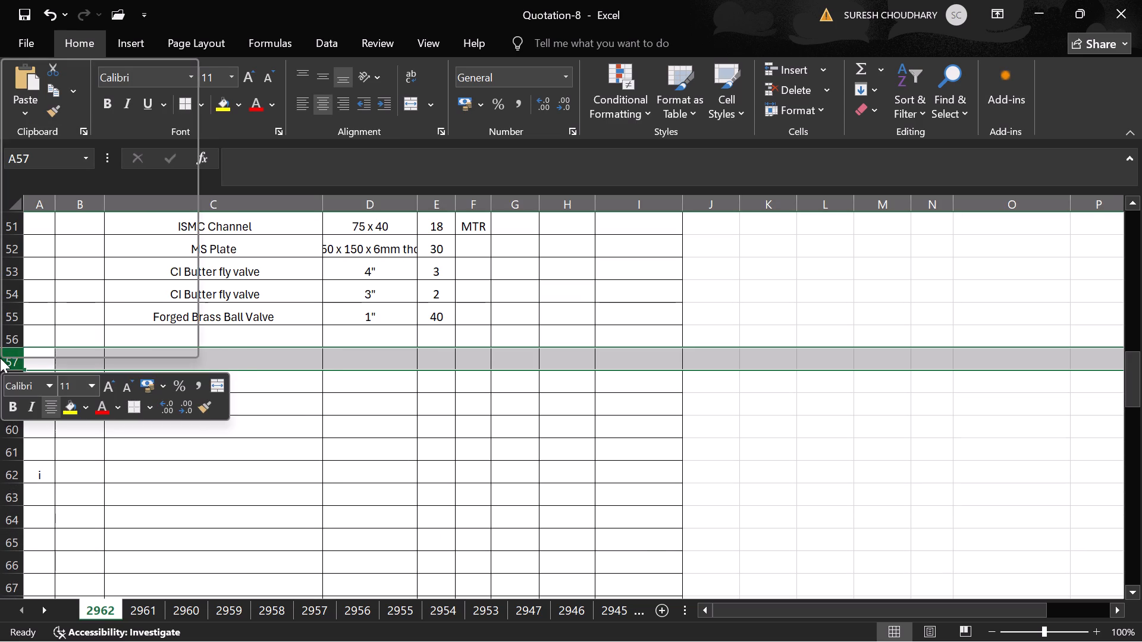
key(i)
right_click(0, 358)
key(i)
right_click(0, 358)
right_click(0, 358)
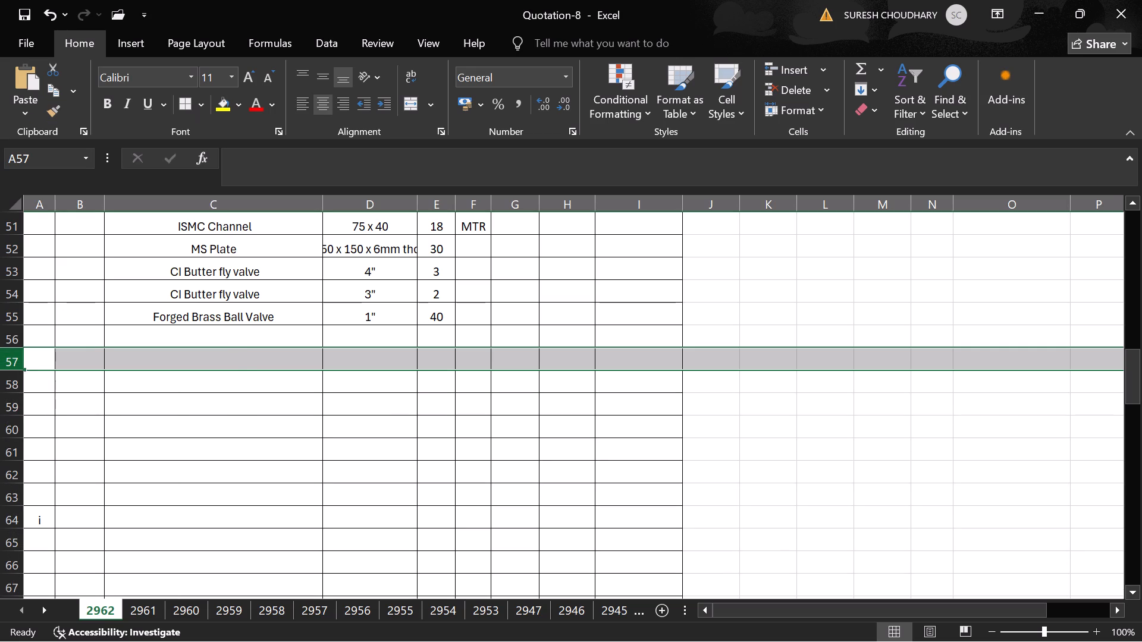
key(i)
right_click(0, 358)
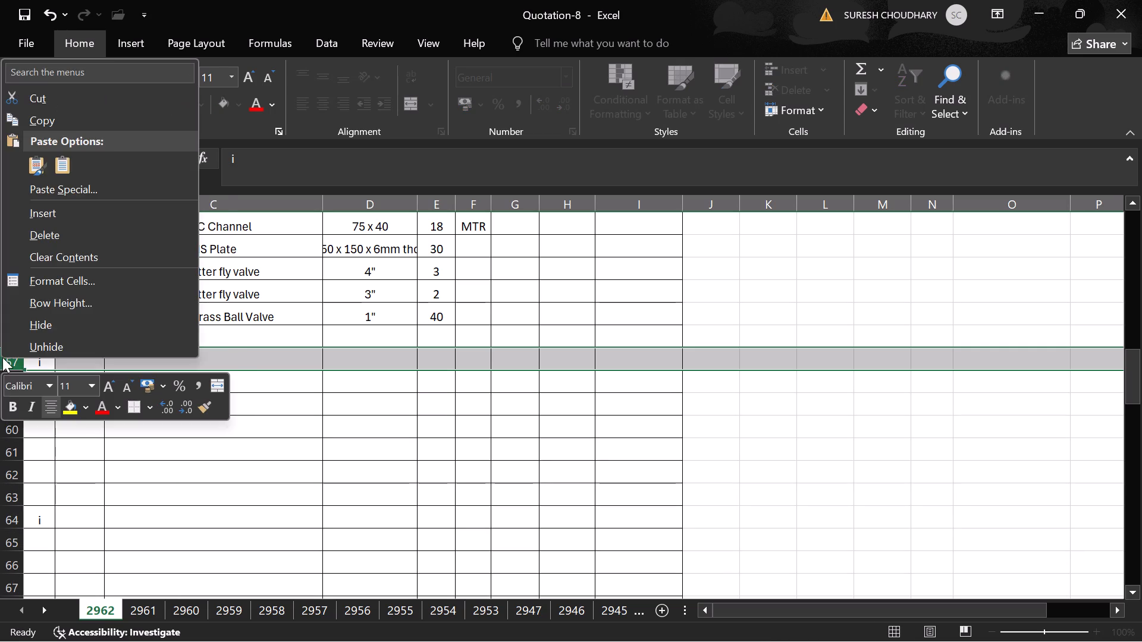
key(i)
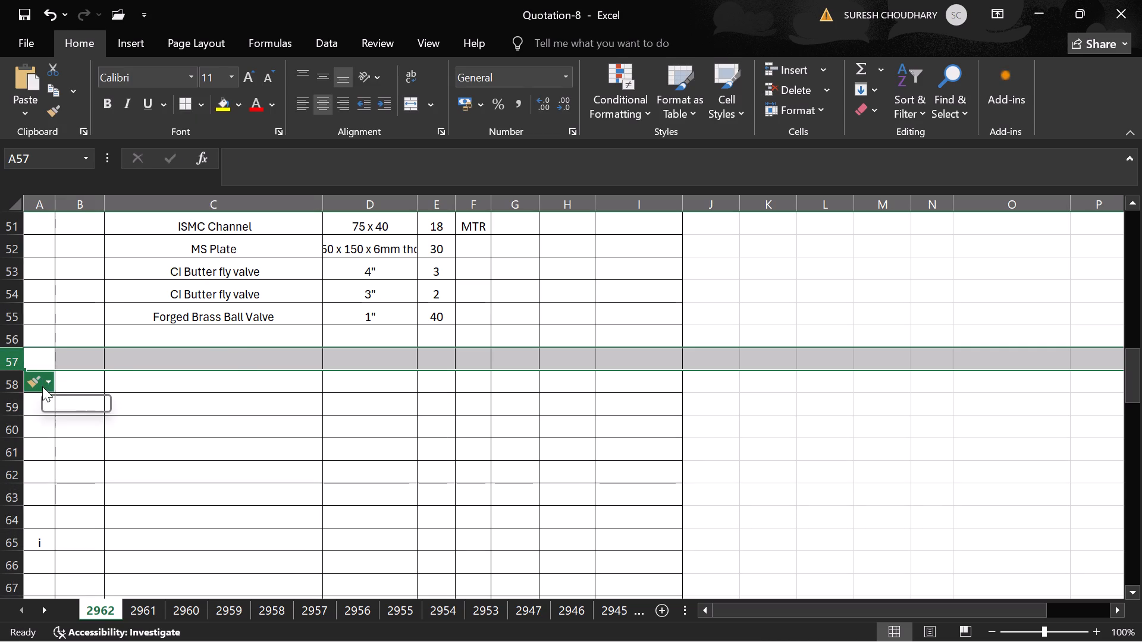
Clear the stray letter i from cells A58 and A65 in the blank rows.
click(39, 401)
double_click(39, 386)
click(64, 389)
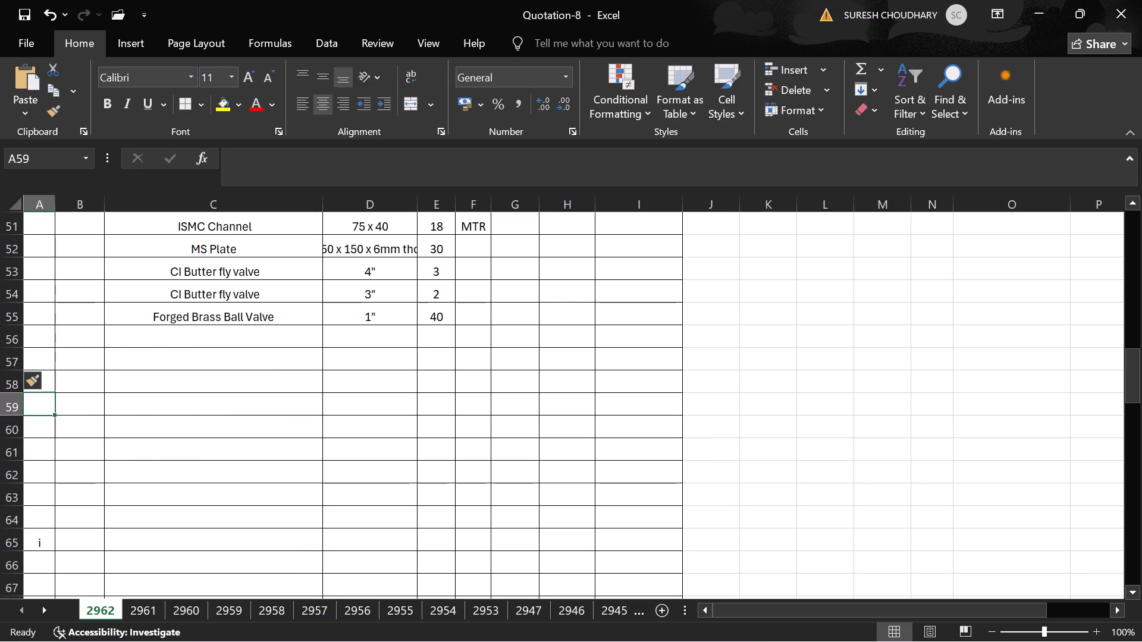
key(Left)
key(BackSpace)
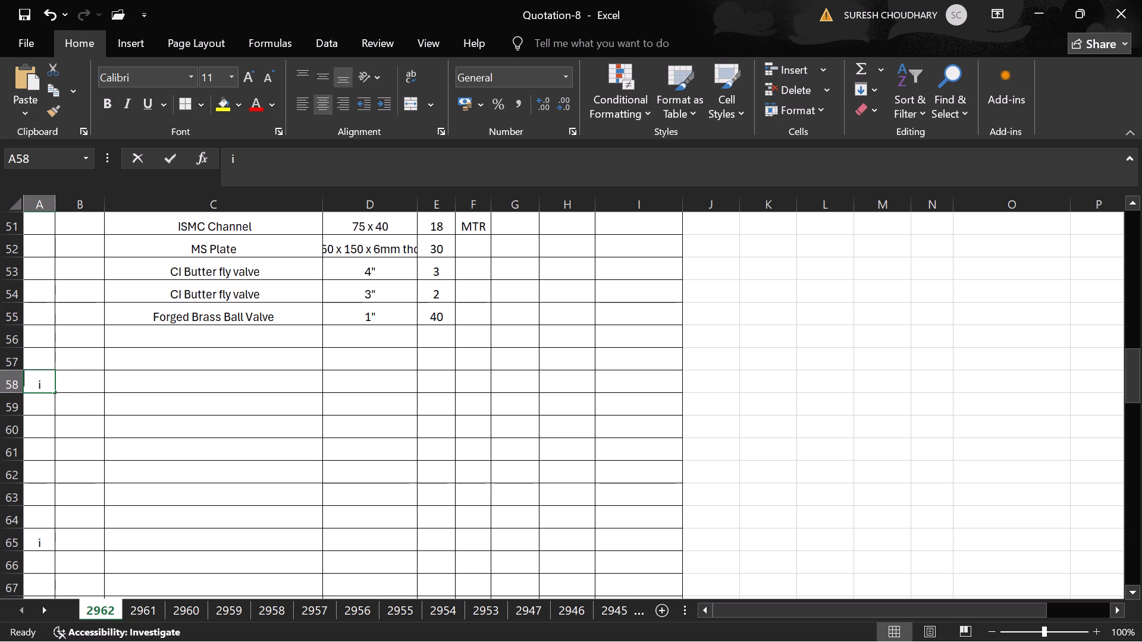
key(Down)
key(Down)
key(Down)
key(Down)
key(Down)
key(Down)
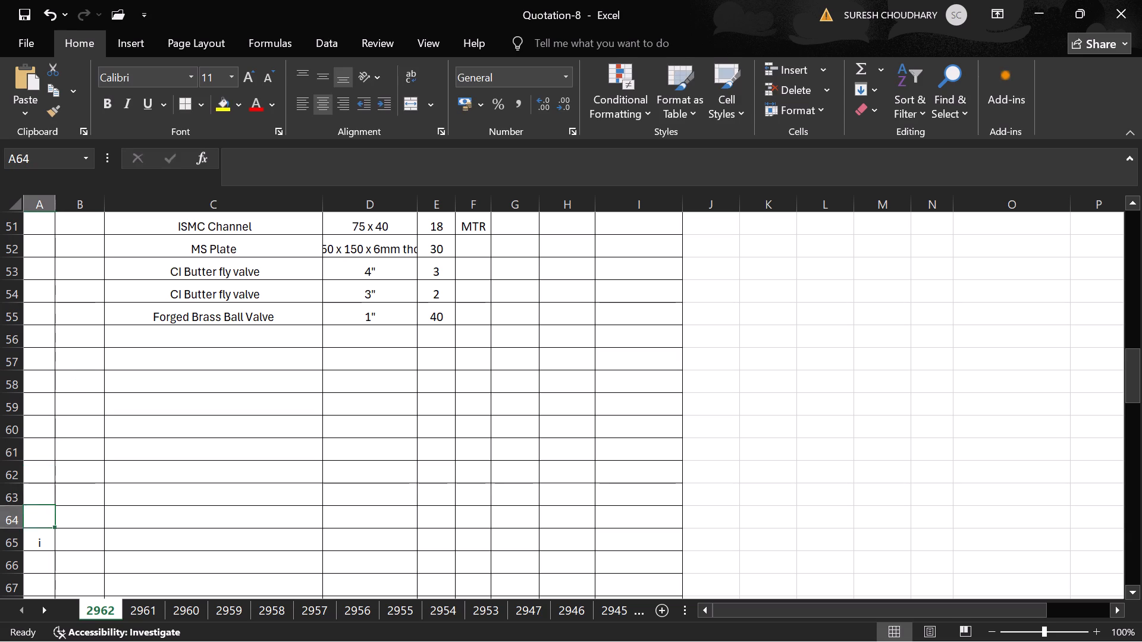
key(Down)
key(BackSpace)
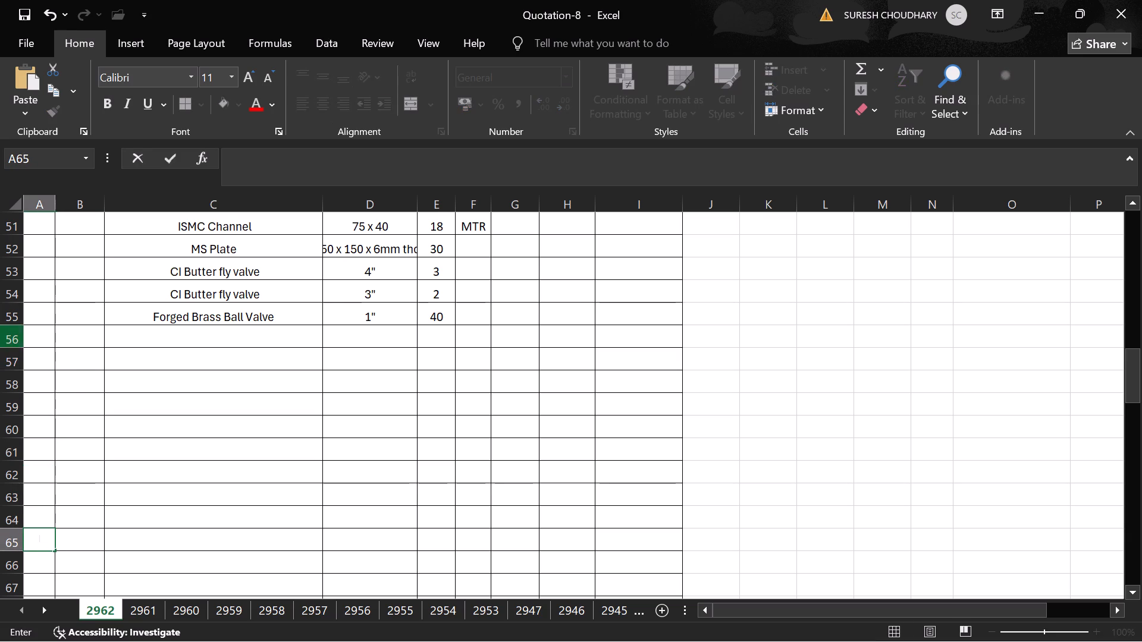
Enter serial numbers 30, 31 and 32 in cells A40 to A42, continuing the Sno. column.
scroll(12, 344, up, 2)
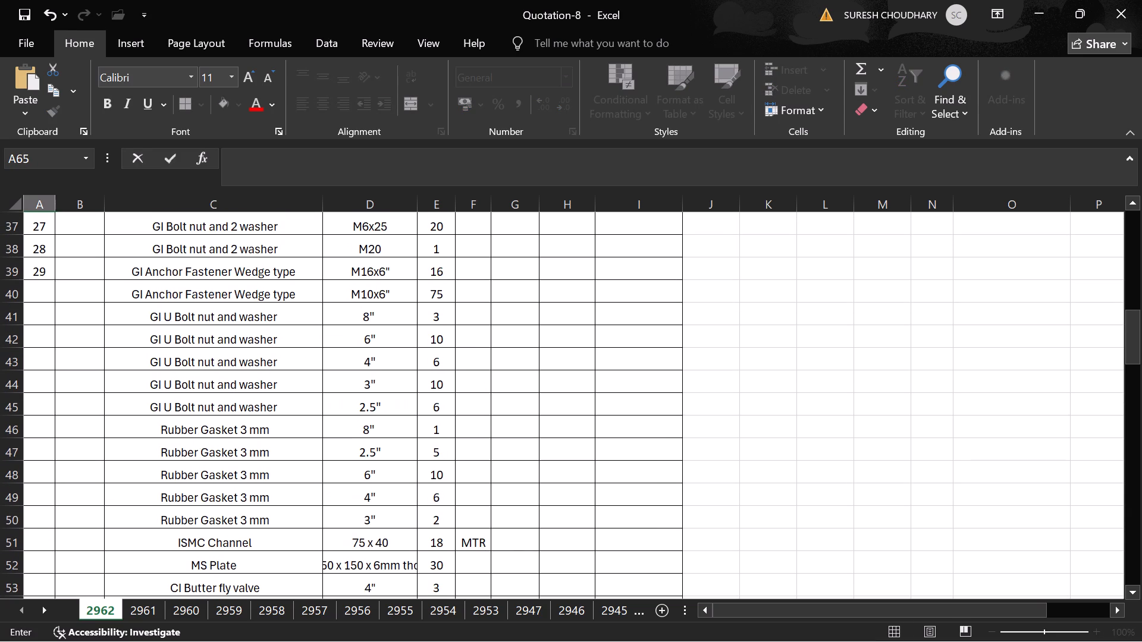
click(39, 295)
text(30)
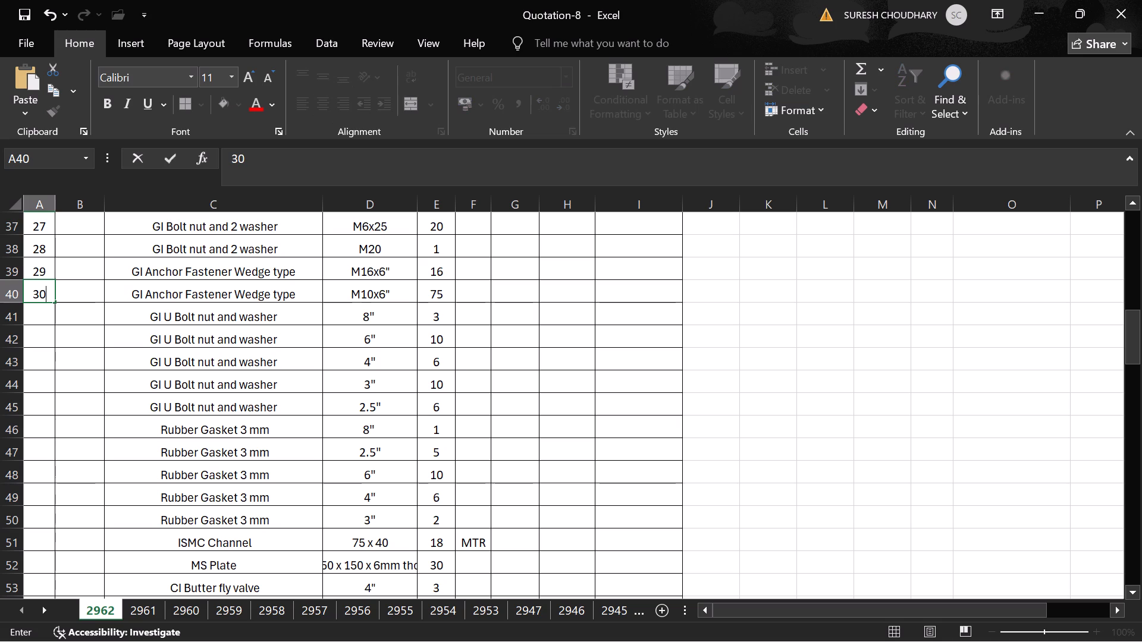
key(Return)
text(31)
key(Return)
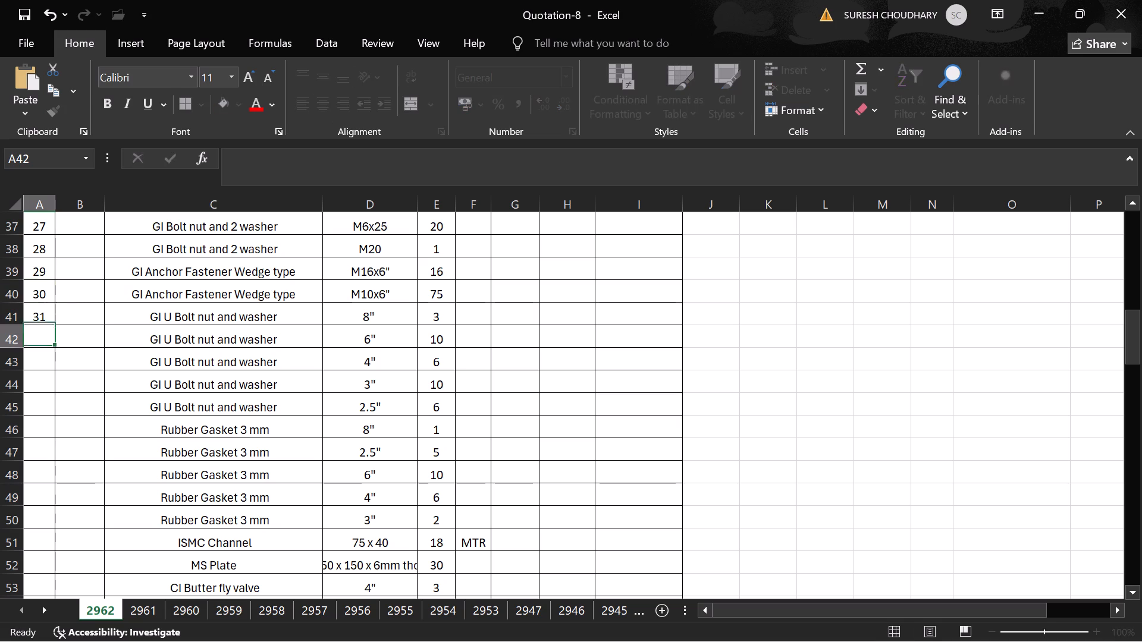
text(32)
key(Return)
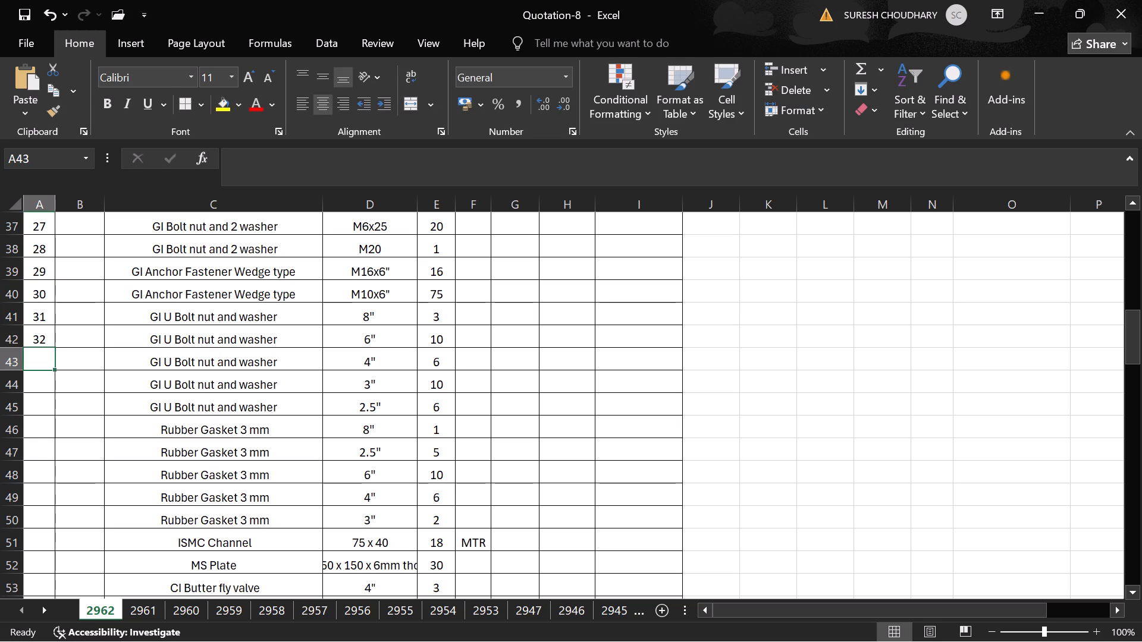
Fill serial number 32 from cell A42 down to A55, the Forged Brass Ball Valve row.
click(36, 337)
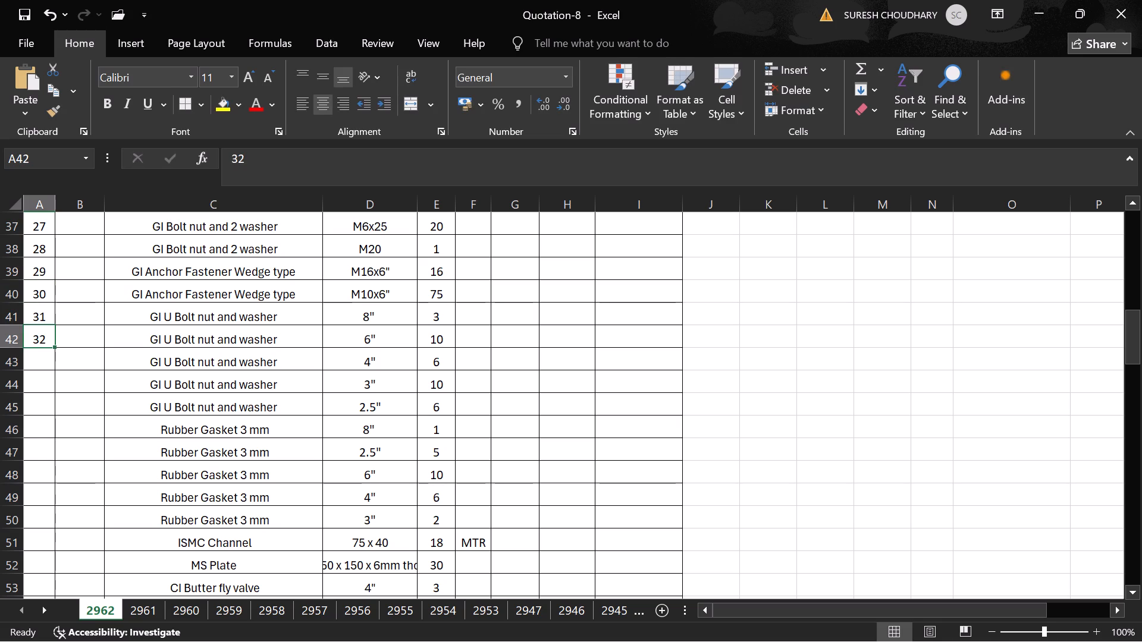
drag(54, 347, 32, 593)
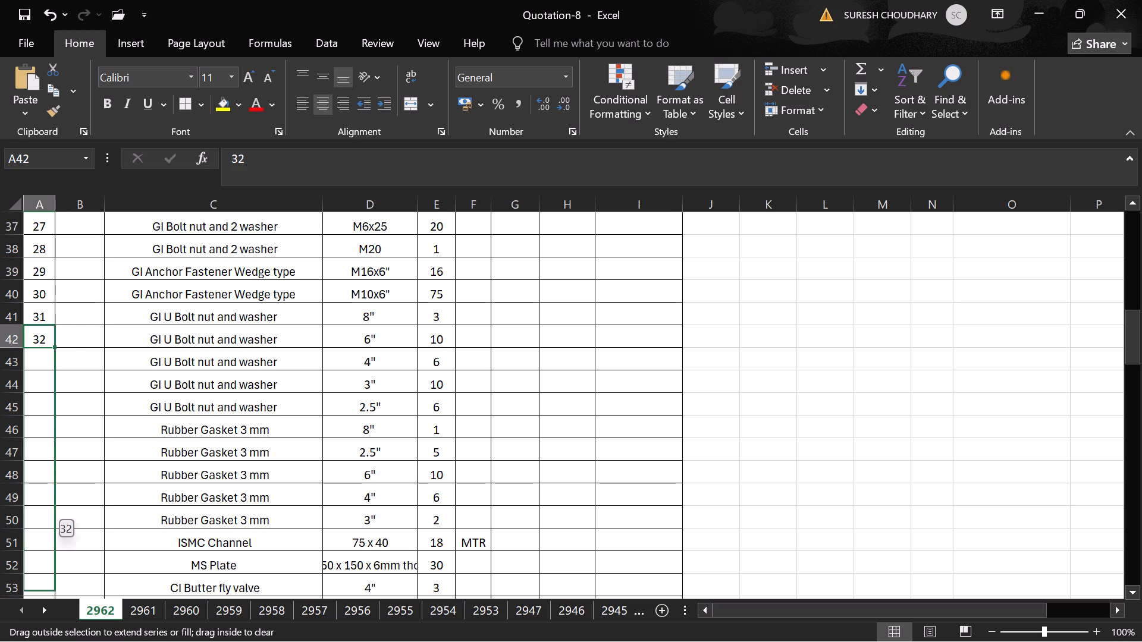
drag(32, 593, 32, 606)
drag(32, 606, 36, 575)
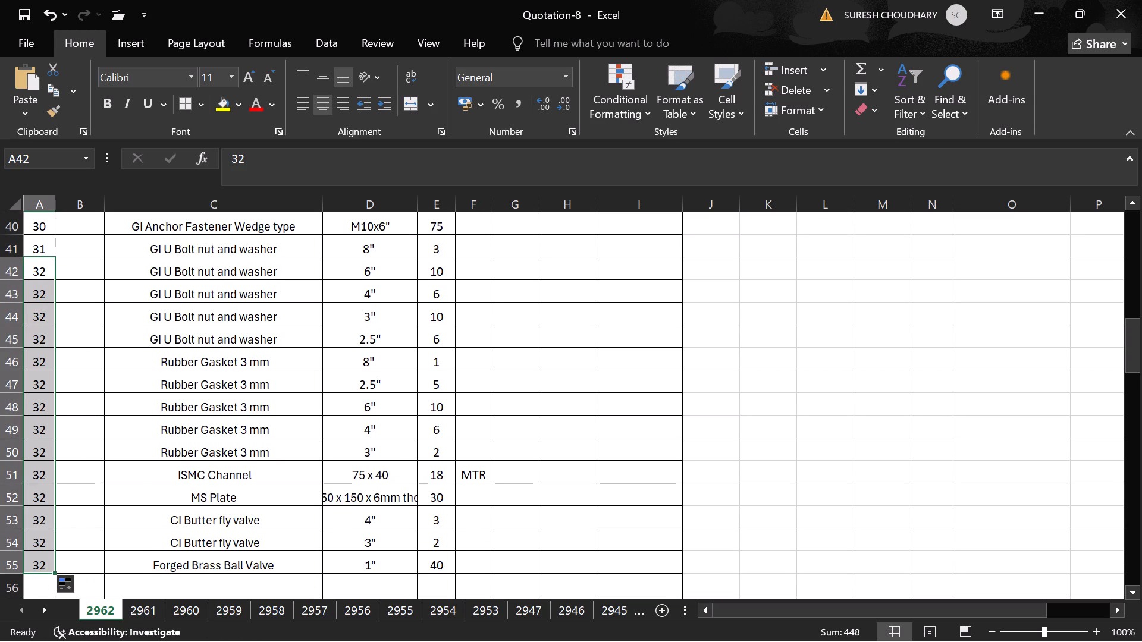
Select serial numbers 30 to 32 in cells A40 to A42 as the pattern for filling the series down.
drag(42, 226, 45, 262)
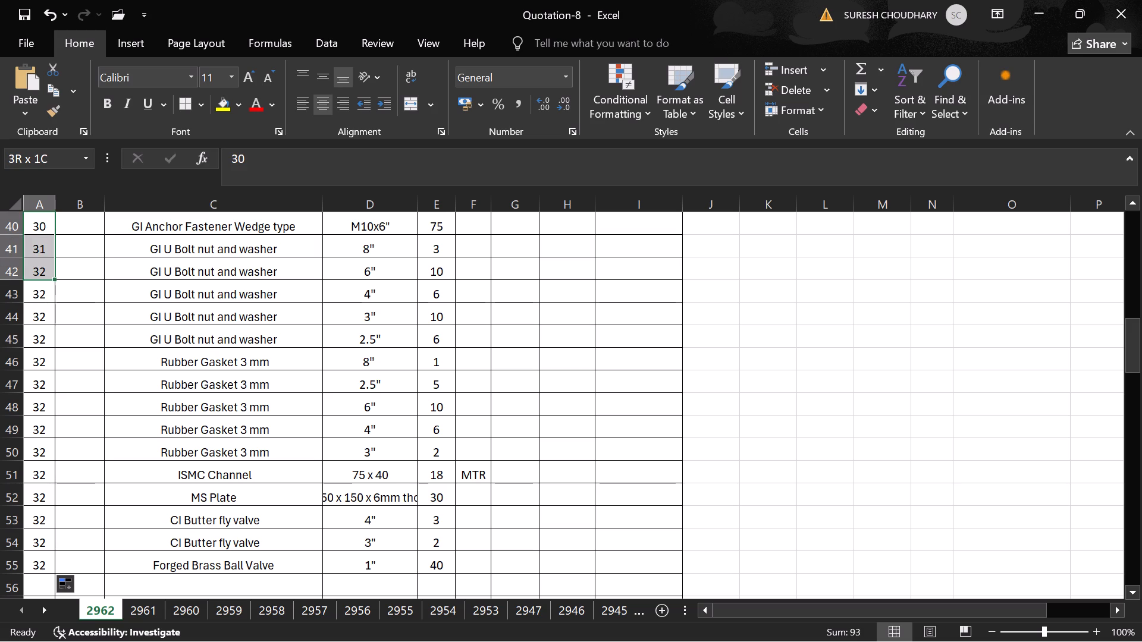
drag(55, 299, 57, 309)
drag(40, 227, 39, 269)
Extend the serial number series from cells A40 to A42 down to 66 in A76, the HE - 30 100x75 Rectangular Rod row.
drag(51, 277, 8, 602)
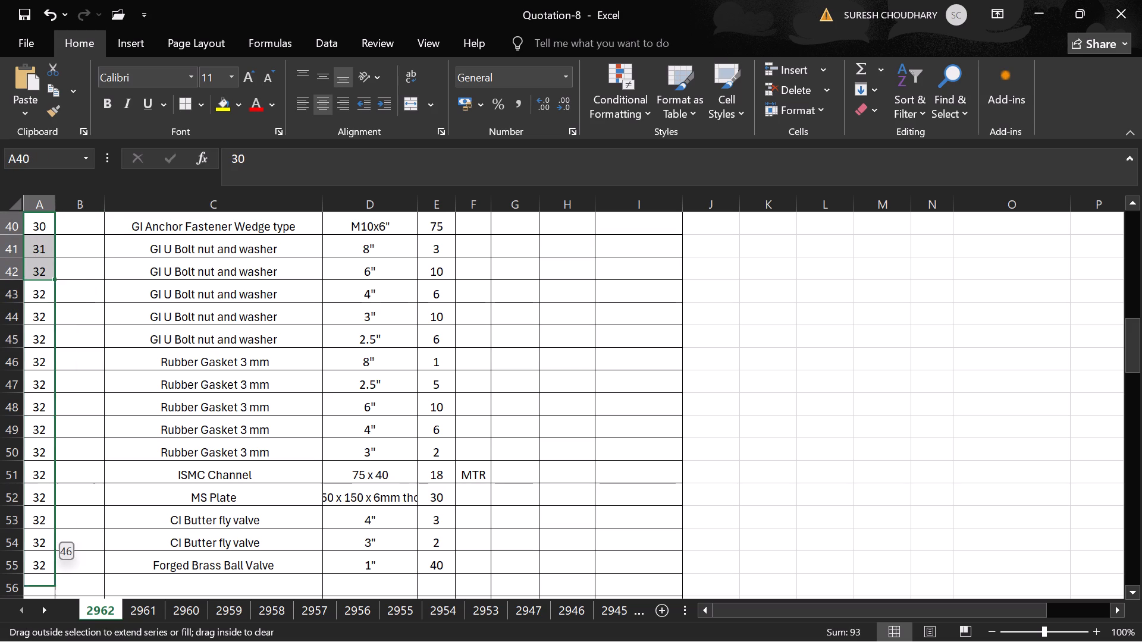
drag(8, 602, 32, 607)
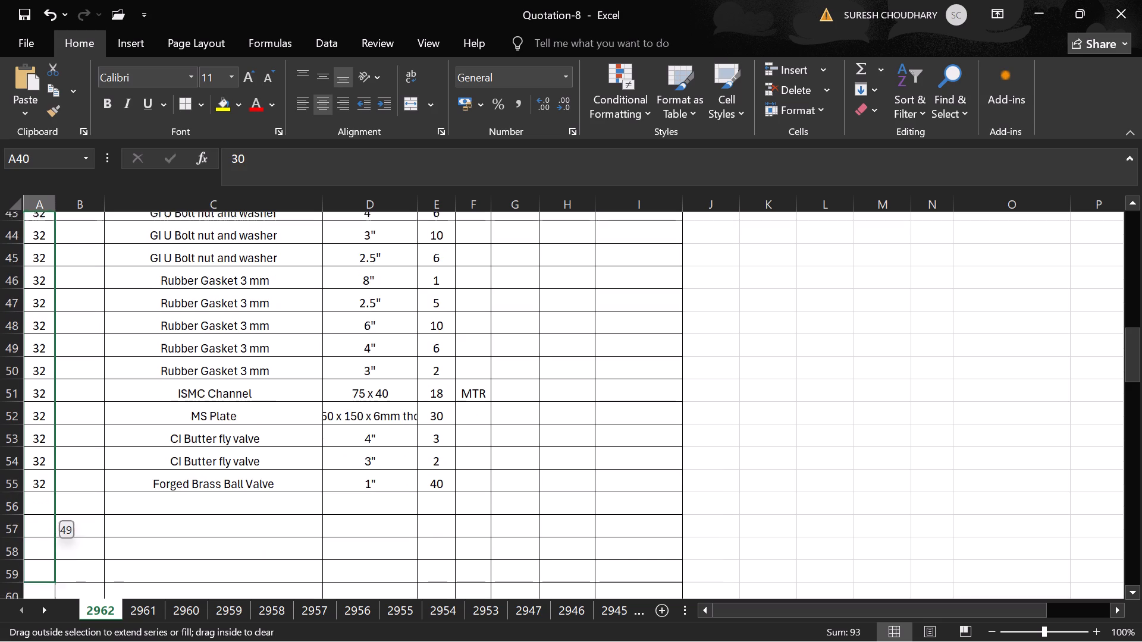
drag(32, 607, 32, 610)
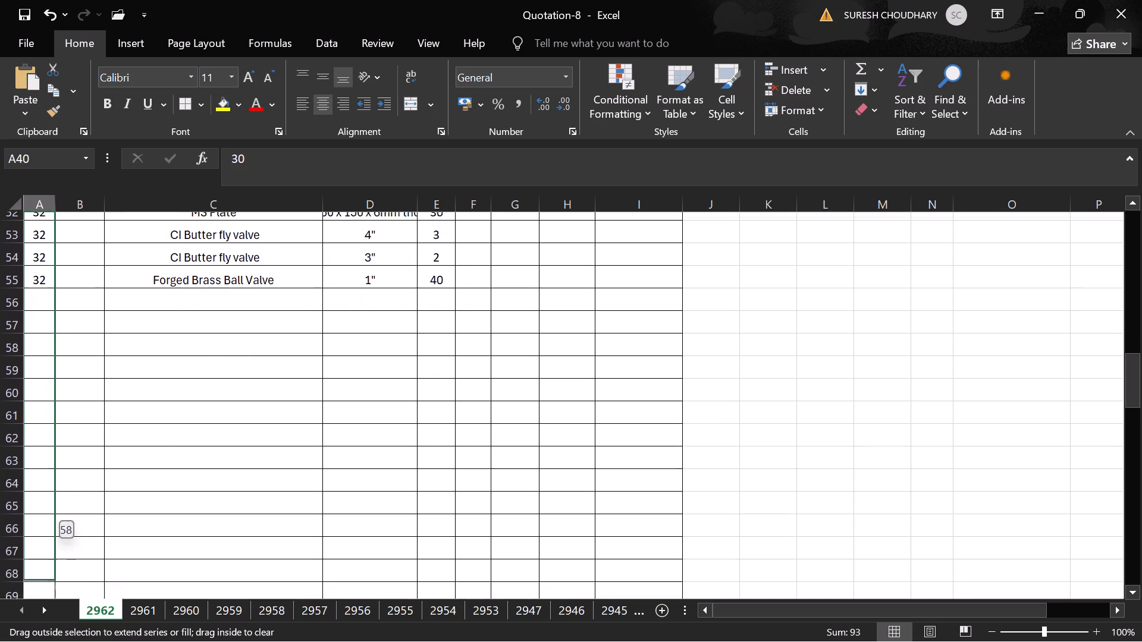
drag(32, 610, 40, 614)
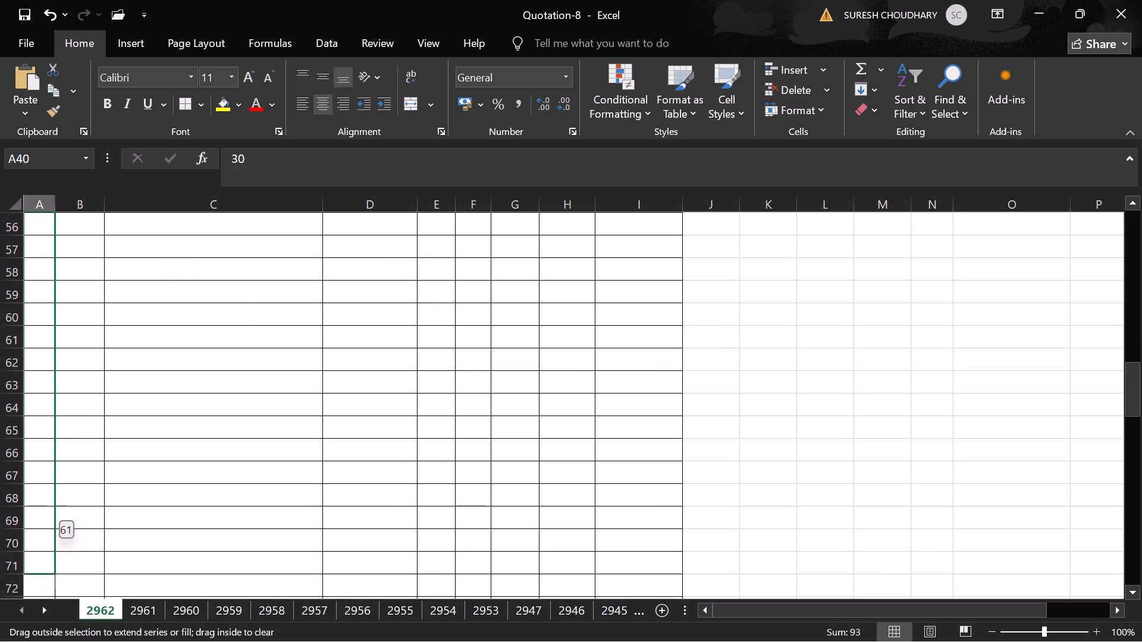
drag(40, 614, 35, 603)
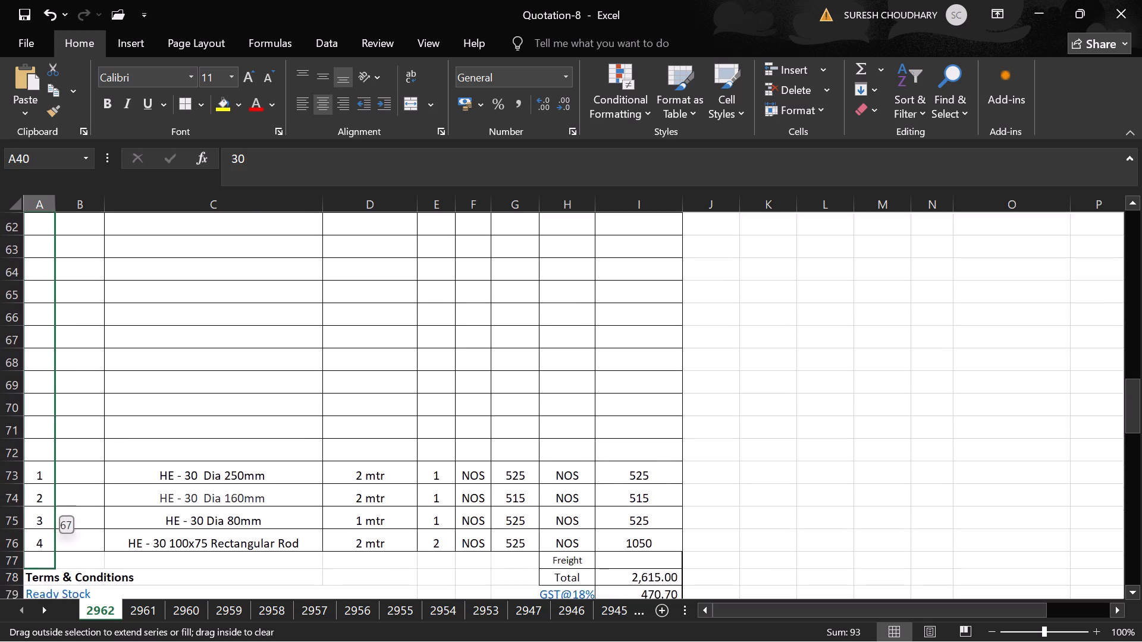
drag(35, 603, 51, 521)
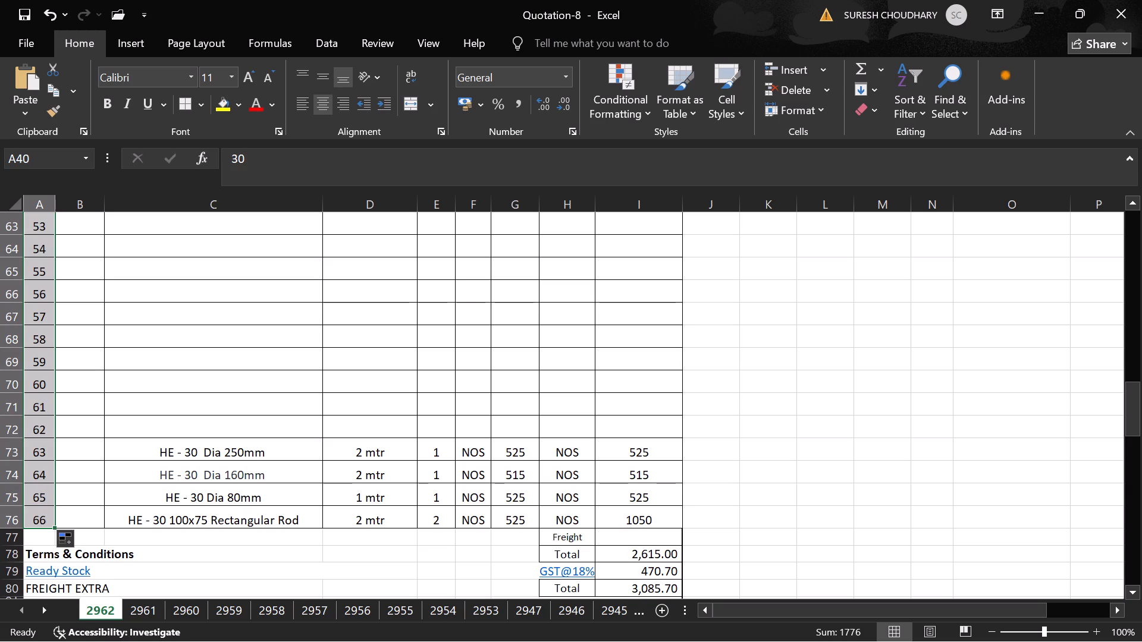
scroll(215, 340, up, 2)
double_click(209, 391)
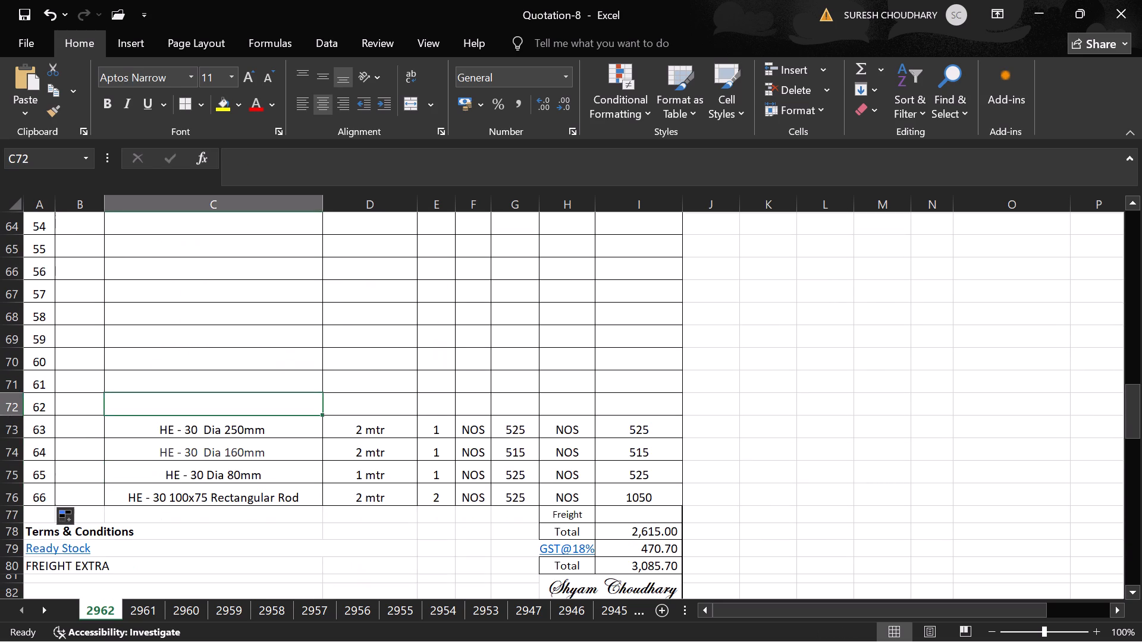
scroll(231, 320, up, 3)
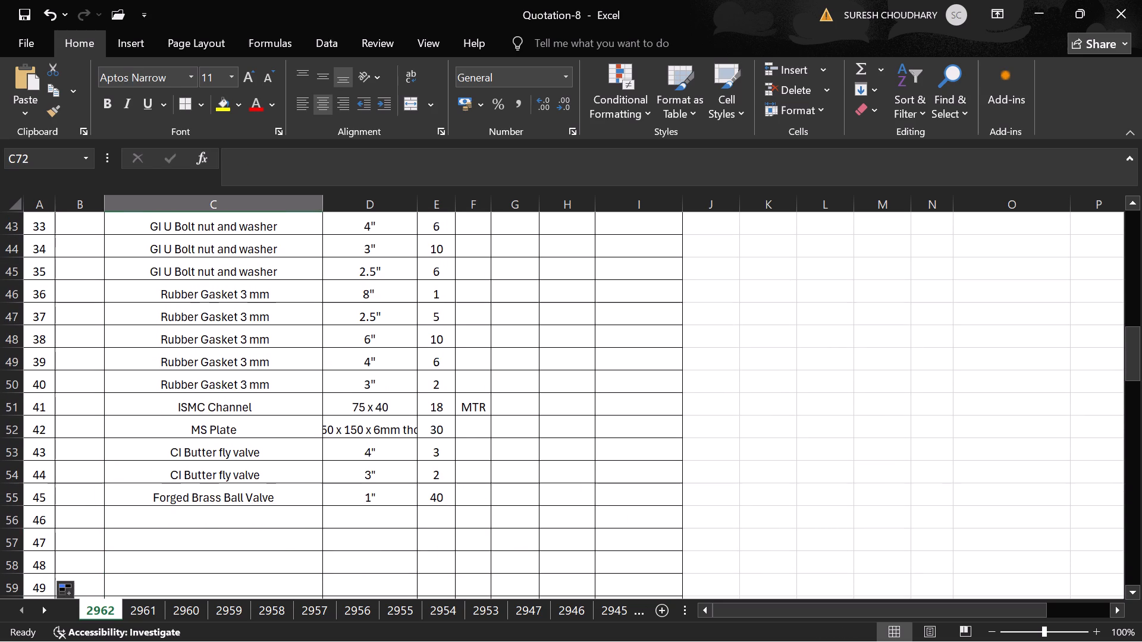
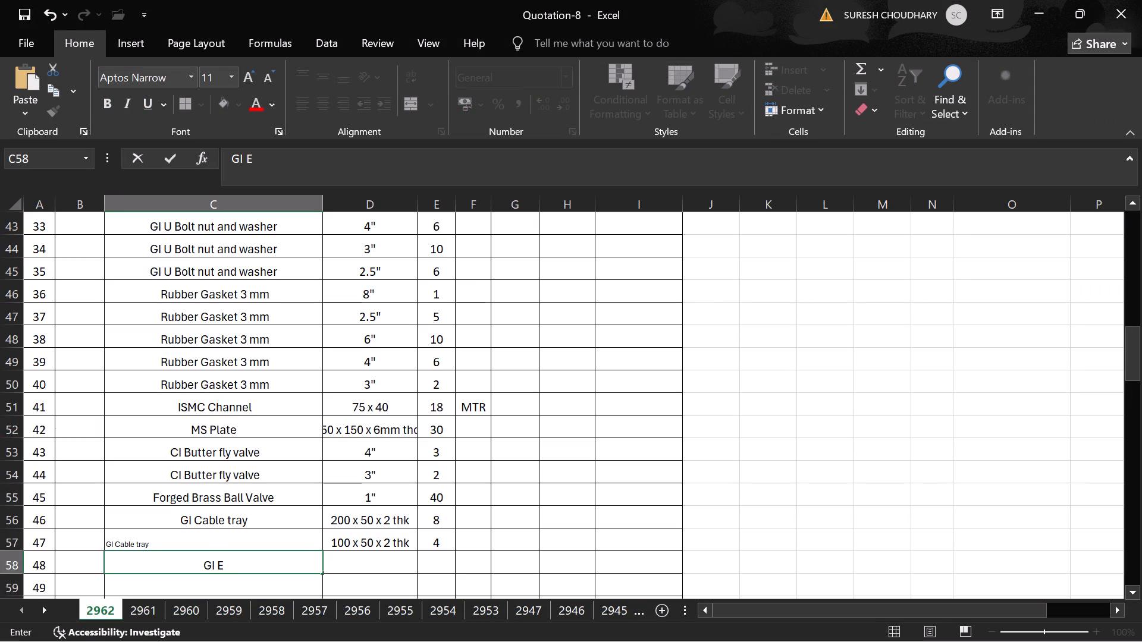
Enter the item description starting with GI Earthing in cell C58, beside serial number 48.
text(rthu)
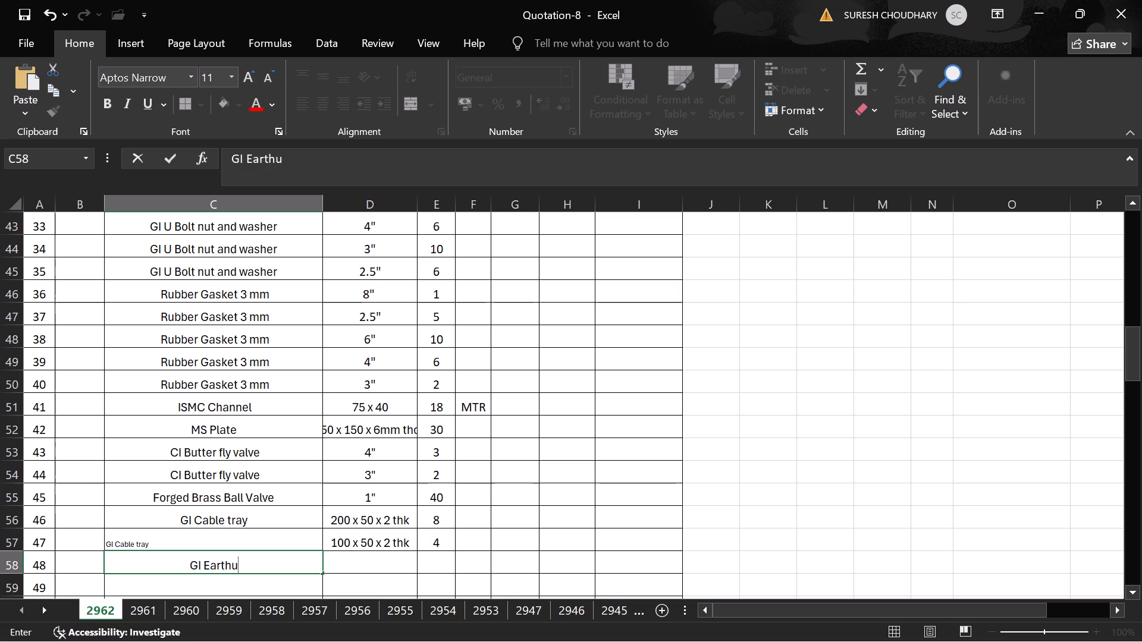
key(BackSpace)
text(ing)
key(space)
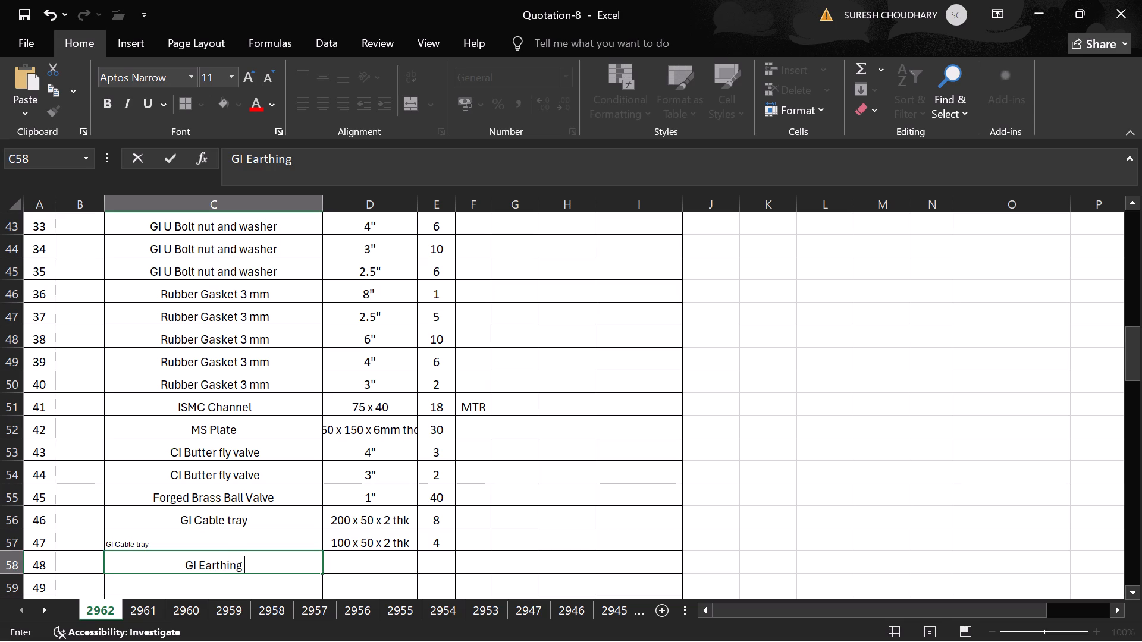
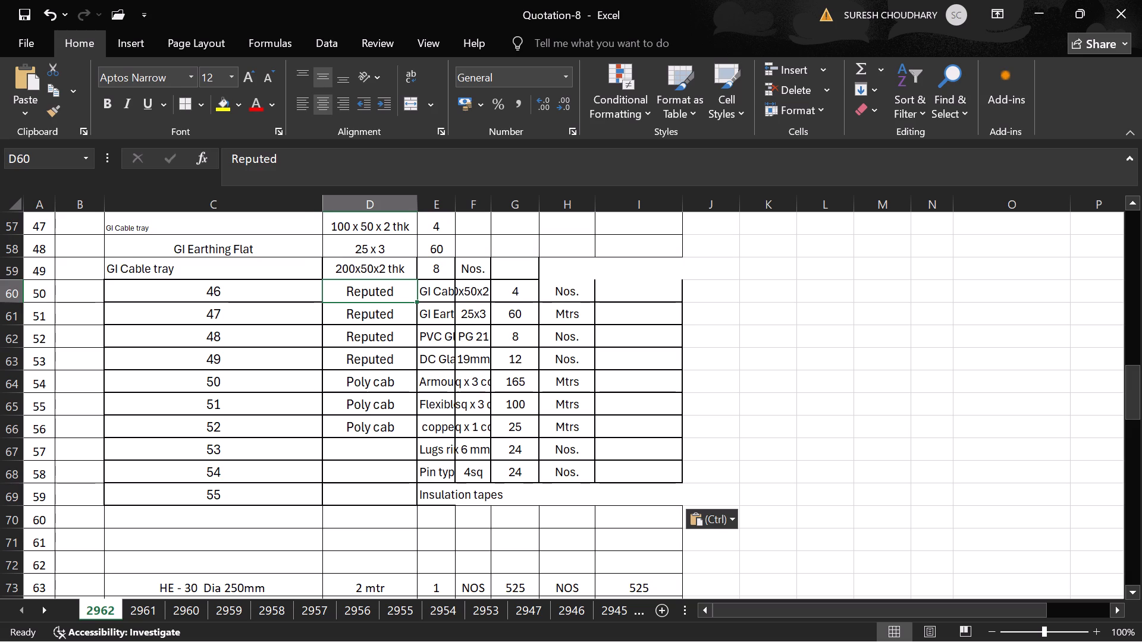
Open the GI Cable tray description in cell E60, in the misaligned pasted rows, for editing.
drag(437, 348, 429, 458)
drag(431, 433, 431, 427)
click(434, 288)
drag(434, 288, 434, 290)
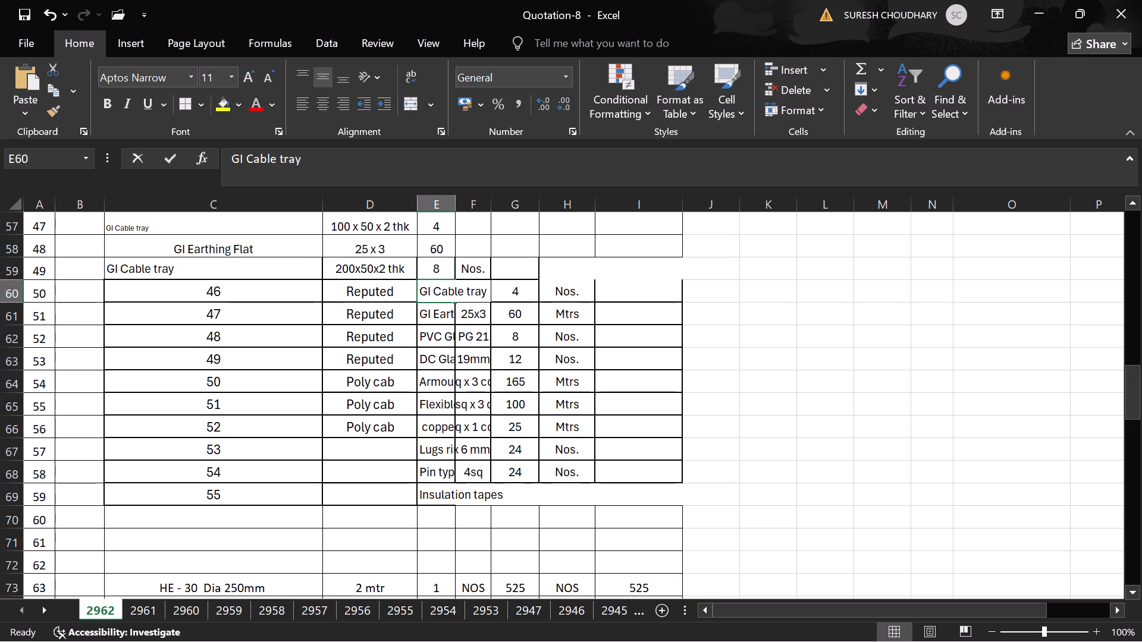
Select the misplaced item descriptions in column E, from GI Cable tray in cell E60 down to Pin type lugs copper in E68.
drag(434, 290, 443, 369)
click(443, 369)
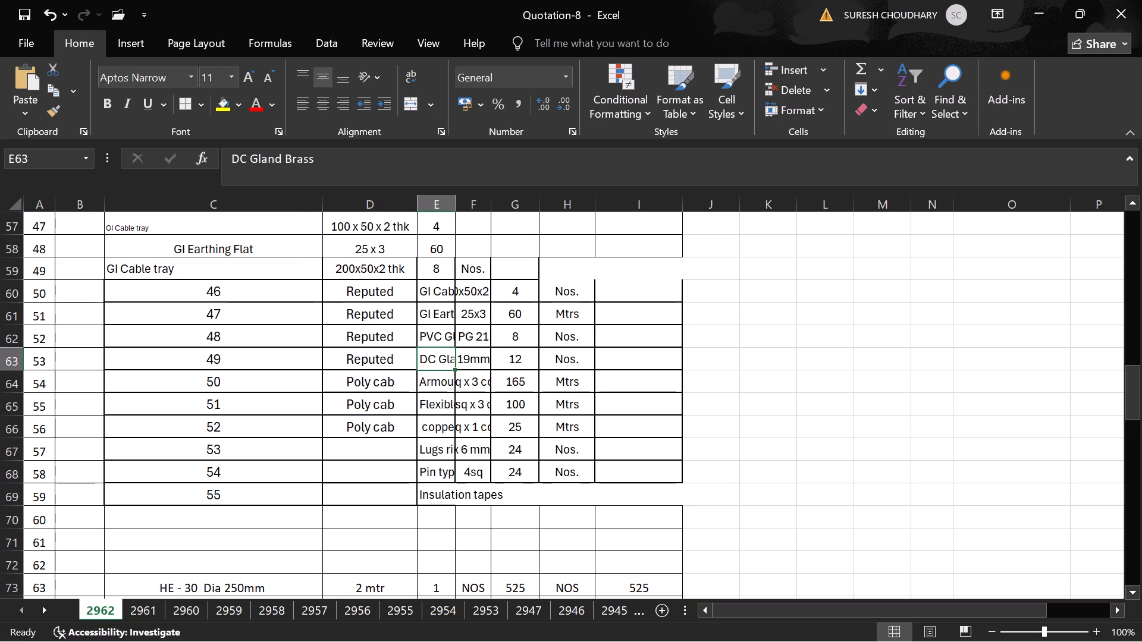
click(437, 294)
drag(437, 294, 445, 369)
drag(445, 370, 447, 412)
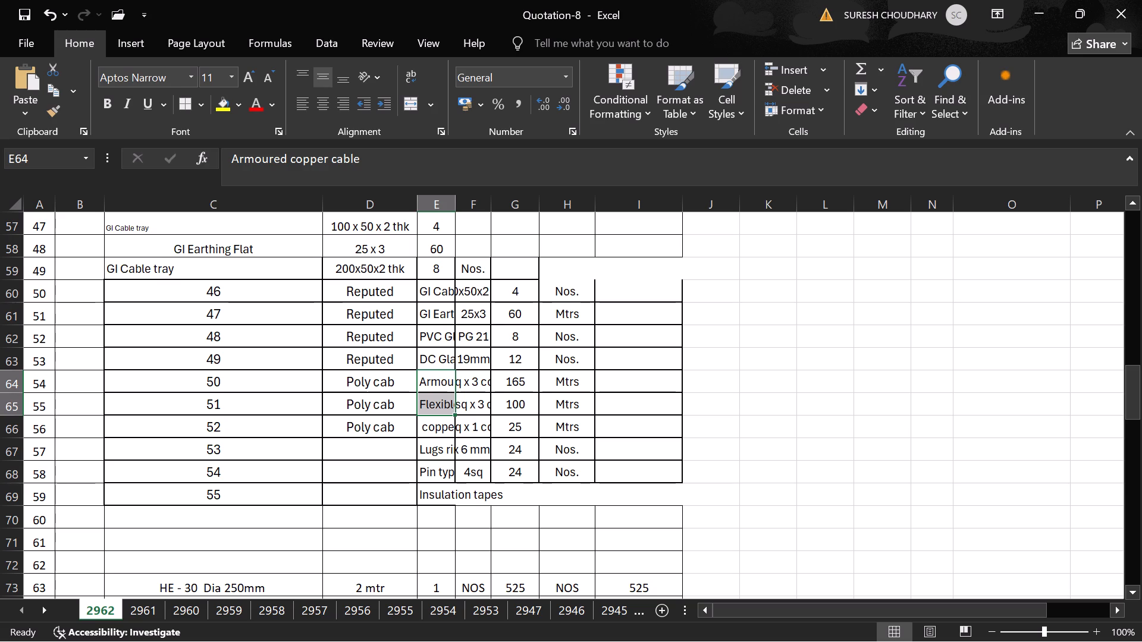
drag(435, 480, 437, 473)
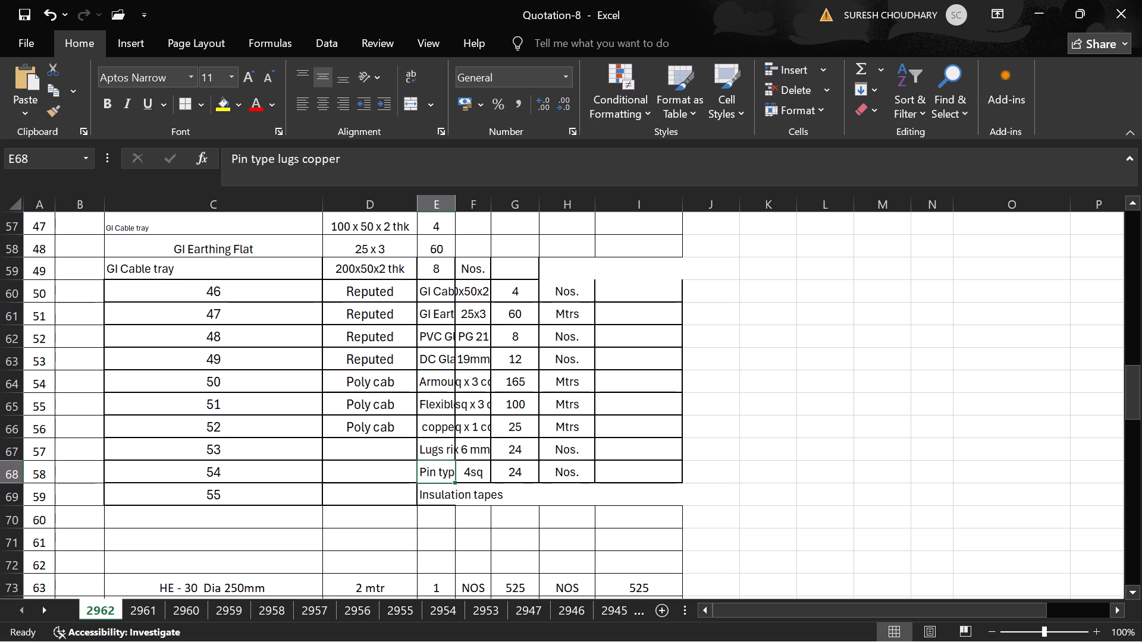
click(433, 292)
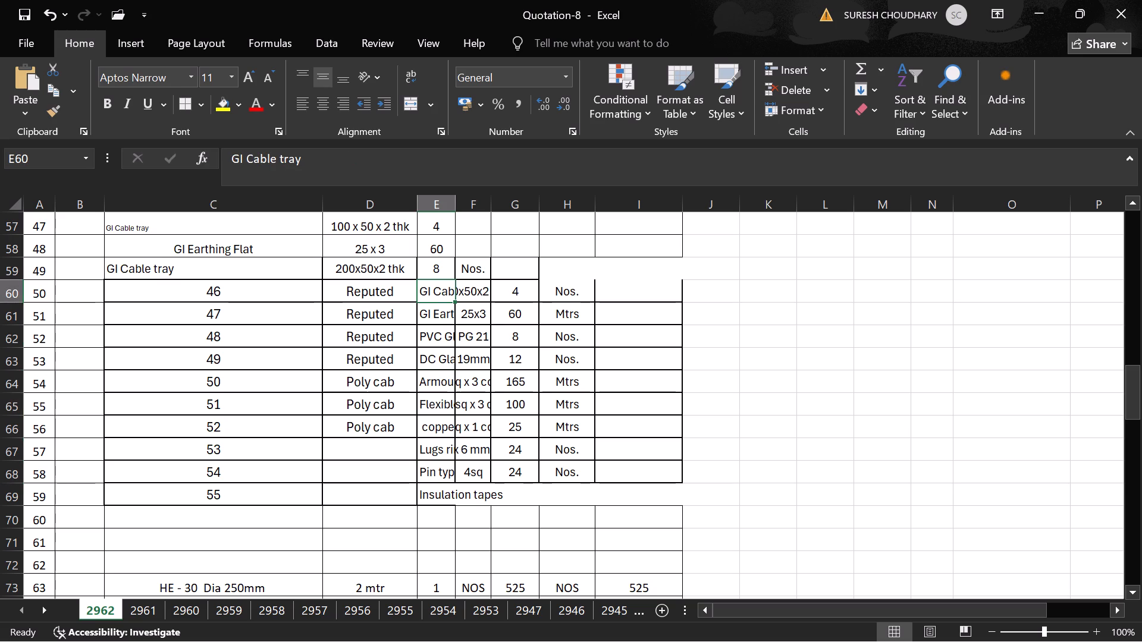